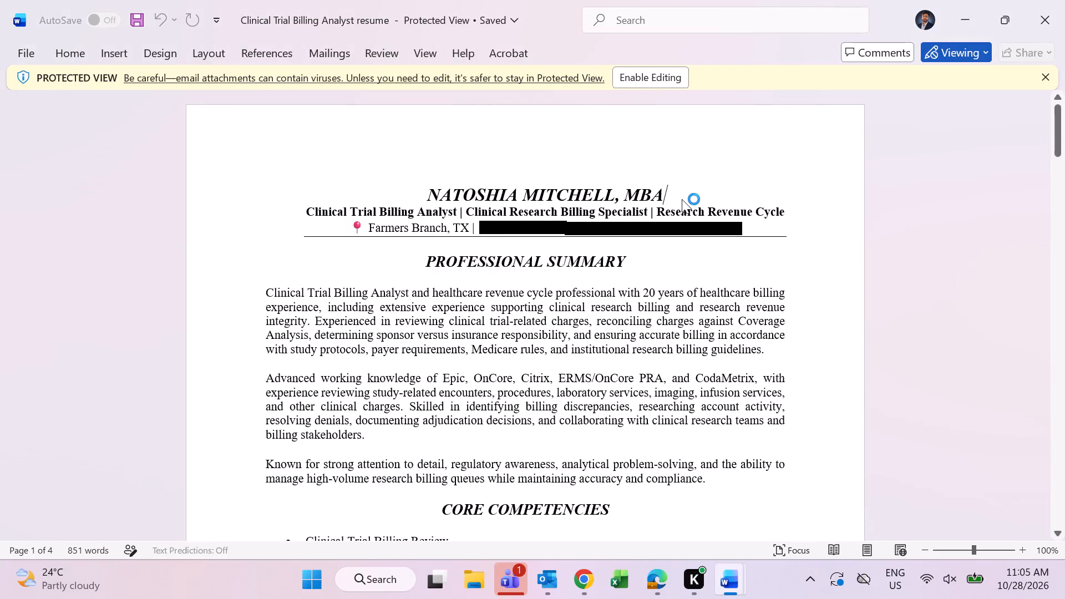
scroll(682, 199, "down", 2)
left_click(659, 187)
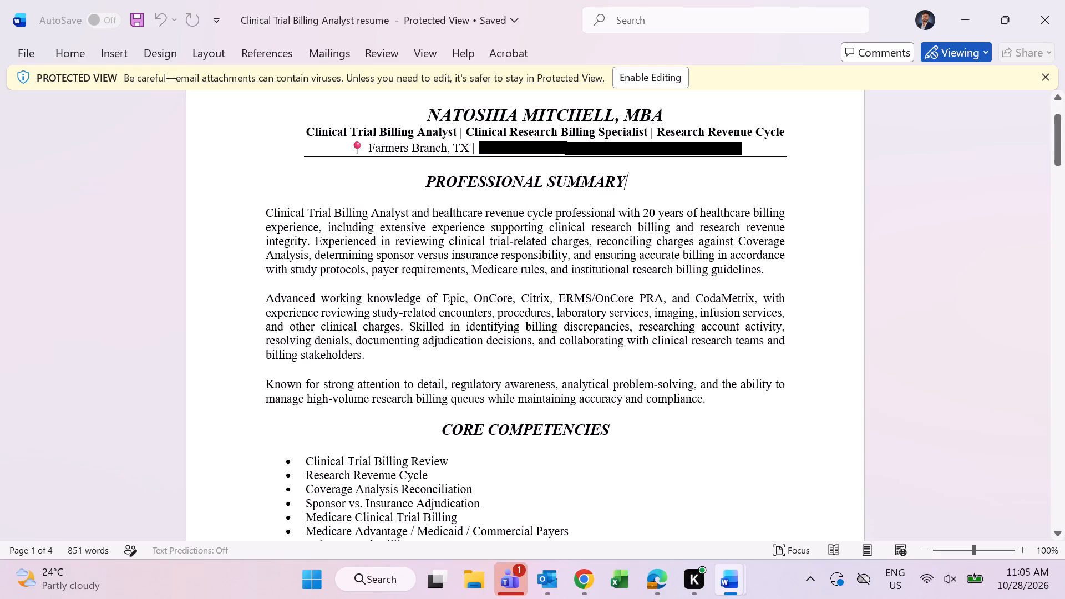
Search the resume for "coverag" and view the first three matches.
scroll(644, 274, "down", 11)
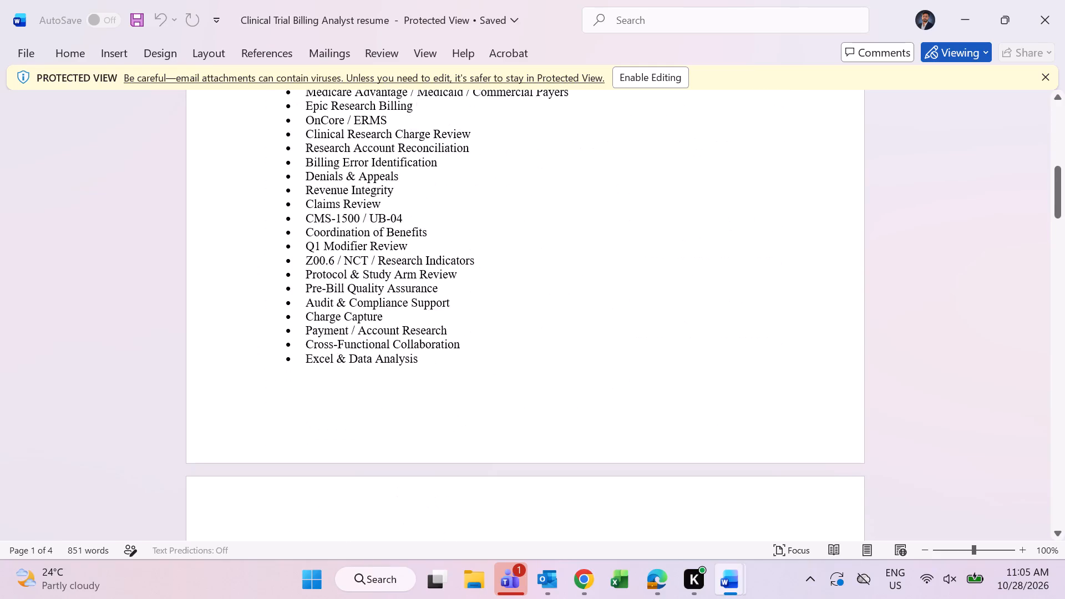
scroll(643, 255, "up", 3)
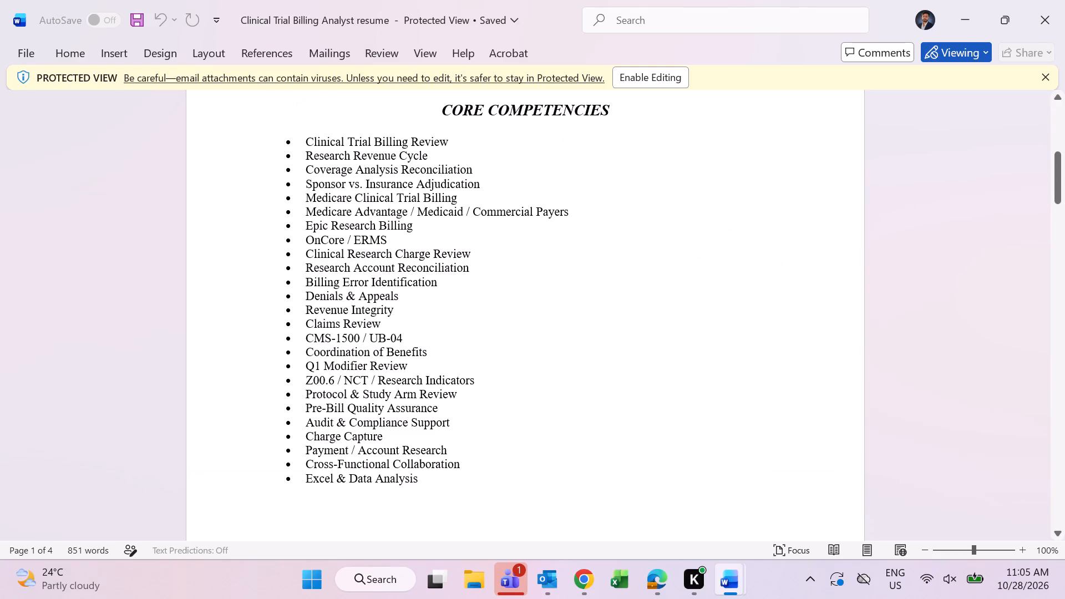
scroll(639, 246, "down", 6)
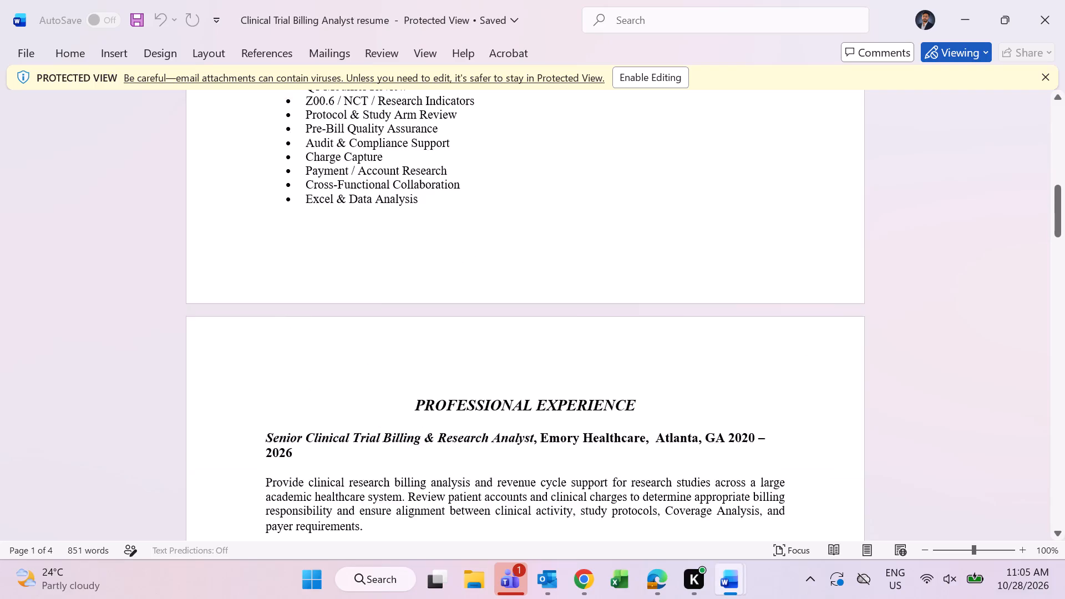
scroll(639, 246, "down", 7)
key("ctrl+f")
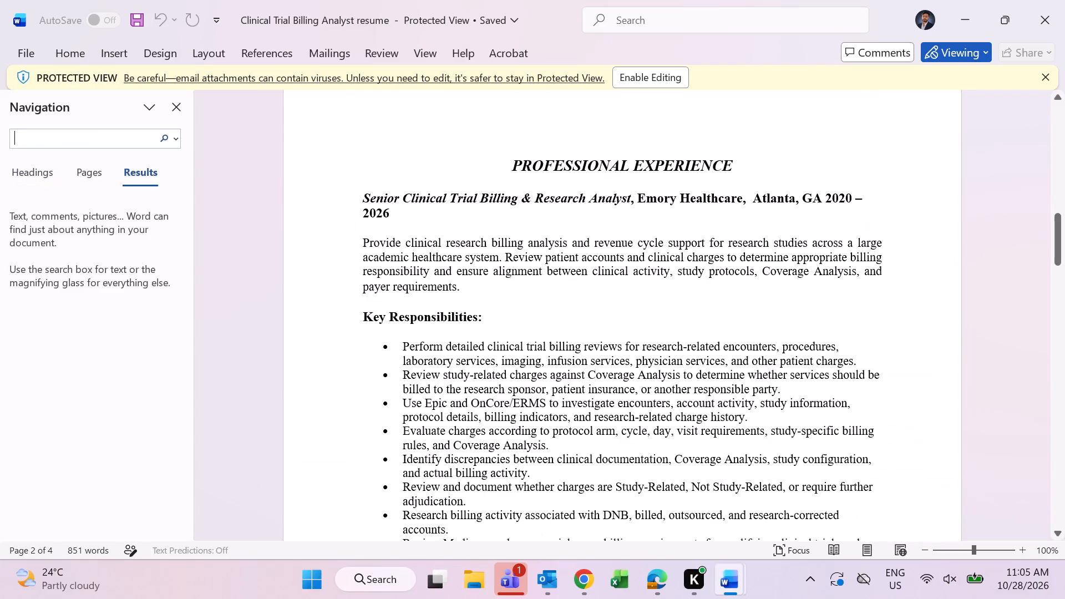
type("coverag")
left_click(95, 216)
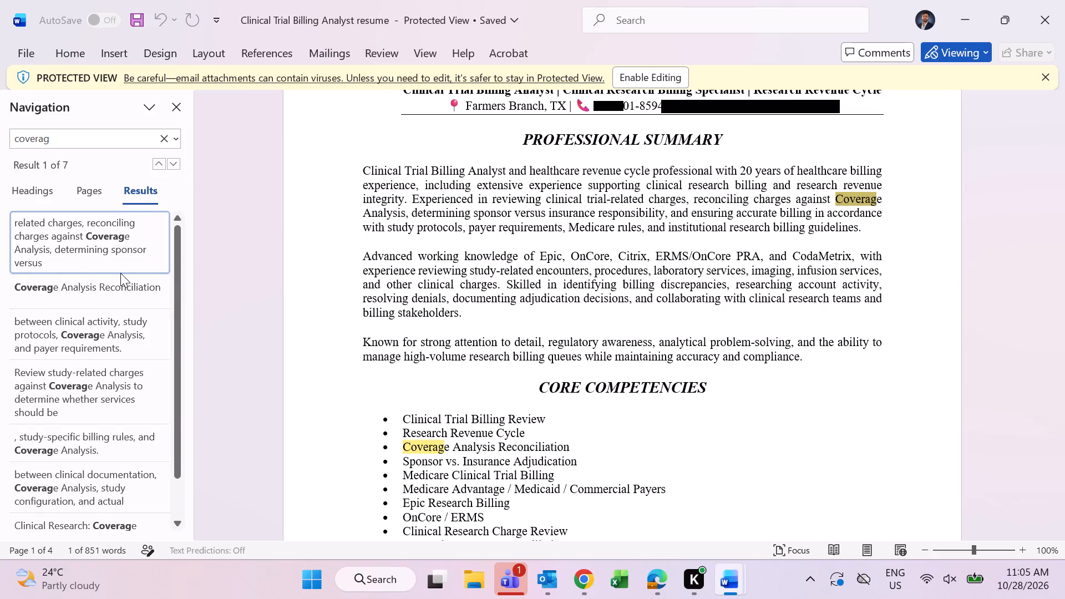
left_click(111, 301)
left_click(106, 344)
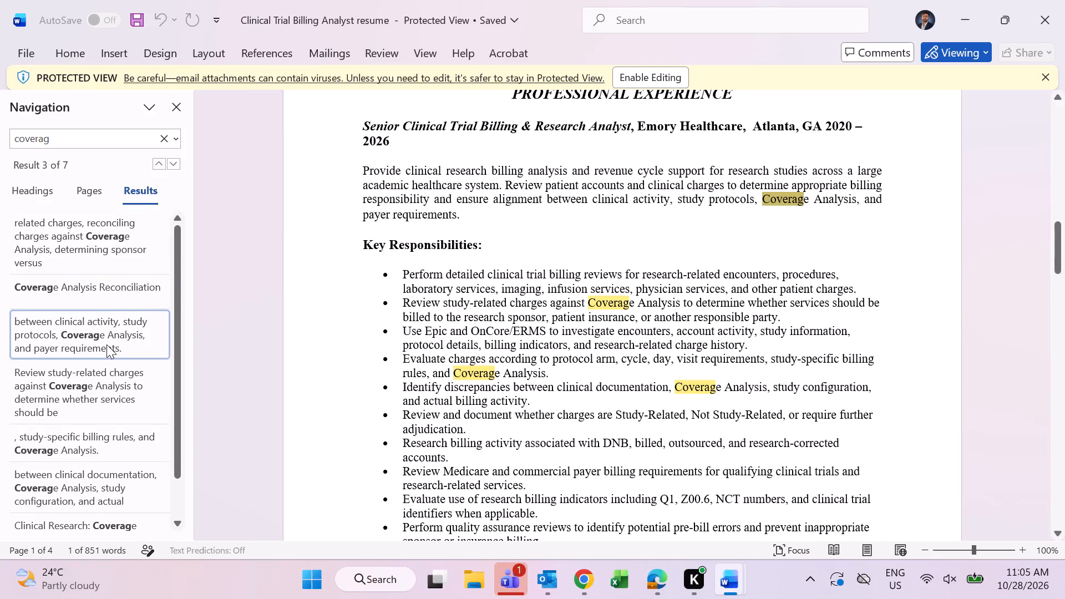
Examine the coverage mentions in the Professional Experience section and go to the match about reviewing study-related charges.
scroll(485, 372, "up", 4)
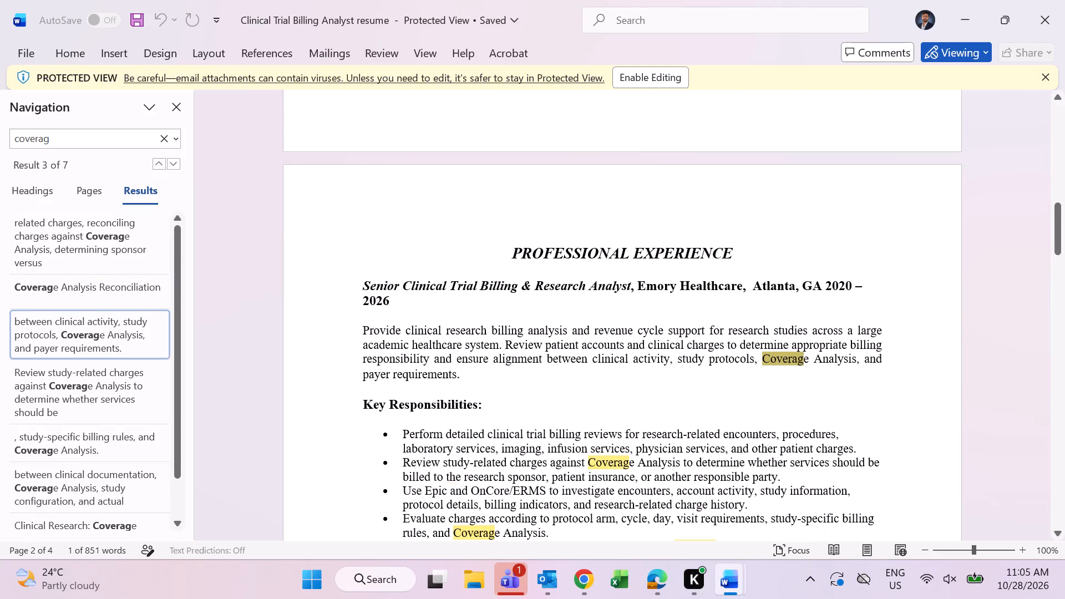
scroll(498, 323, "up", 6)
scroll(498, 321, "down", 8)
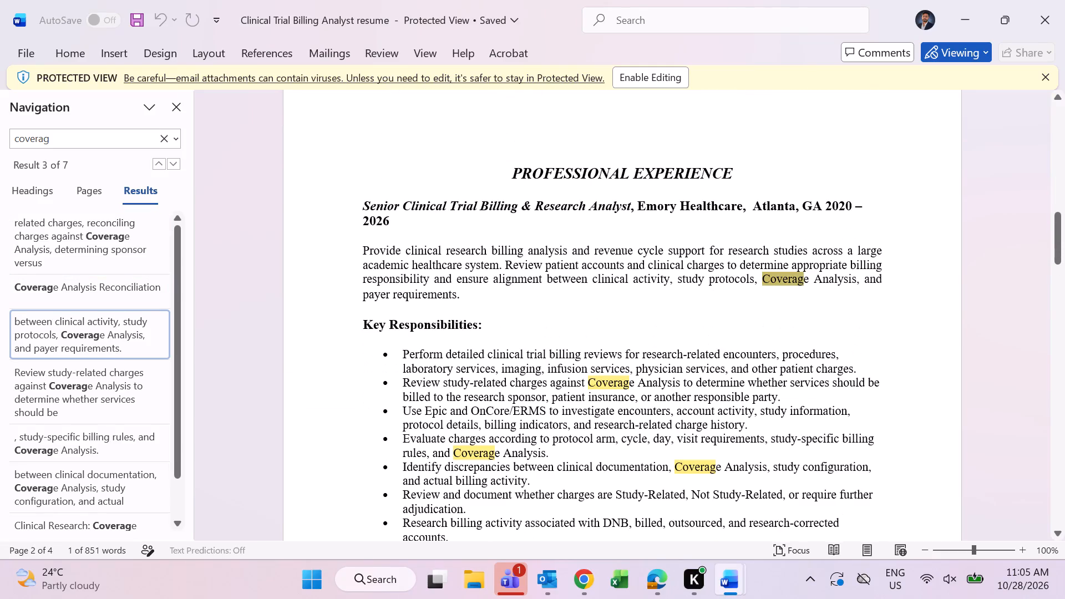
scroll(580, 323, "down", 5)
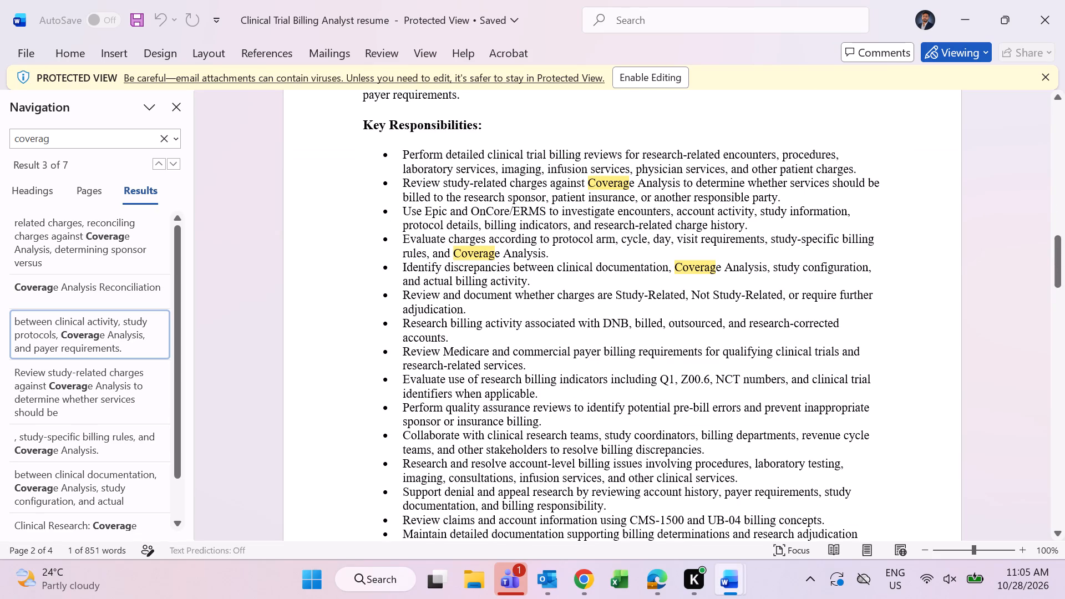
left_click(546, 129)
left_click(80, 404)
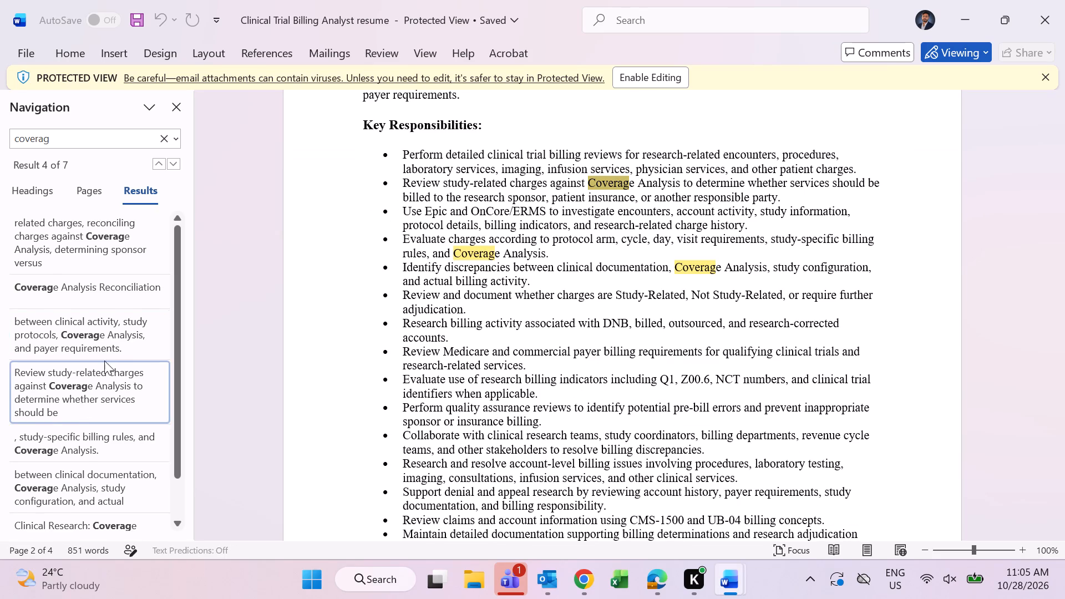
Read through the Key Responsibilities of the senior analyst role and return to the beginning of the resume.
scroll(104, 361, "down", 4)
scroll(493, 352, "up", 6)
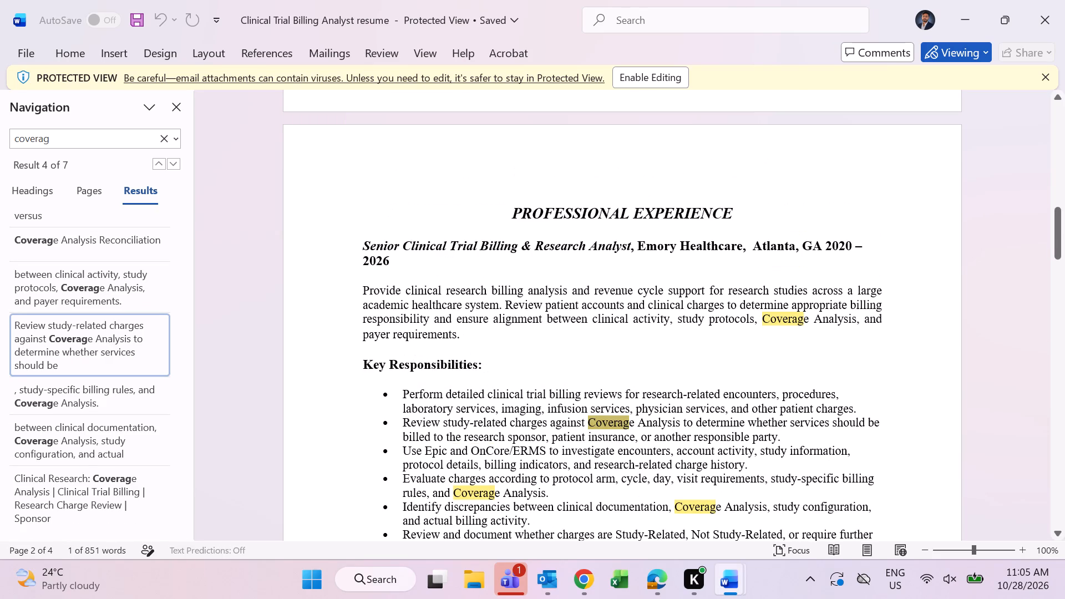
scroll(602, 270, "down", 17)
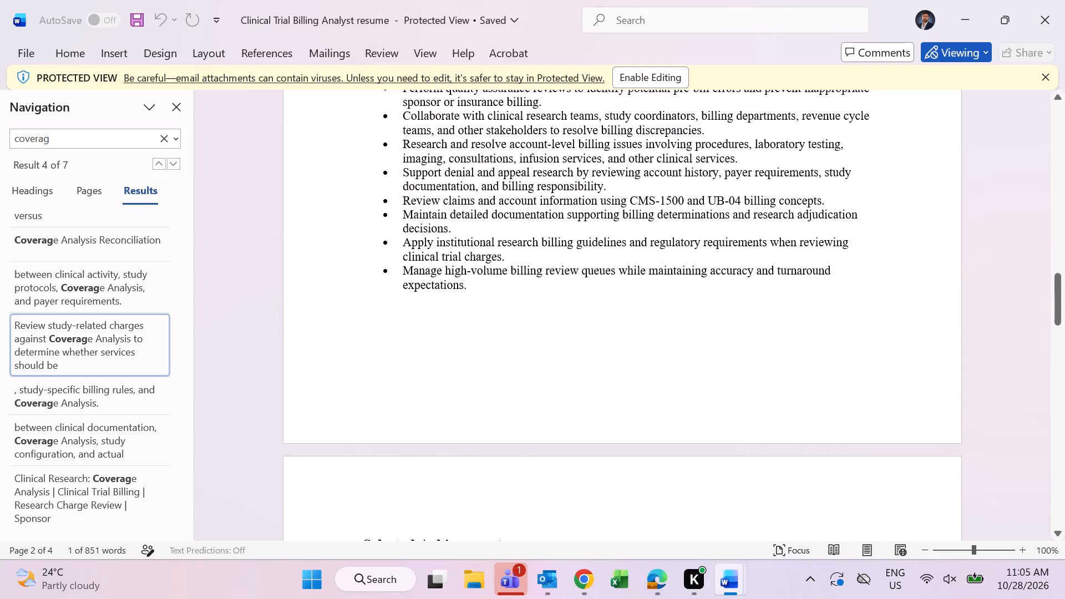
scroll(602, 270, "down", 3)
scroll(602, 270, "up", 20)
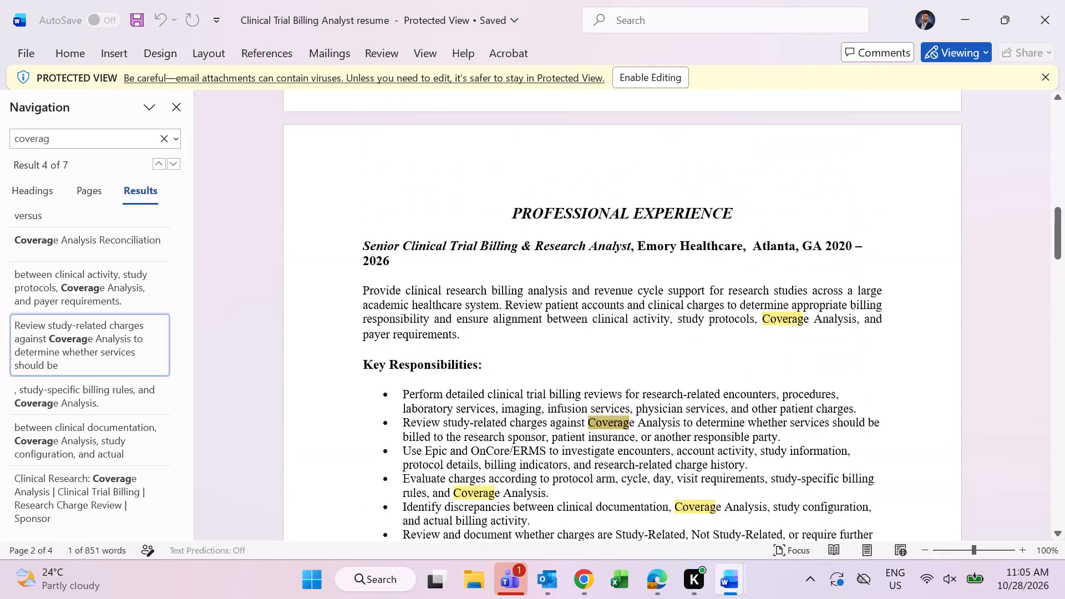
scroll(602, 270, "up", 3)
left_click_drag(1056, 221, 1058, 107)
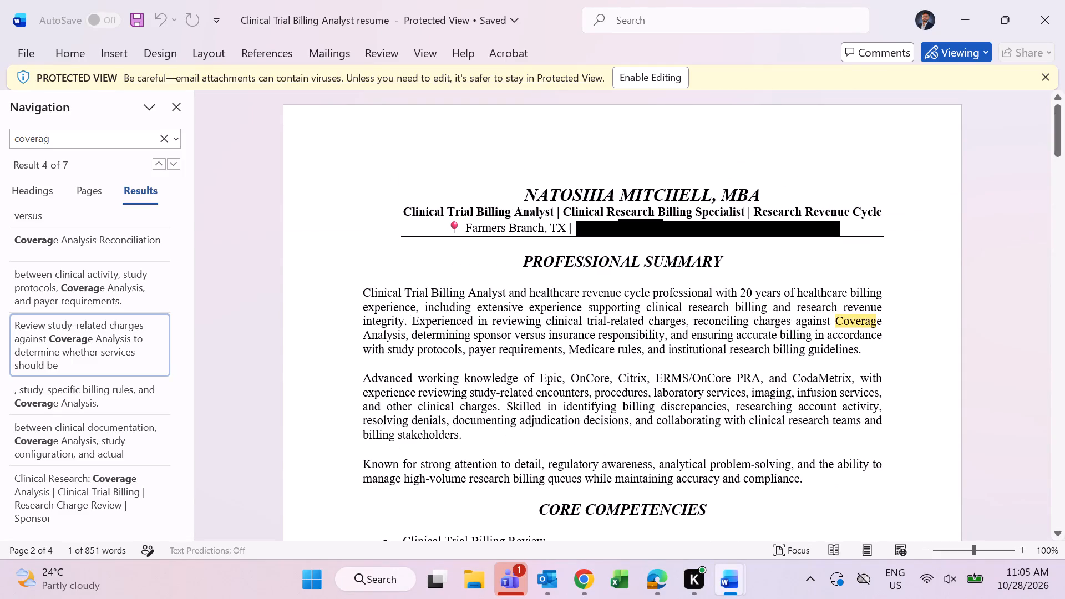
Enable editing of the protected resume and place the cursor at the end of the Professional Summary heading.
left_click(648, 74)
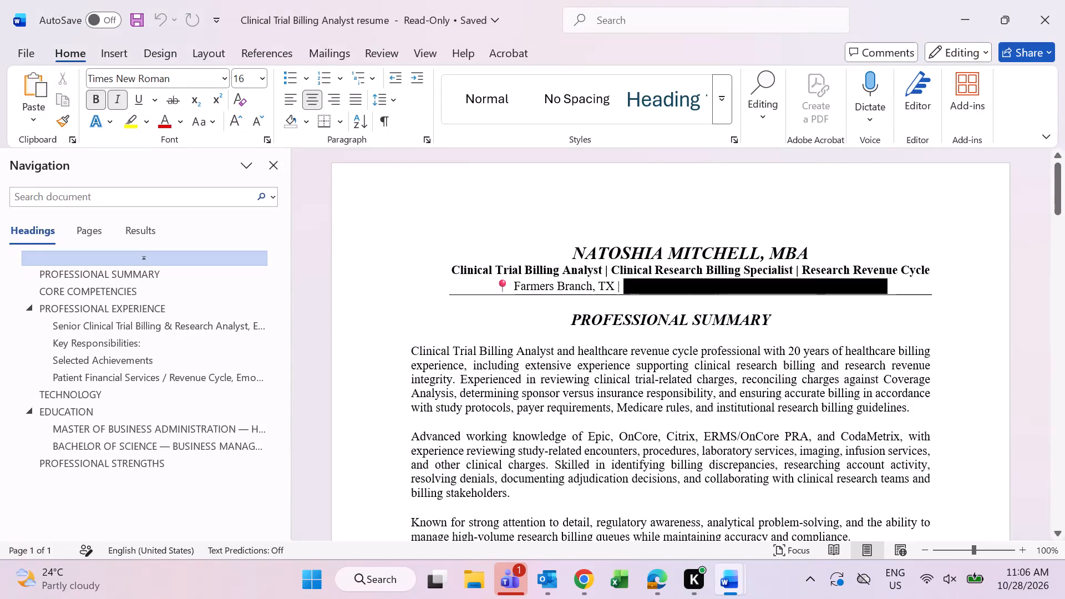
left_click(773, 330)
Switch to the Screening Q/A document with the construction estimating questions.
key("alt+Tab")
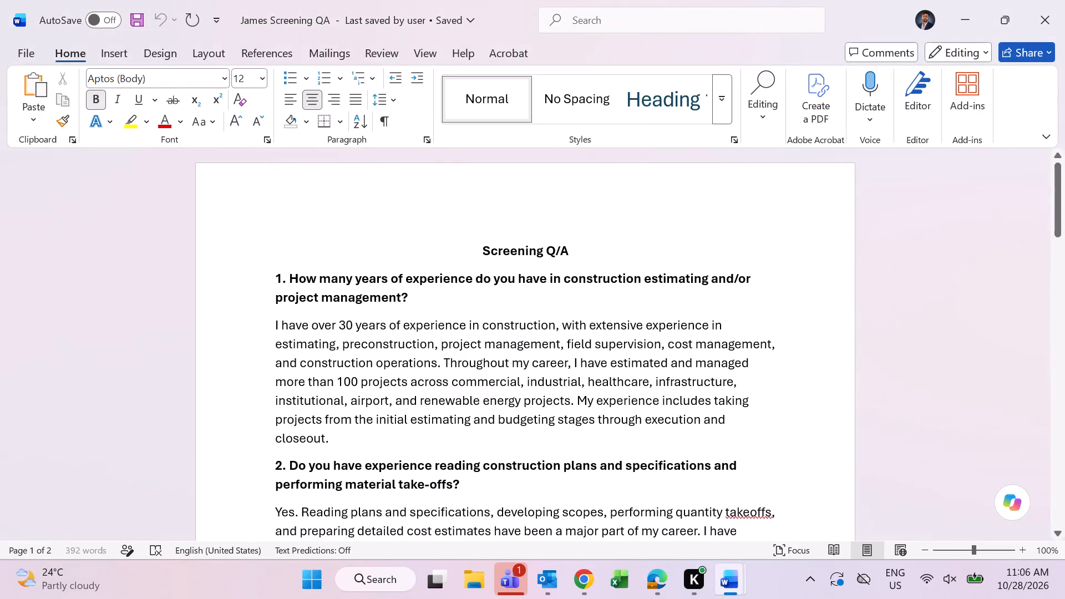
Close the Screening Q/A document with the construction estimating questions.
key("alt+Tab")
key("alt+Tab")
left_click(1032, 19)
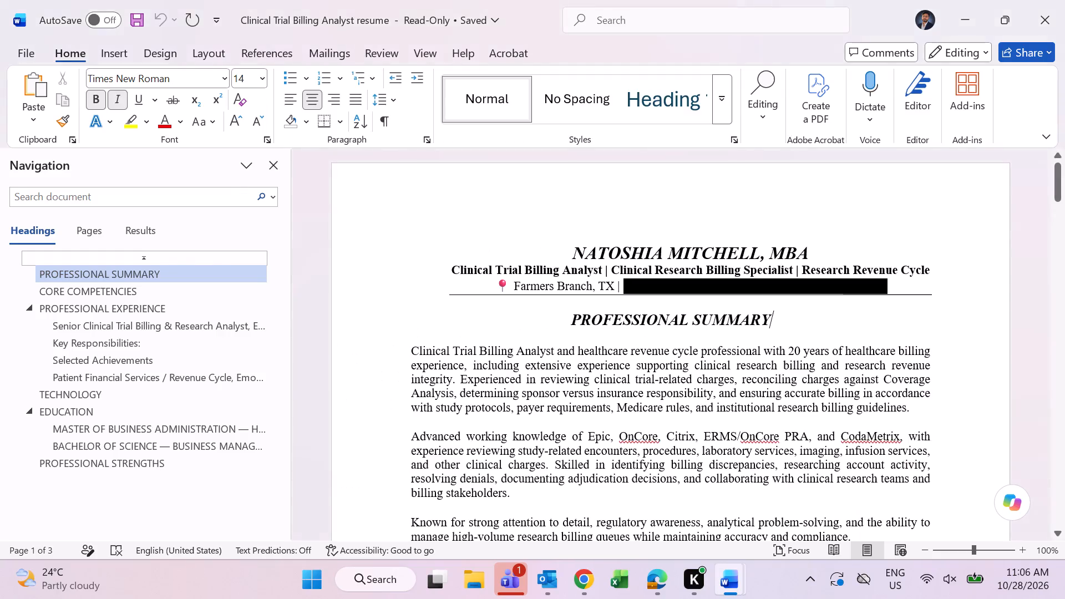
Switch to the recovered resume of the executive preconstruction and cost leader and close it, saving its changes.
key("alt+Tab")
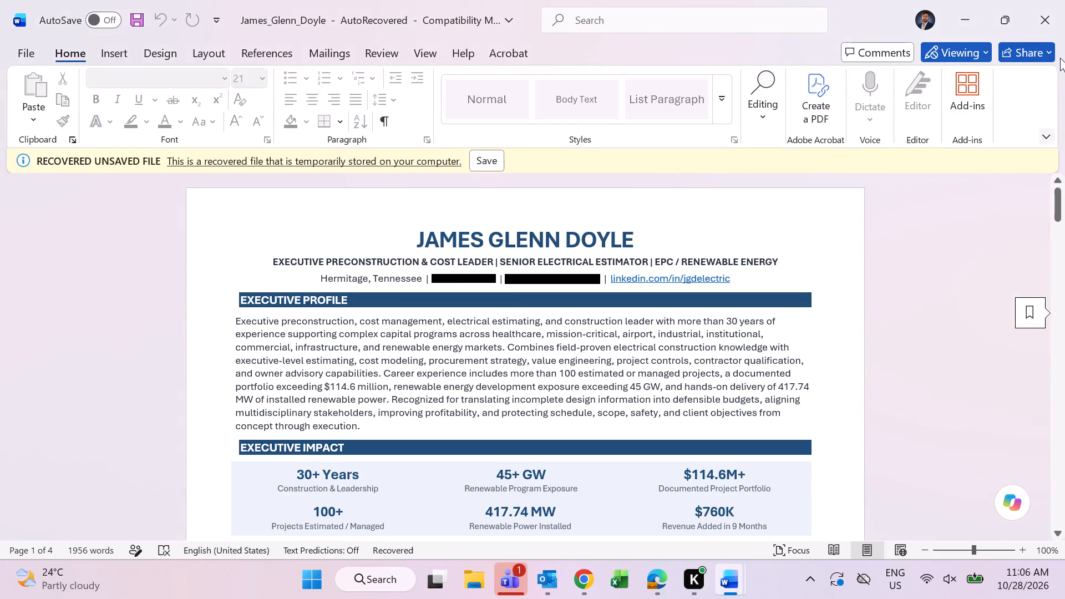
left_click(1053, 28)
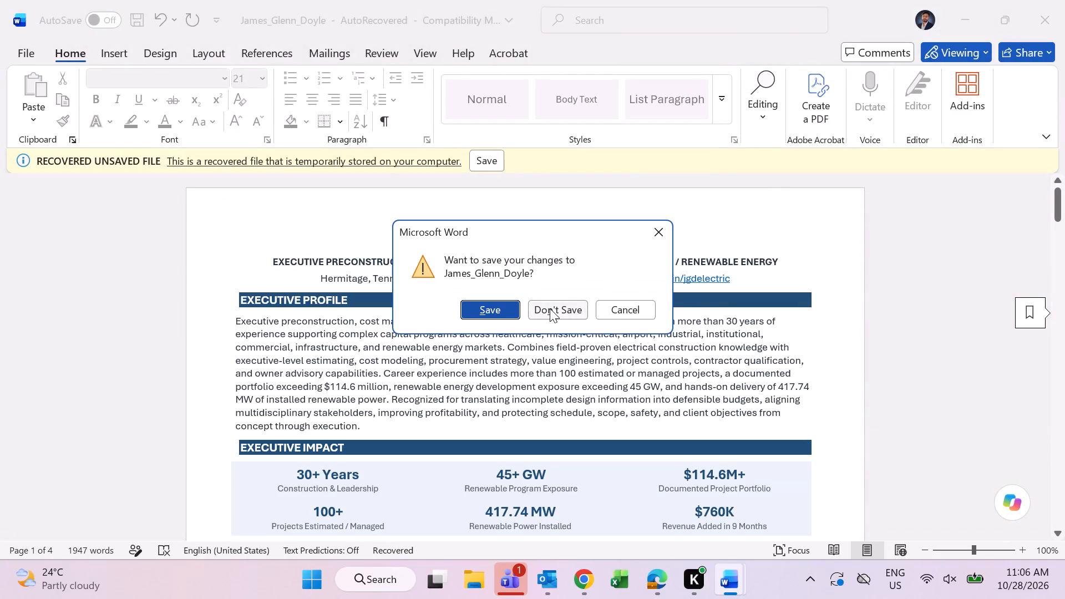
left_click(504, 314)
Switch from the Clinical Trial Billing Analyst resume to the Outlook mail window.
key("alt+Tab")
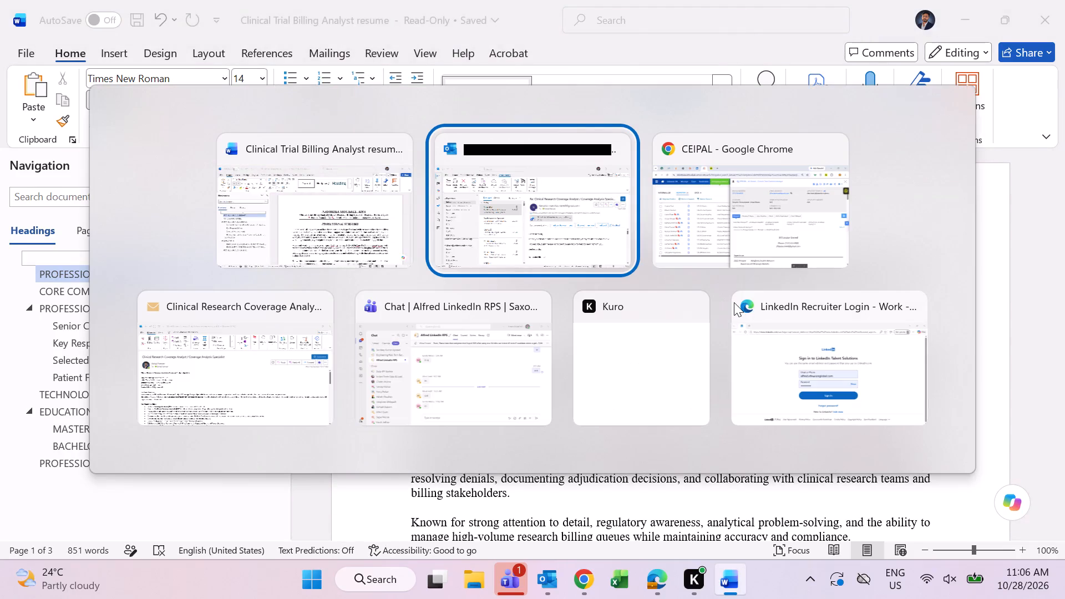
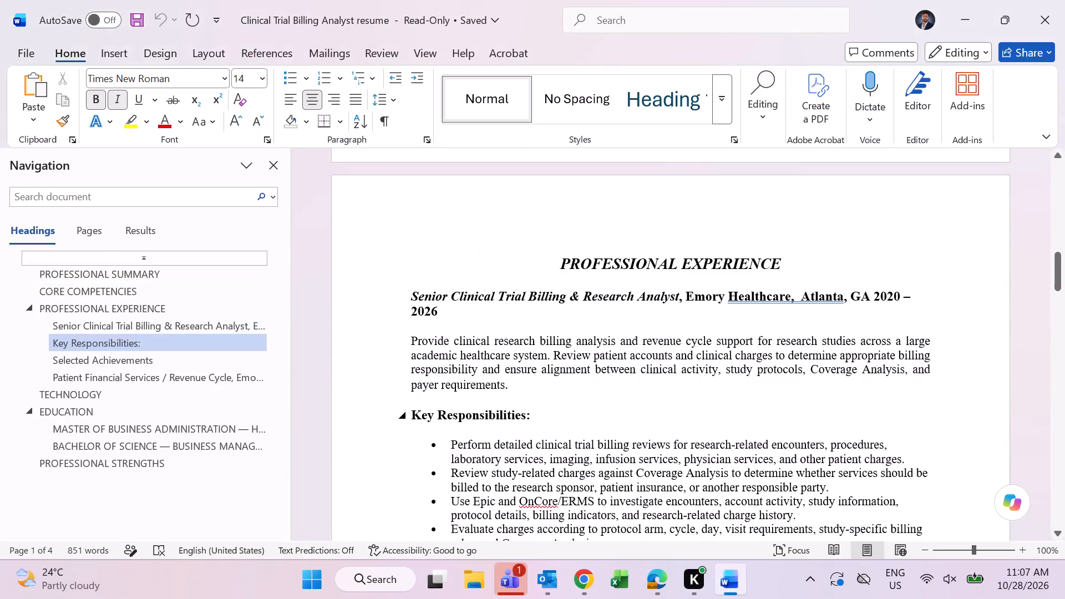
Read the resume from the senior analyst role through Selected Achievements and Patient Financial Services to the Technology section.
left_click(572, 273)
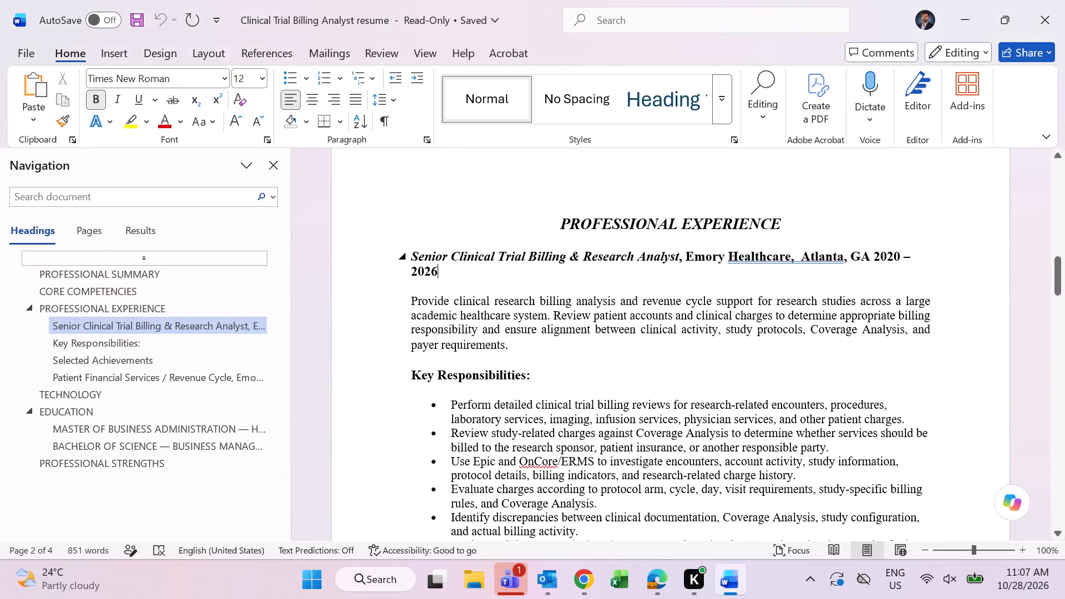
left_click(596, 339)
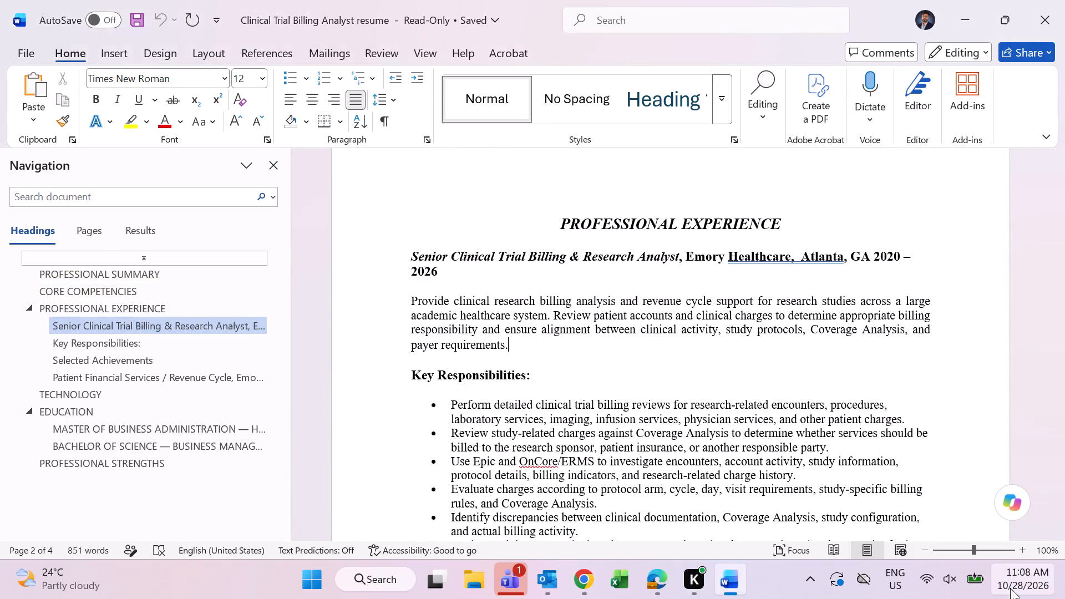
left_click(830, 453)
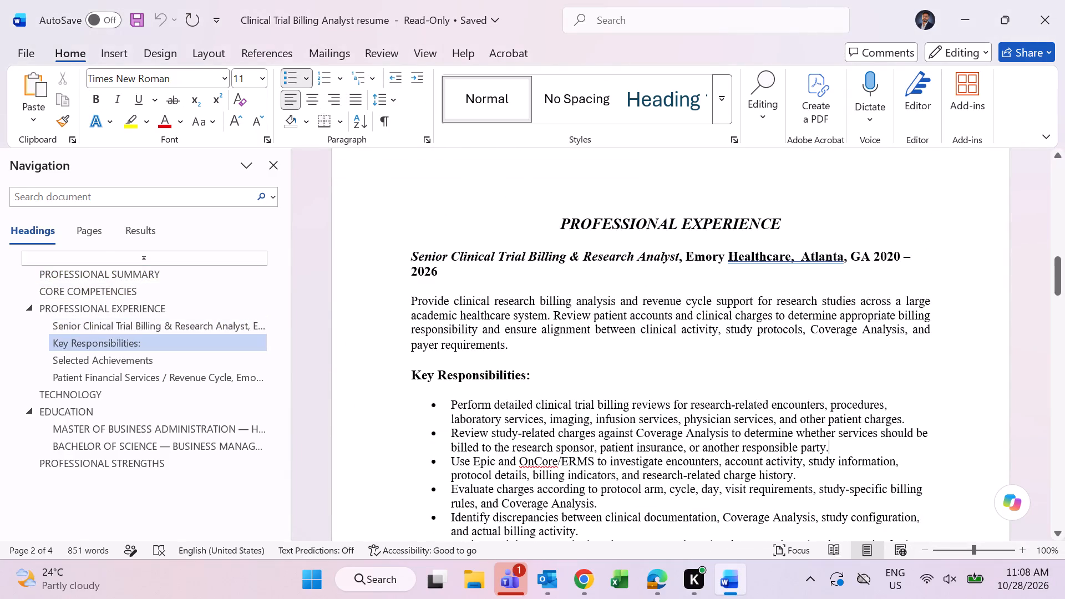
scroll(890, 347, "down", 15)
scroll(792, 346, "down", 8)
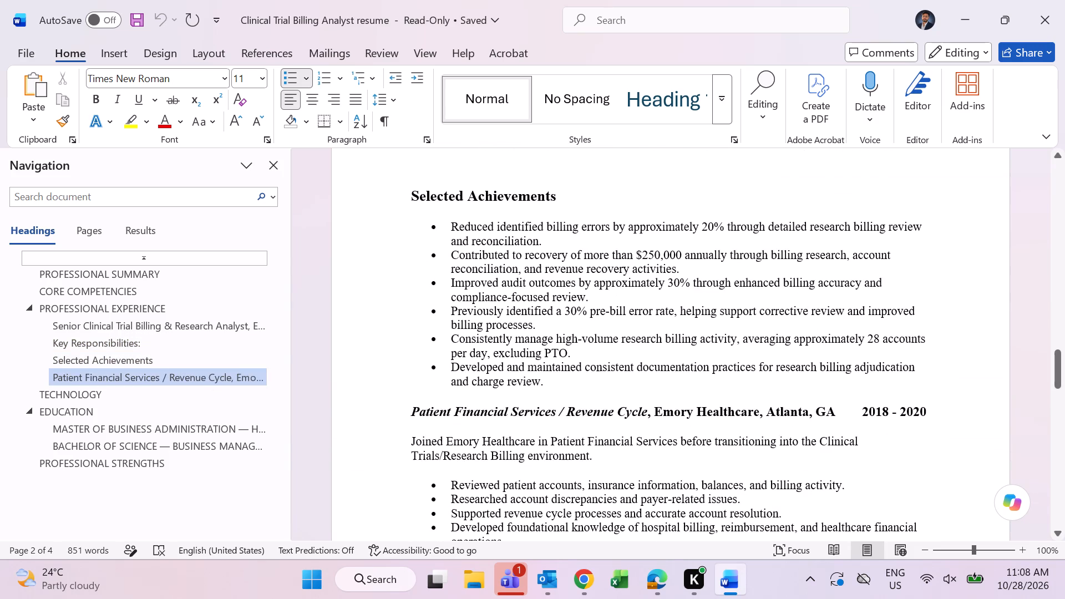
left_click(668, 240)
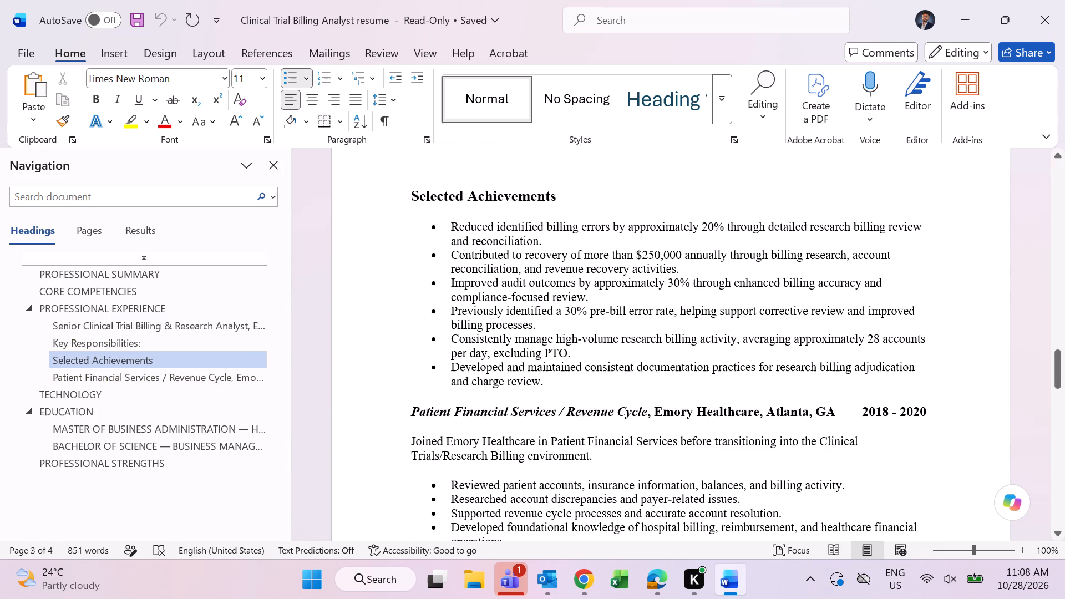
left_click(647, 354)
left_click(624, 380)
scroll(624, 380, "down", 6)
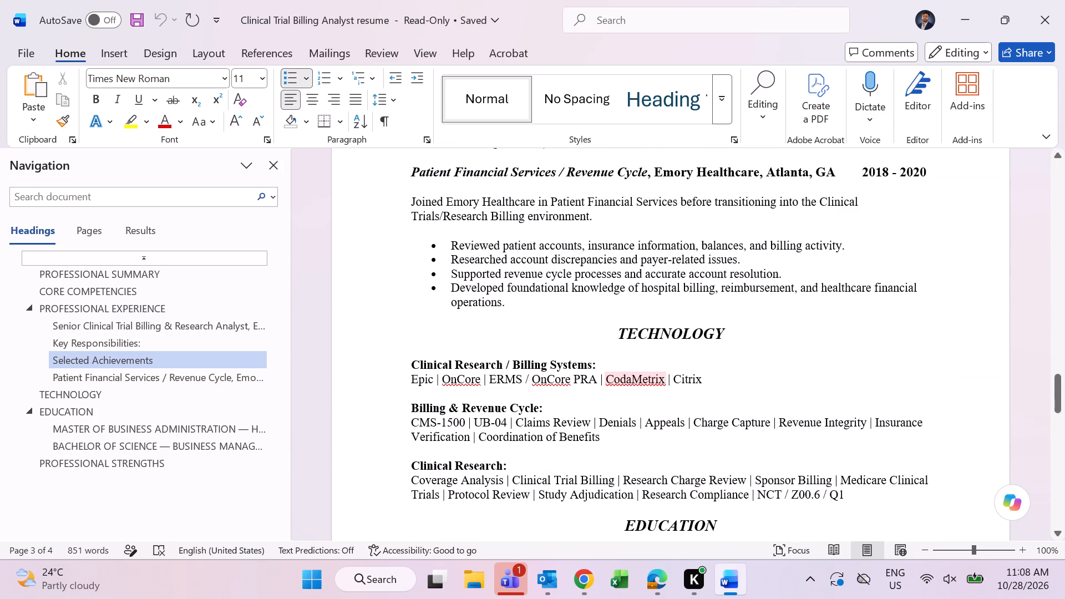
Go back through Key Responsibilities and Core Competencies to the beginning of the resume and reread the Professional Summary.
scroll(625, 388, "up", 14)
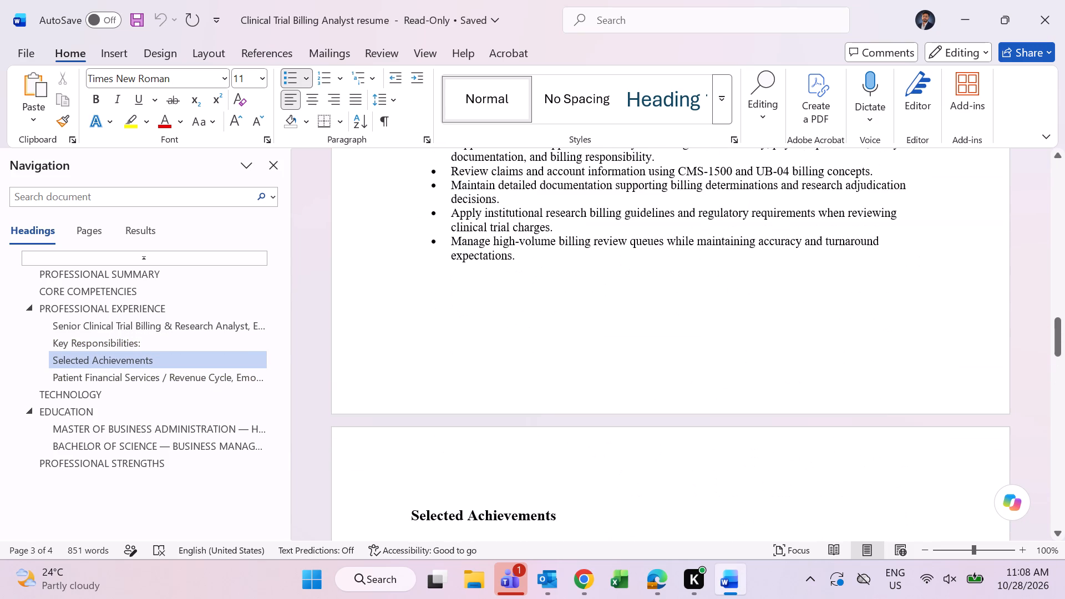
scroll(625, 388, "up", 7)
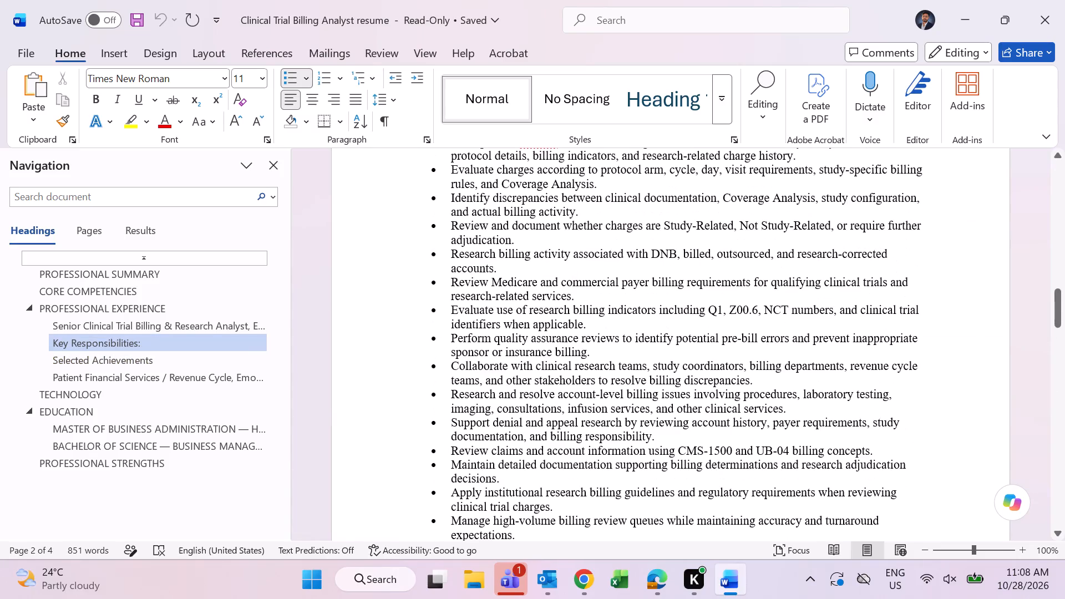
left_click(637, 350)
scroll(637, 350, "up", 14)
scroll(637, 350, "up", 9)
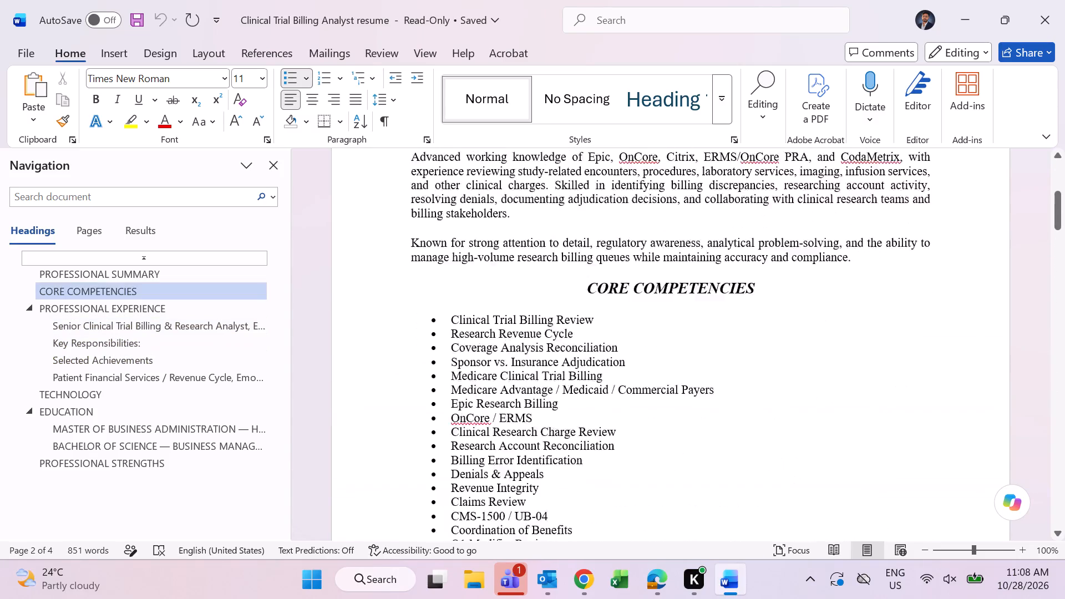
scroll(637, 350, "up", 13)
left_click_drag(648, 322, 788, 319)
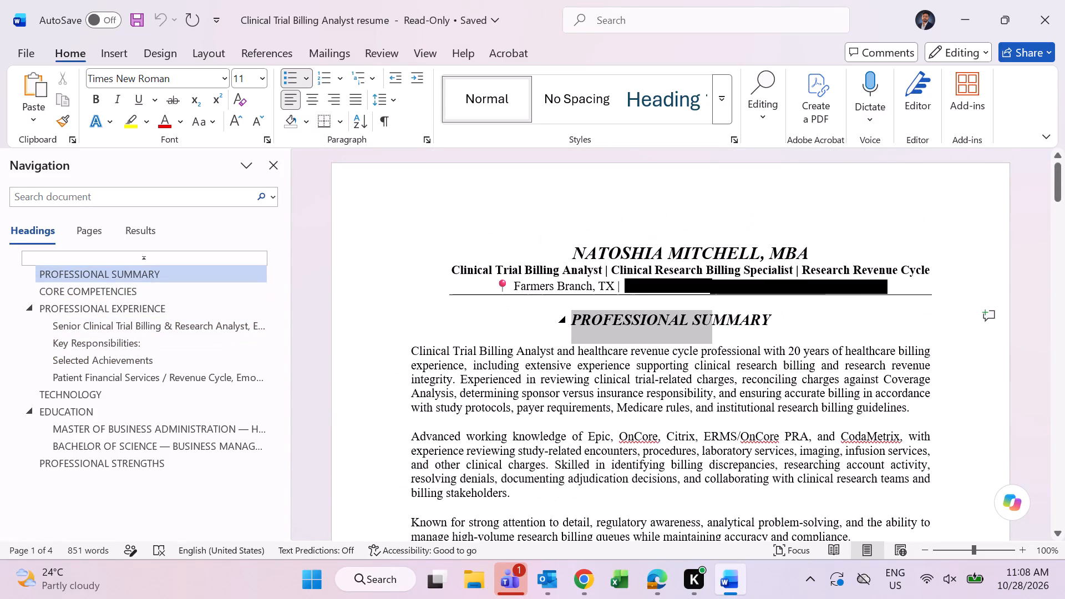
left_click_drag(788, 319, 774, 321)
left_click(774, 365)
left_click(622, 485)
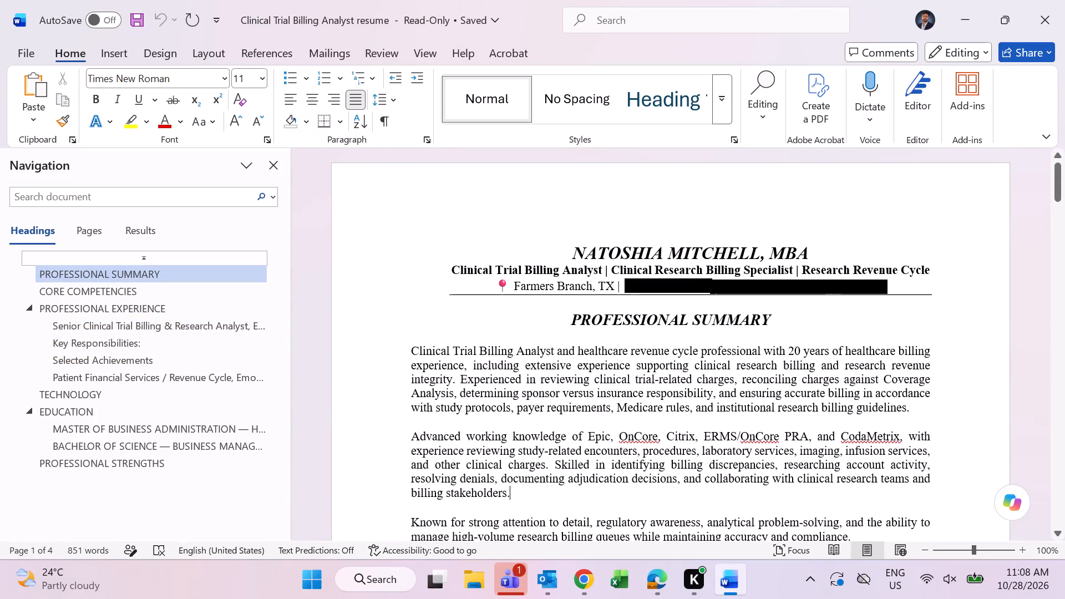
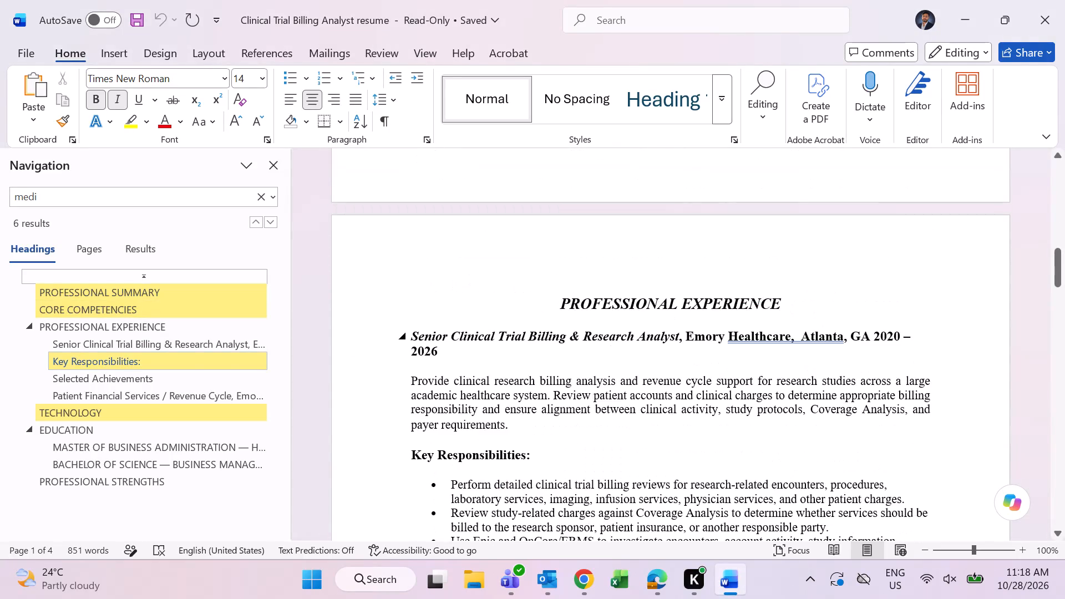
Skim the resume from Professional Experience through Professional Strengths, then return to the Professional Summary heading at its beginning.
scroll(674, 349, "down", 17)
scroll(674, 349, "down", 8)
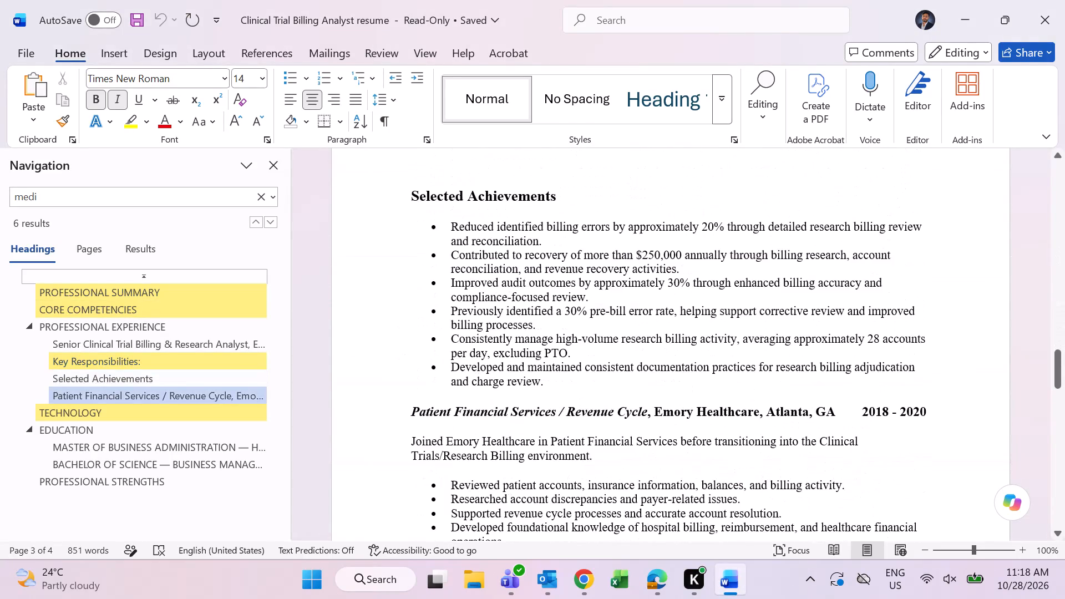
scroll(684, 308, "down", 6)
scroll(684, 308, "up", 2)
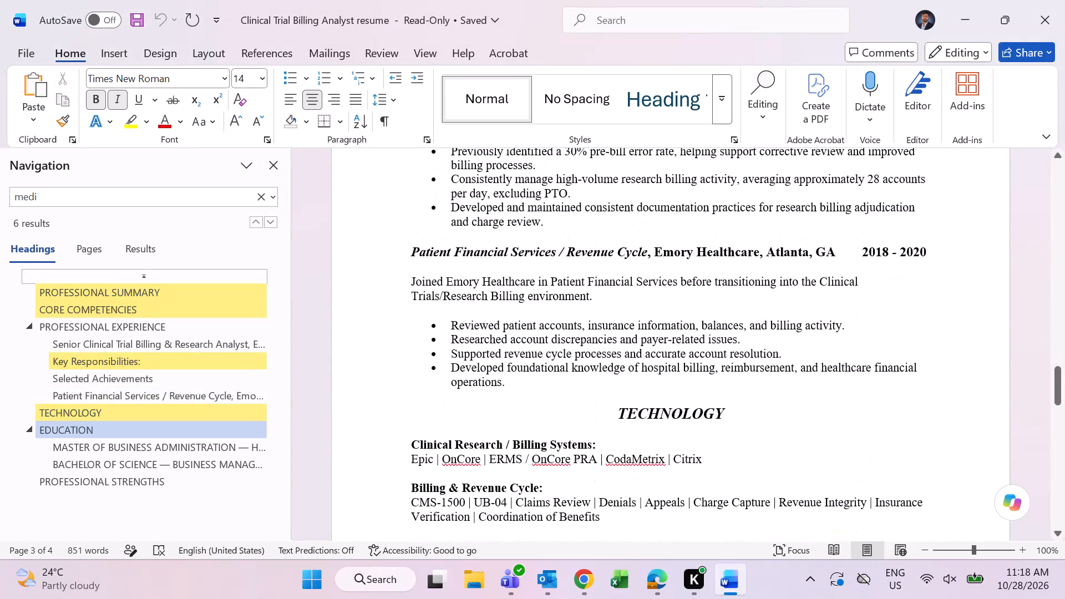
left_click(676, 296)
scroll(676, 296, "down", 16)
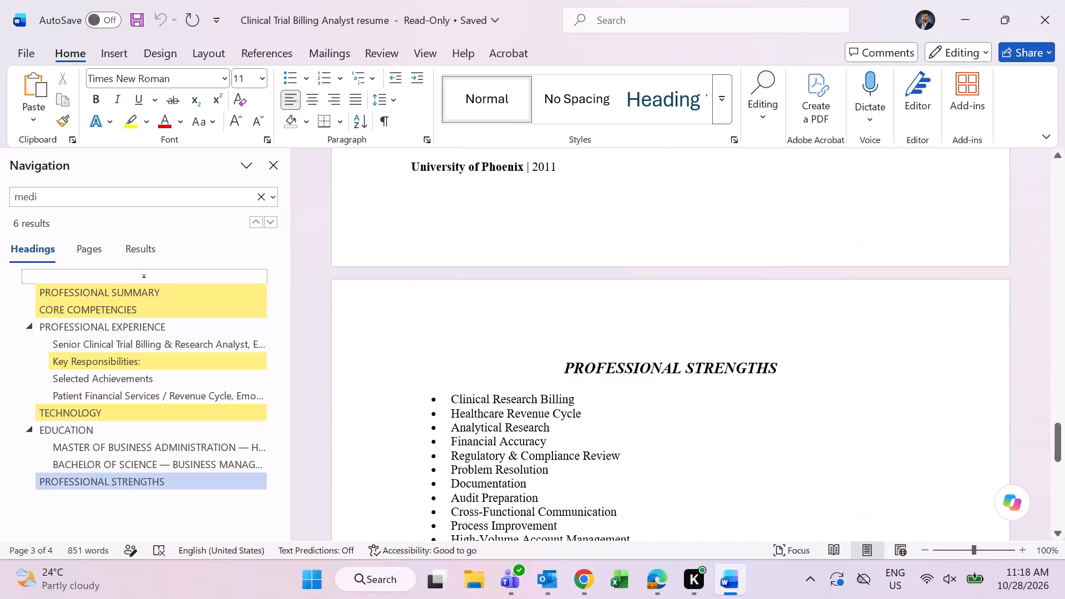
scroll(676, 296, "down", 20)
scroll(676, 296, "up", 18)
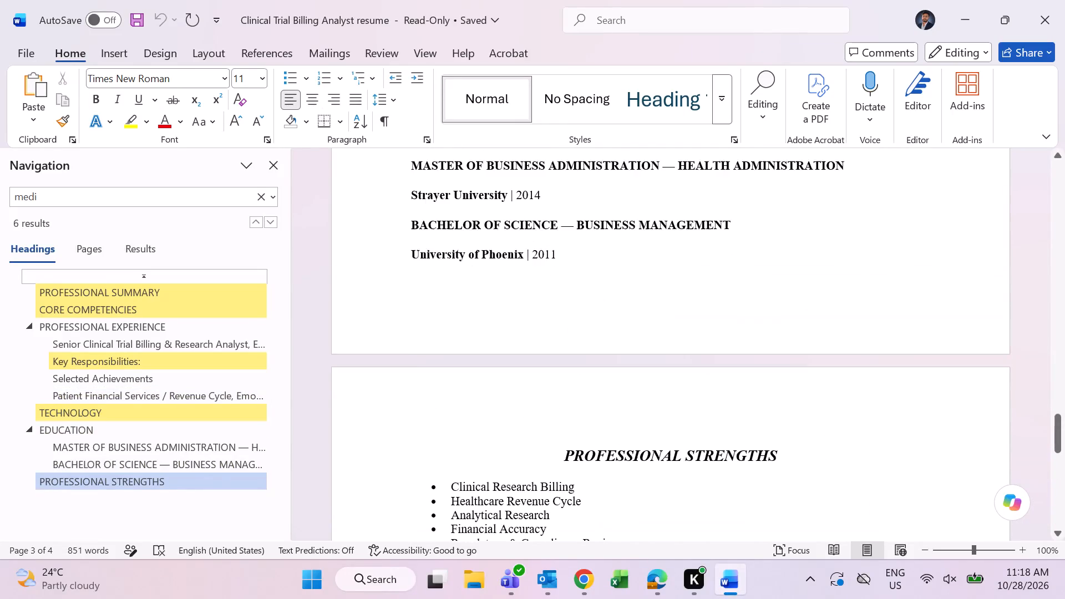
scroll(676, 296, "up", 20)
scroll(676, 296, "up", 13)
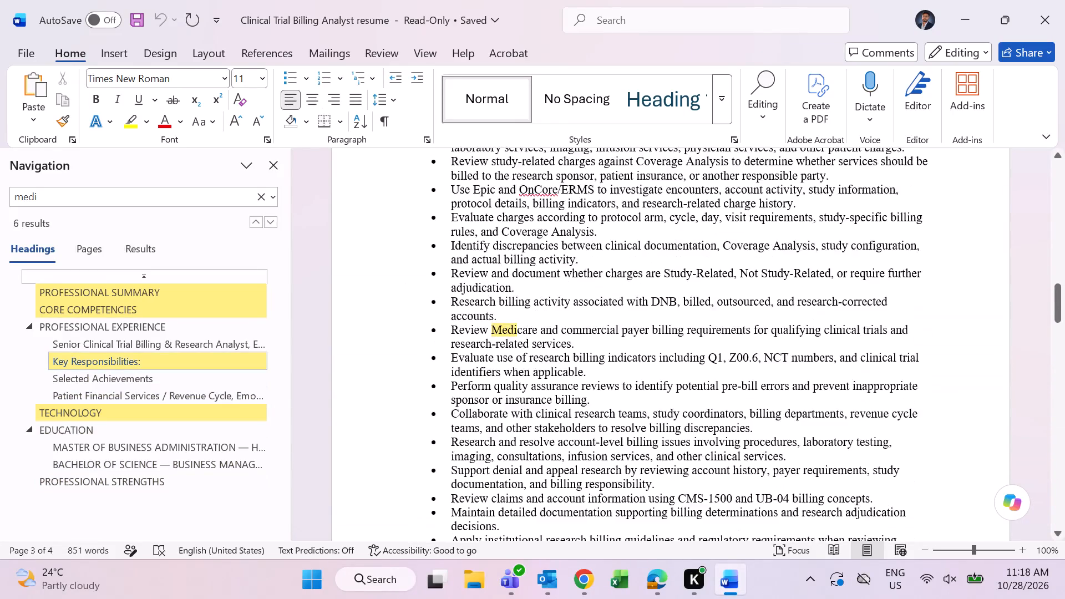
left_click_drag(1059, 298, 1064, 148)
left_click(782, 304)
left_click(784, 314)
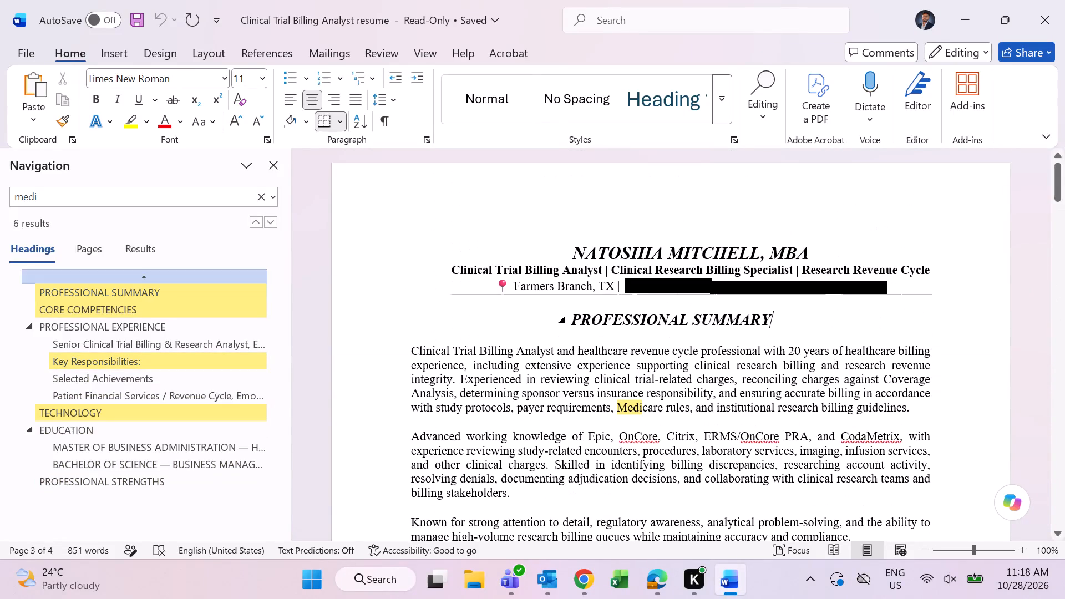
Save the Clinical Trial Billing Analyst resume, choosing the Updated Resume folder on the Desktop as its location.
key("ctrl+s")
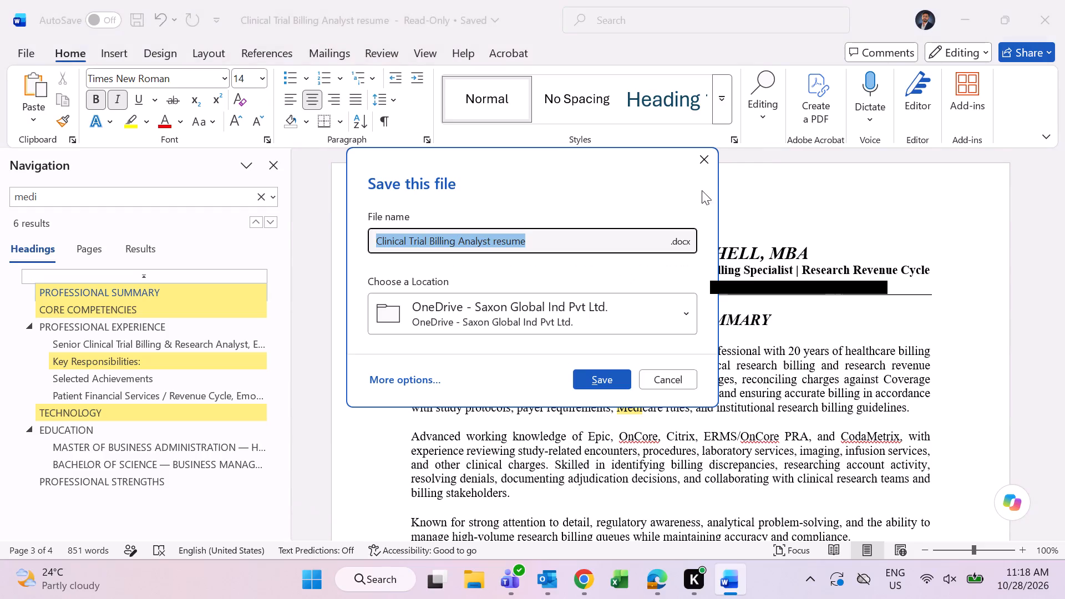
left_click(554, 325)
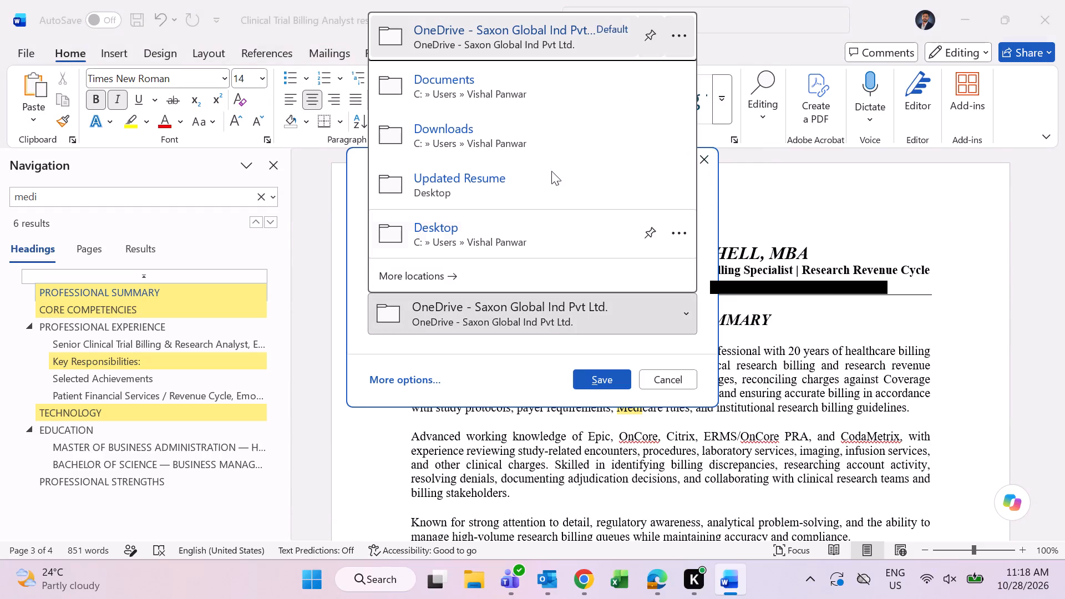
left_click(550, 166)
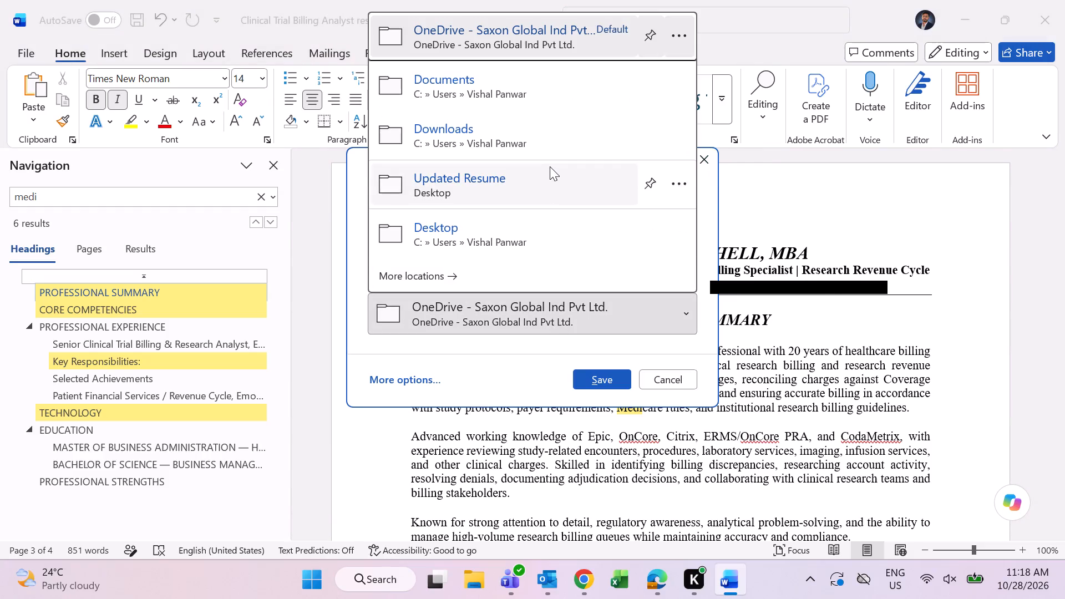
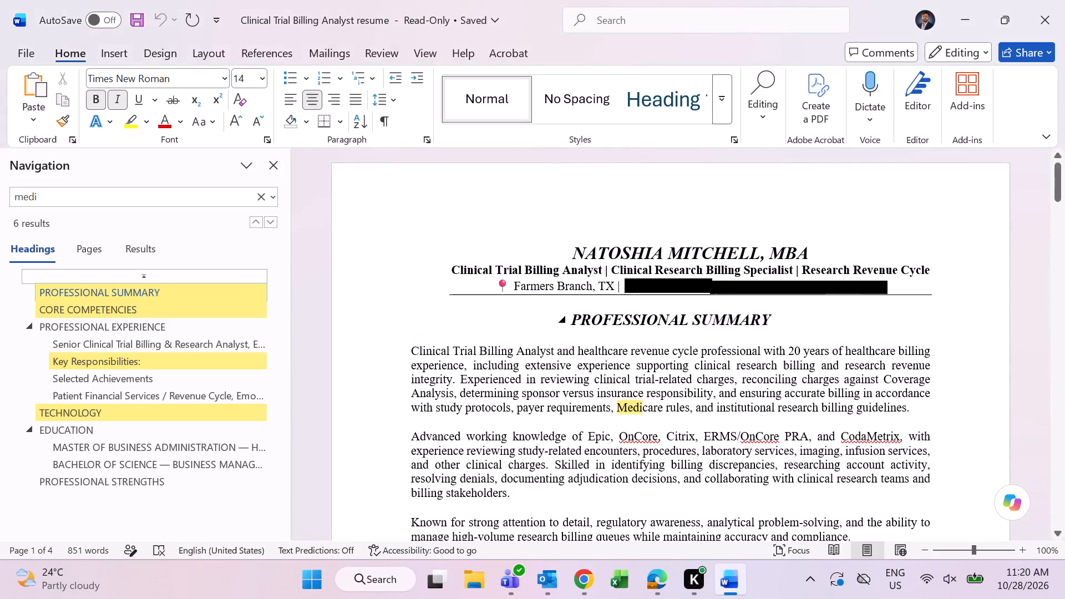
Save the resume in the Updated Resume folder on the Desktop with the candidate's first and last name as the file name.
key("ctrl+s")
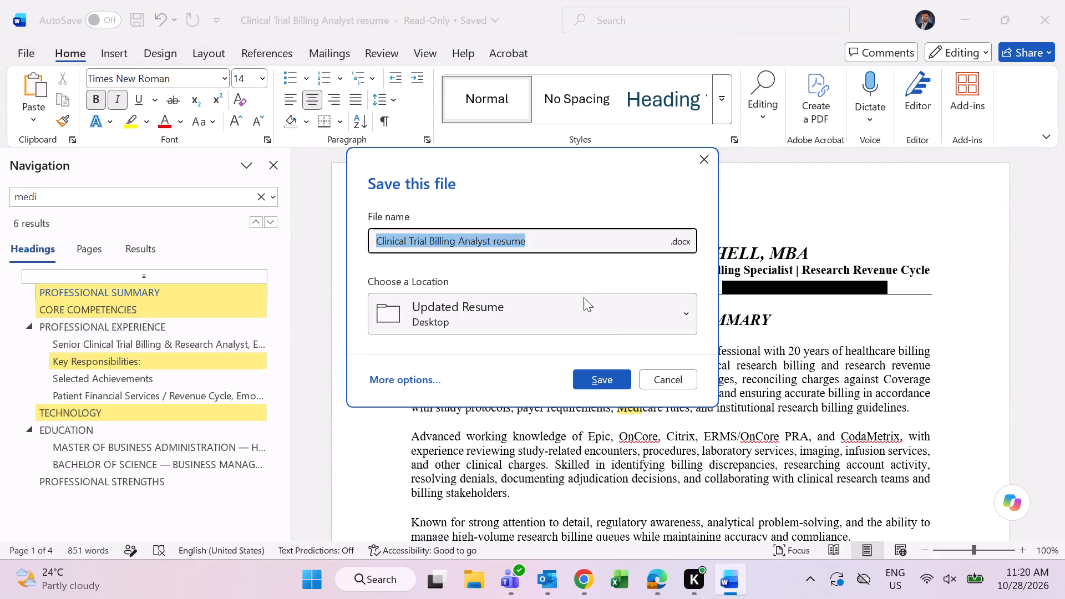
key("super+v")
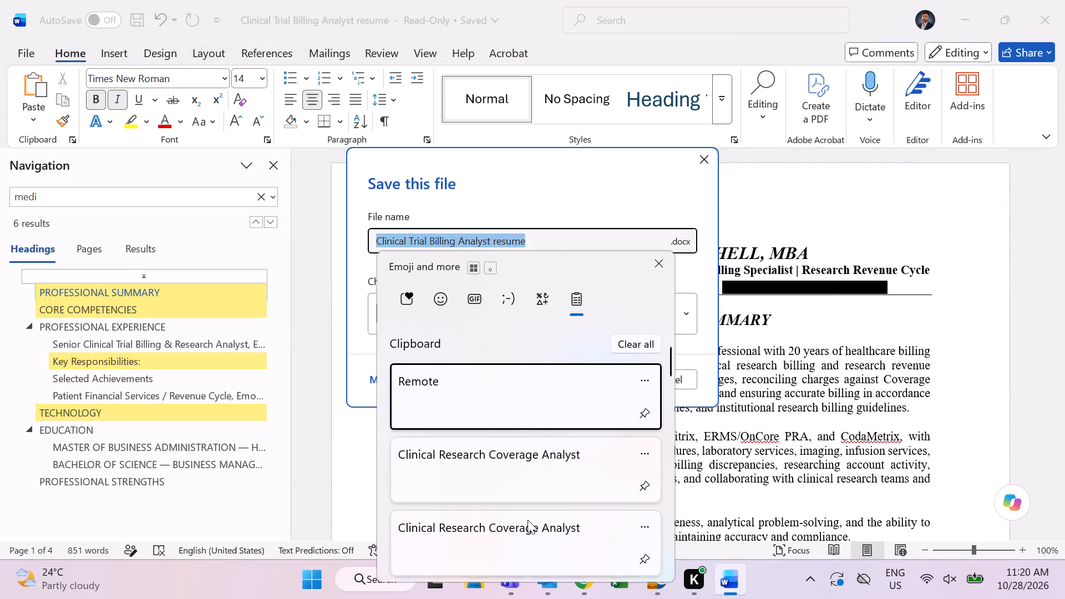
scroll(525, 434, "down", 4)
left_click(525, 434)
key("ctrl+v")
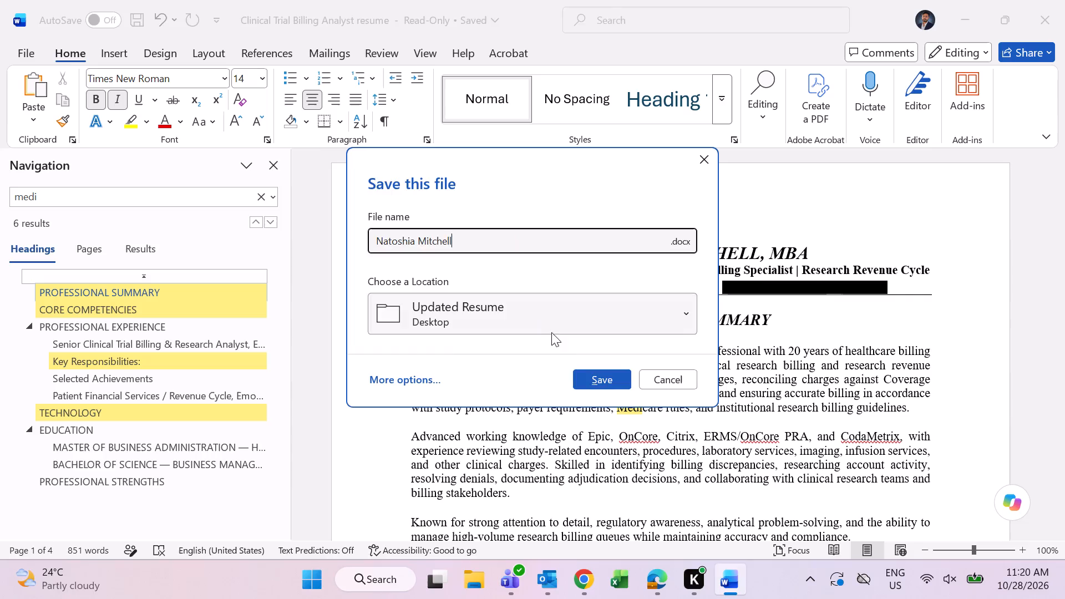
left_click(599, 377)
Look through the Core Competencies section of the saved resume.
scroll(835, 334, "down", 9)
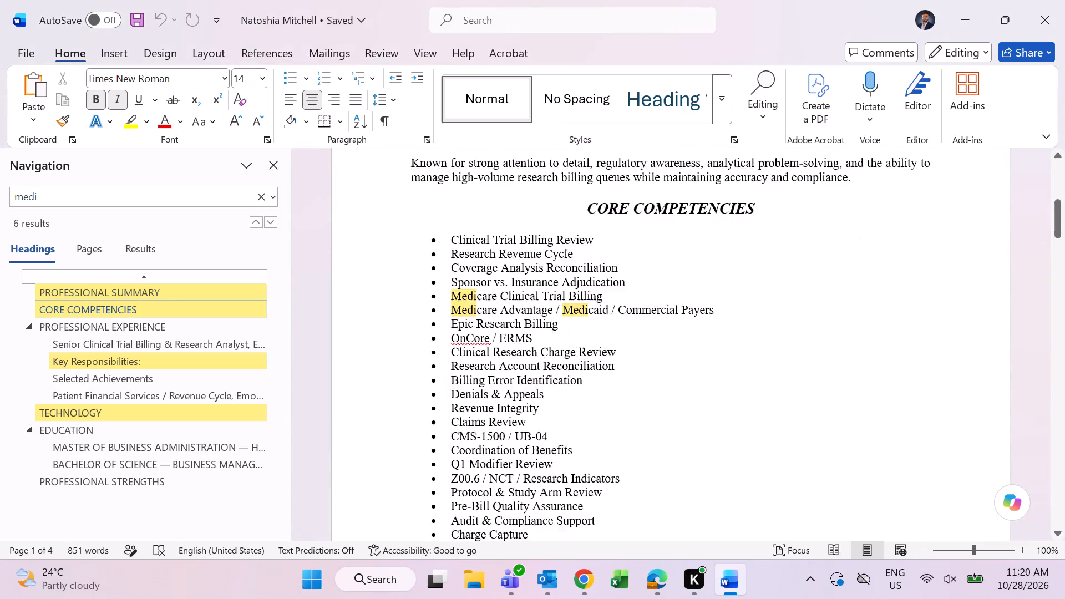
Add a trailing space to the introductory paragraph of the Senior Clinical Trial Billing & Research Analyst role.
scroll(759, 323, "down", 6)
scroll(759, 323, "up", 5)
left_click(616, 367)
scroll(643, 354, "down", 11)
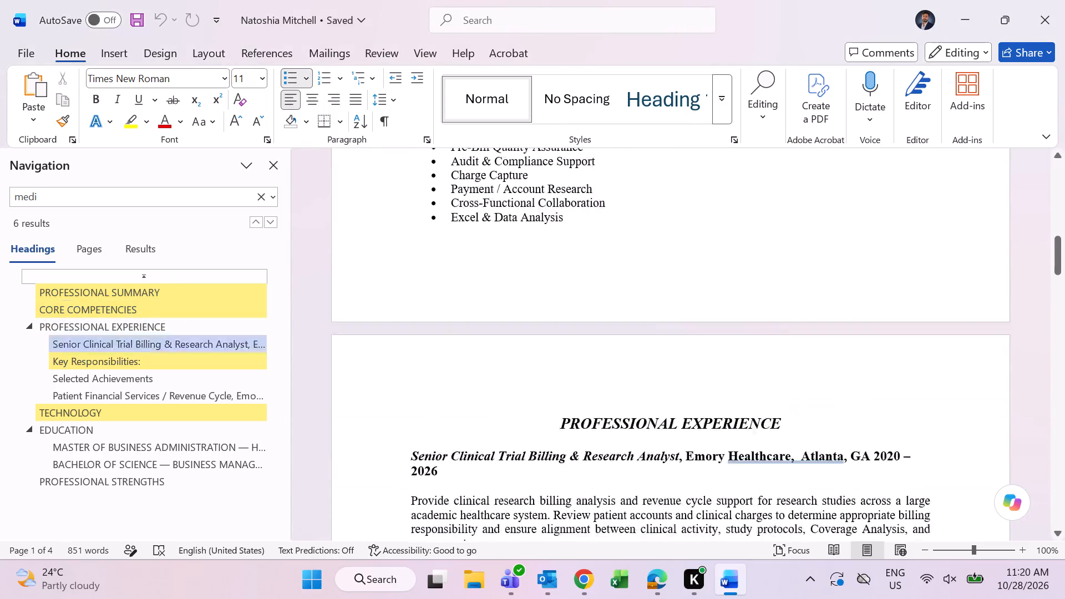
scroll(643, 354, "down", 4)
left_click(640, 299)
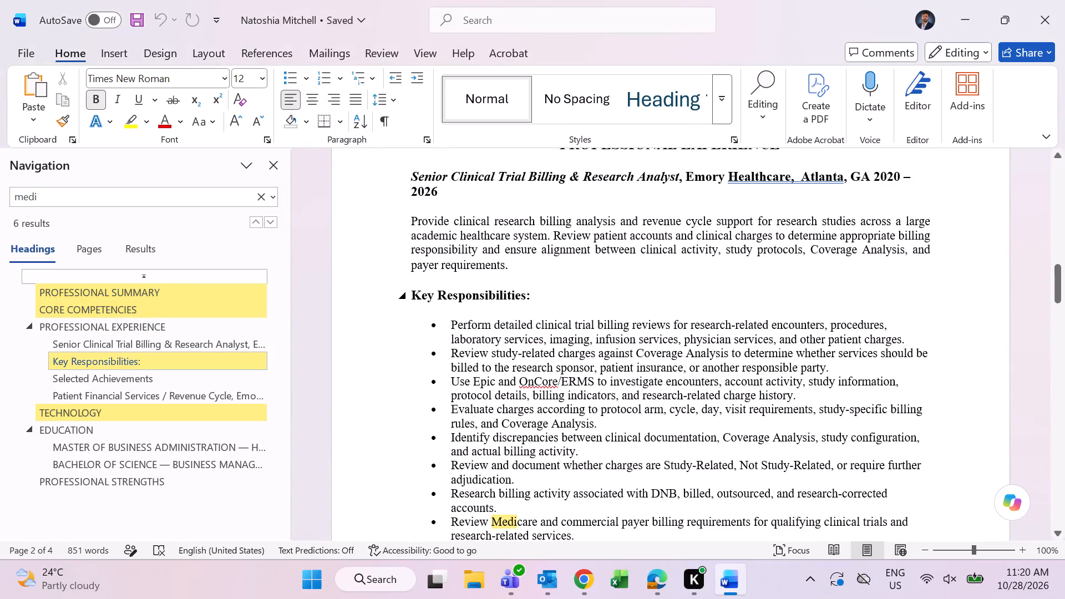
left_click(638, 283)
left_click(545, 271)
key("space")
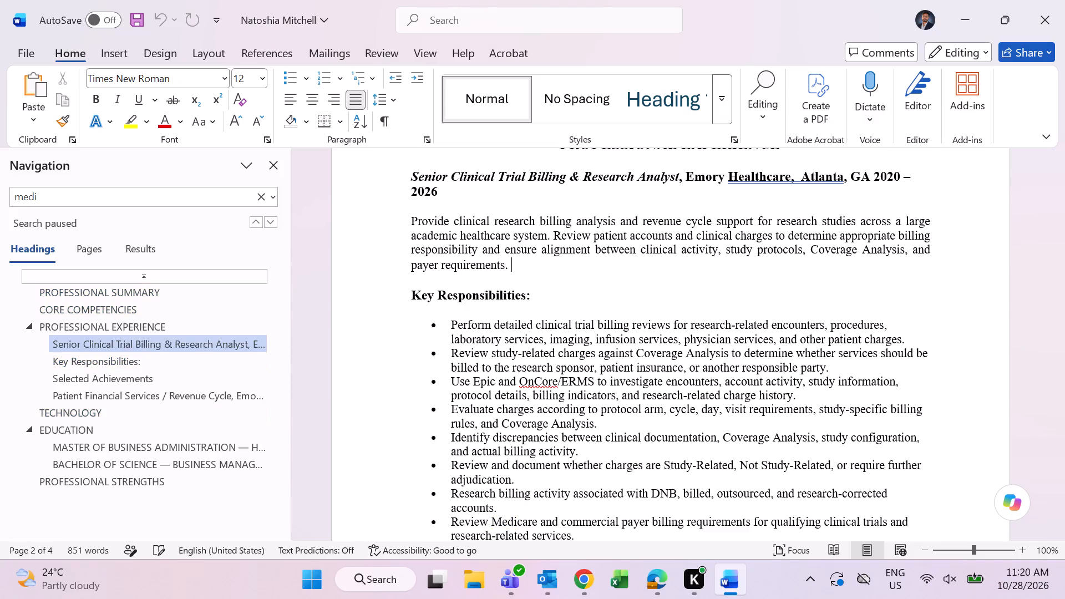
Go through the "medi" matches one by one, from the Professional Summary to the Key Responsibilities bullet on payer billing requirements.
key("ctrl+f")
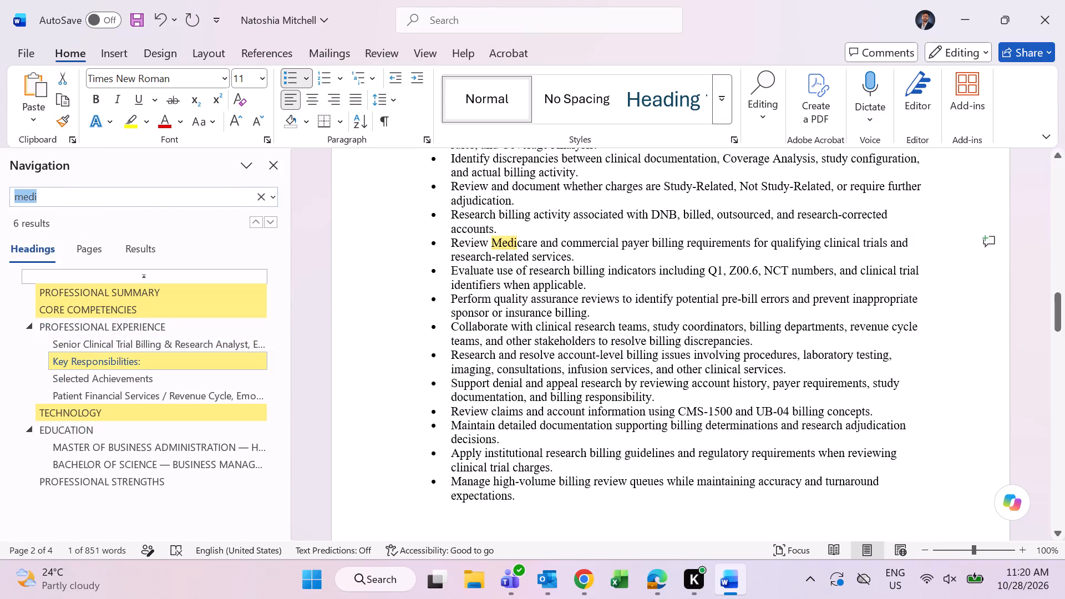
left_click(158, 237)
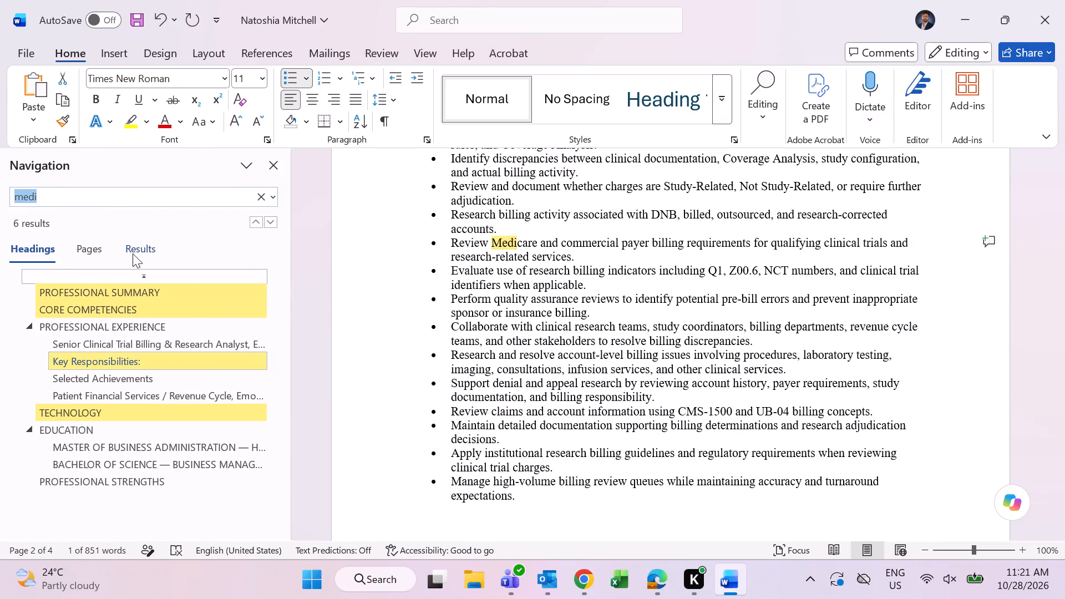
left_click(133, 253)
left_click(177, 293)
scroll(702, 333, "up", 4)
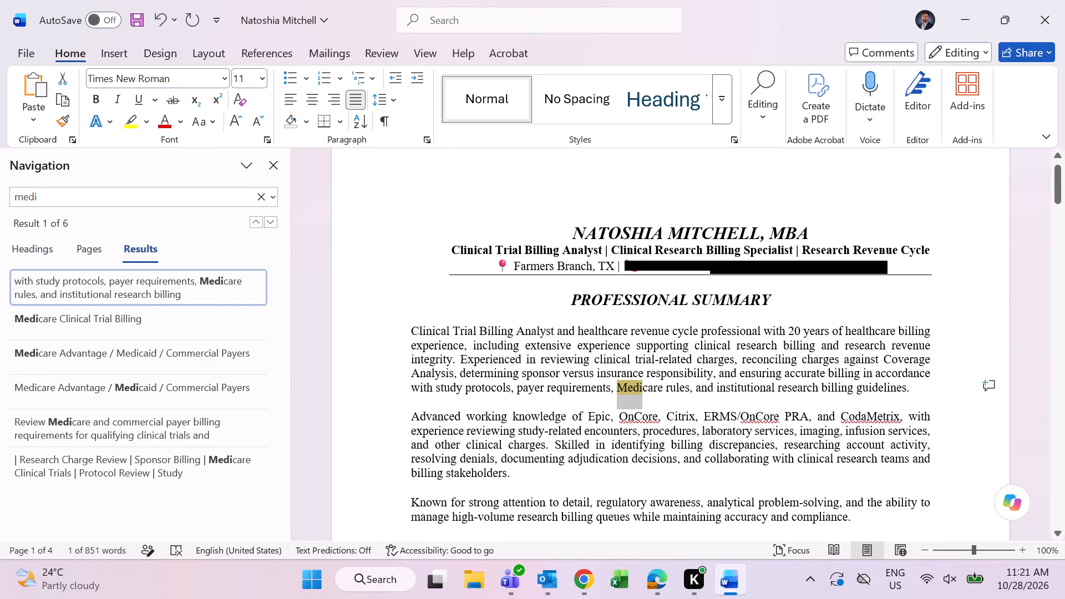
left_click(171, 316)
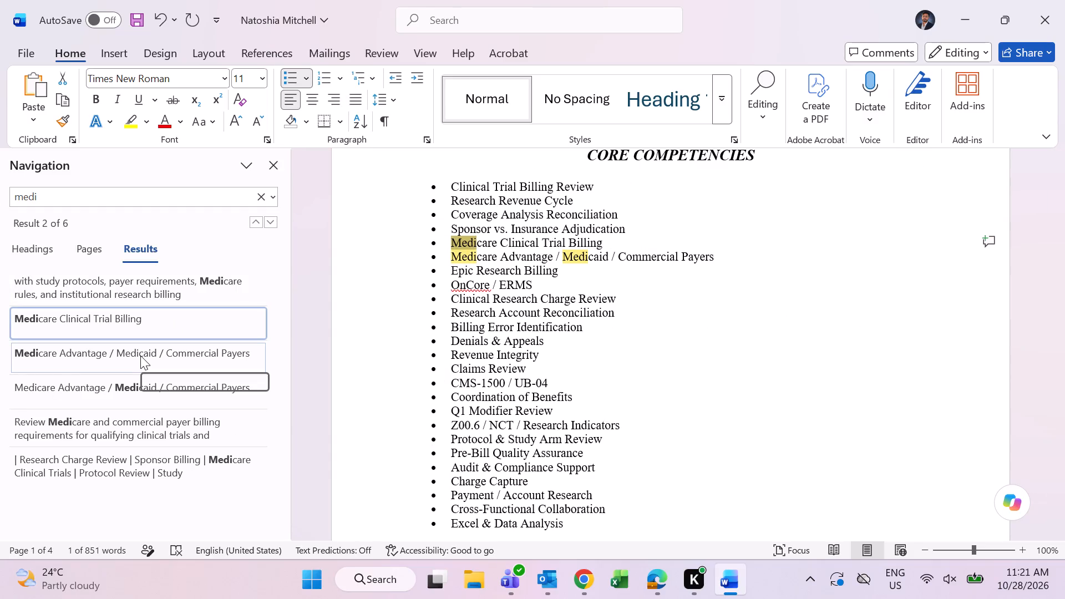
left_click(155, 364)
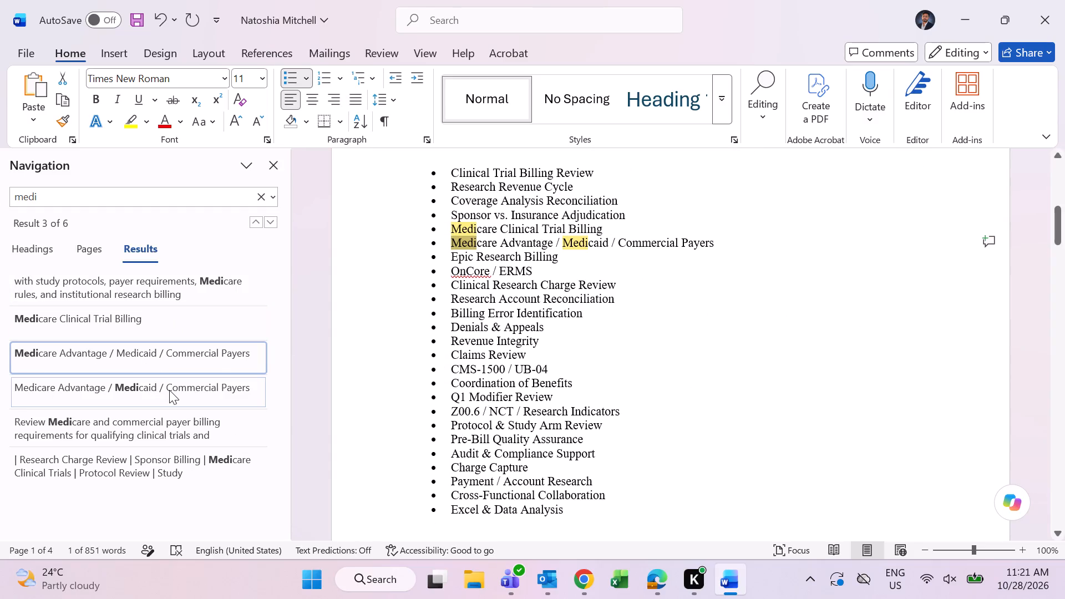
left_click(169, 390)
left_click(181, 423)
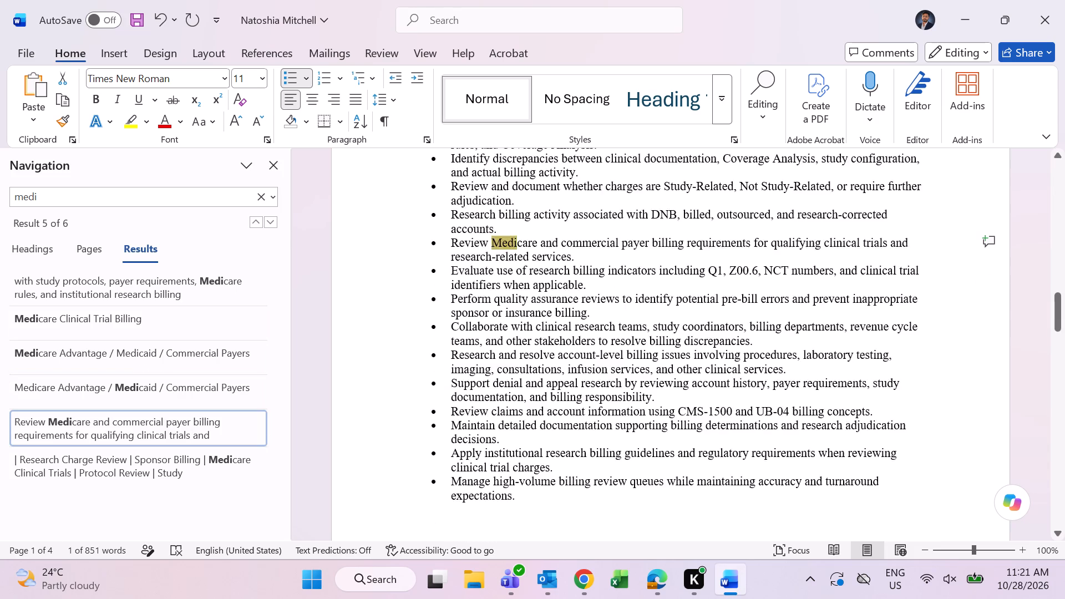
Insert "Medicare" before "Coverage Analysis" in the senior analyst role's introductory paragraph, add a trailing space after it, and save the resume.
scroll(626, 343, "up", 8)
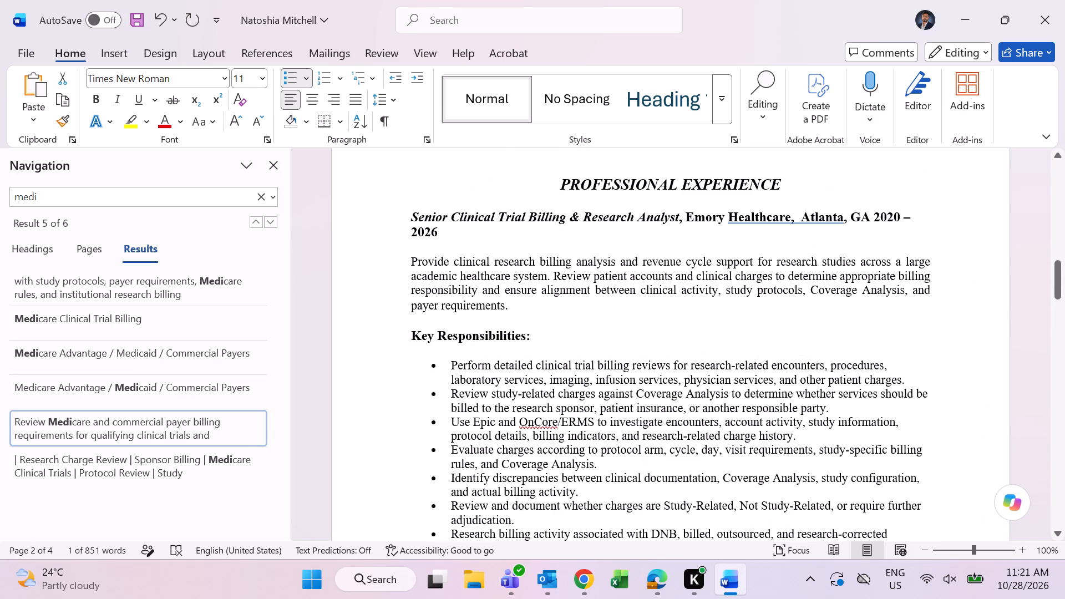
left_click(810, 289)
type("Medicare")
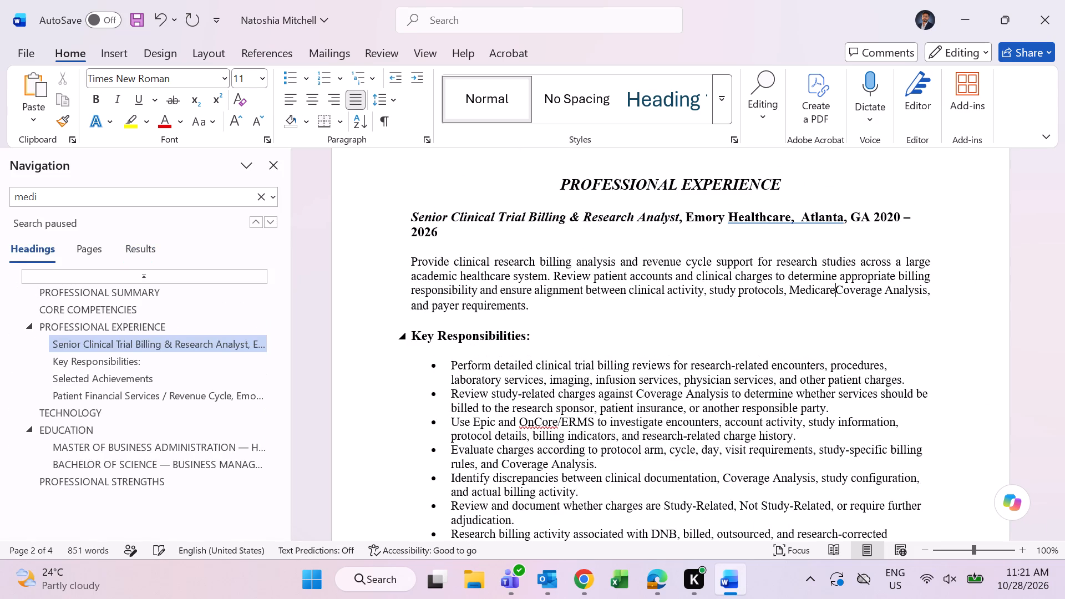
key("space")
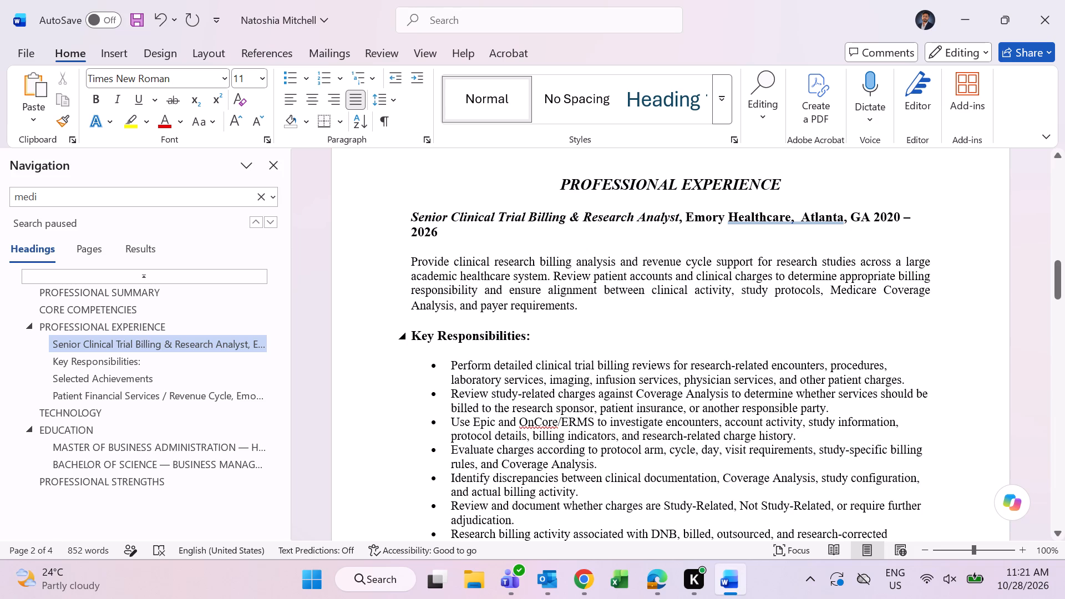
left_click(628, 306)
key("space")
key("ctrl+s")
Correct the spacing between "Healthcare," and "Atlanta" in the senior analyst heading, add a space after its end year, and save.
scroll(581, 306, "up", 2)
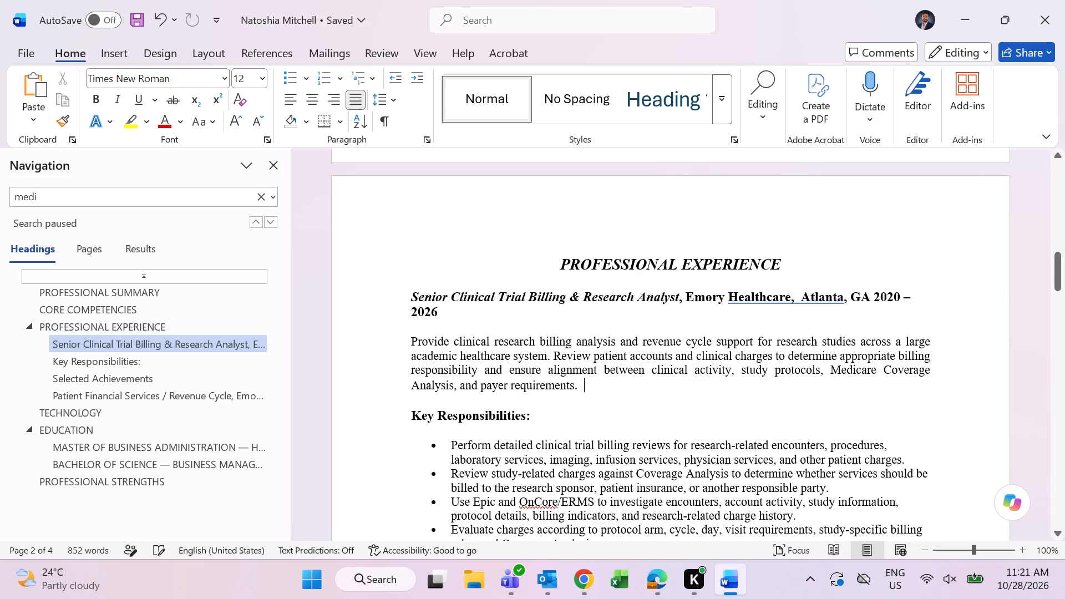
left_click(814, 303)
left_click(815, 363)
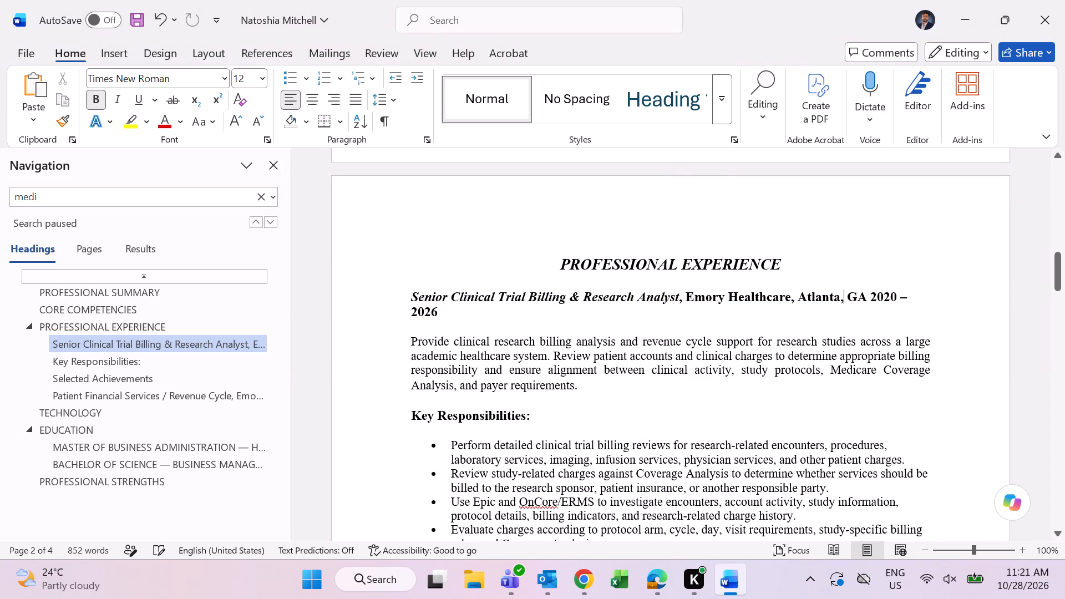
key("ctrl+s")
left_click(592, 307)
key("space")
key("ctrl+s")
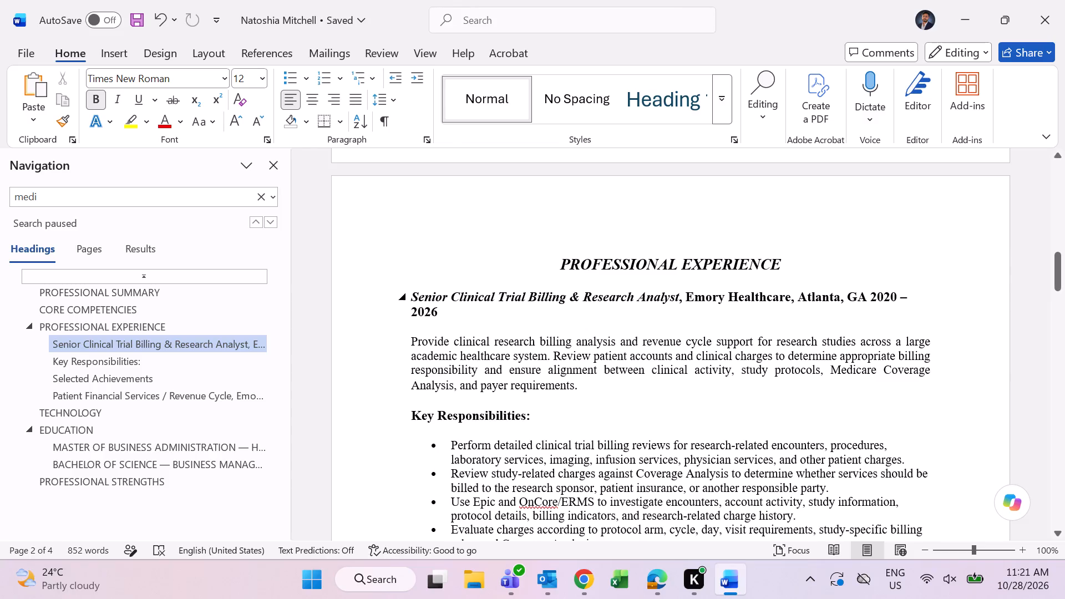
Search the resume for "medic" and go through the matches in the summary, the senior analyst introduction and the Key Responsibilities.
scroll(668, 323, "up", 20)
scroll(668, 323, "up", 8)
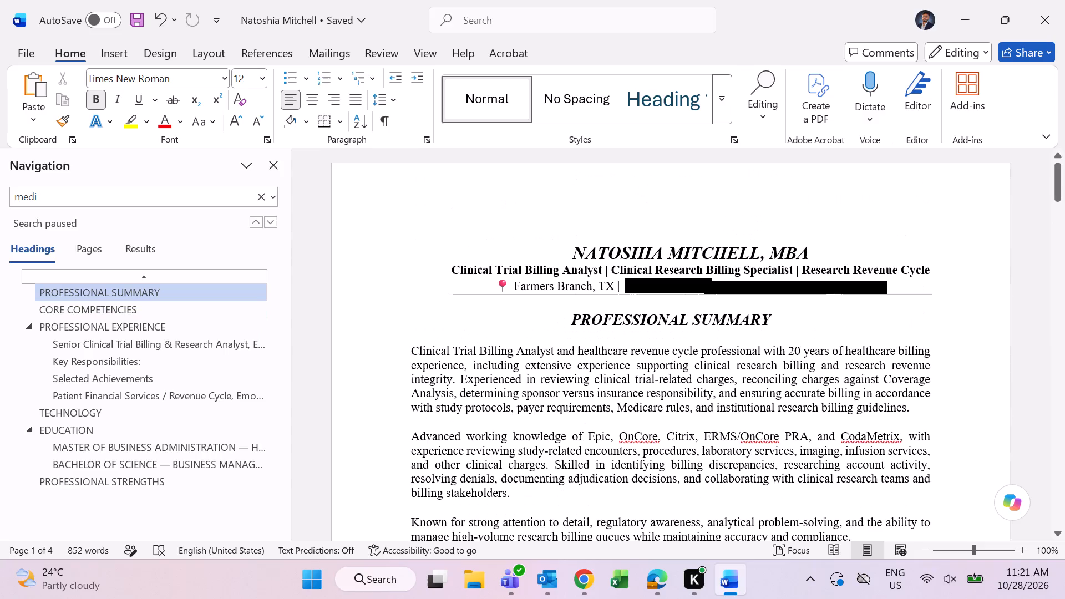
scroll(736, 381, "down", 18)
scroll(738, 372, "down", 8)
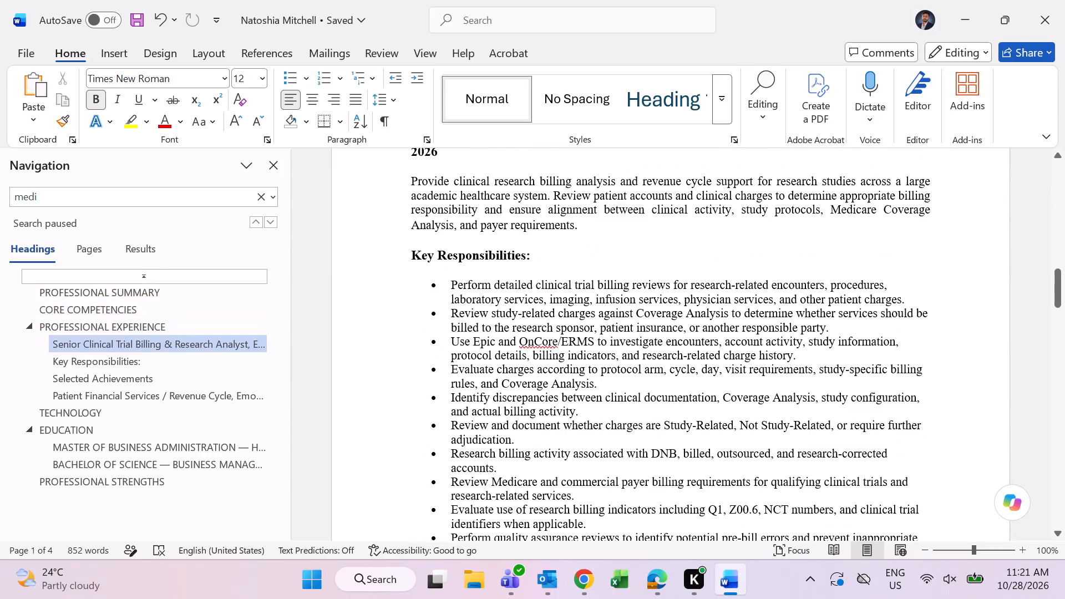
scroll(783, 270, "up", 2)
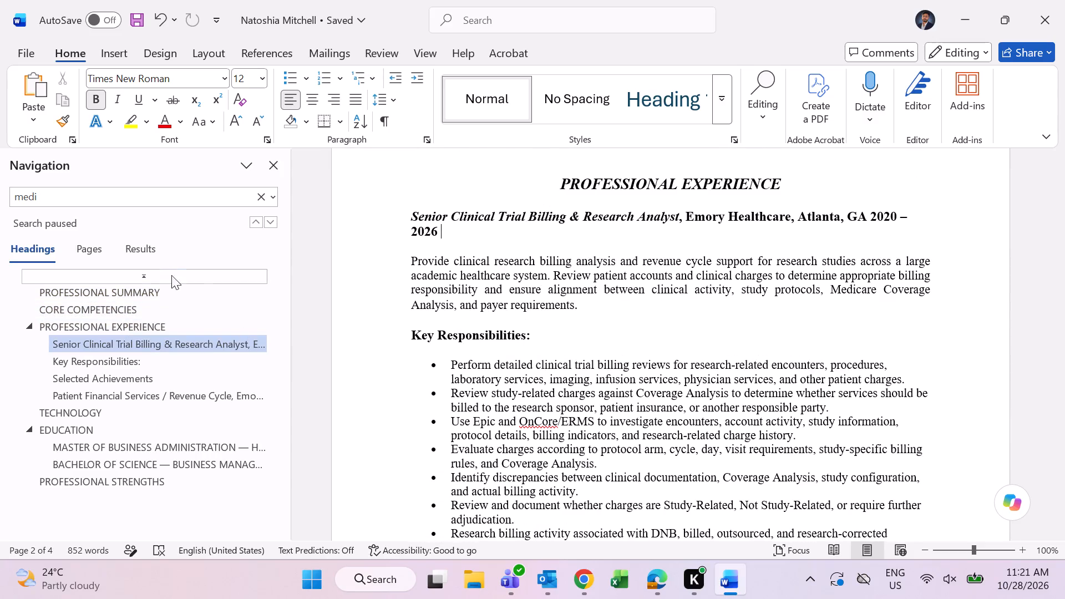
left_click(137, 249)
left_click(162, 294)
double_click(102, 195)
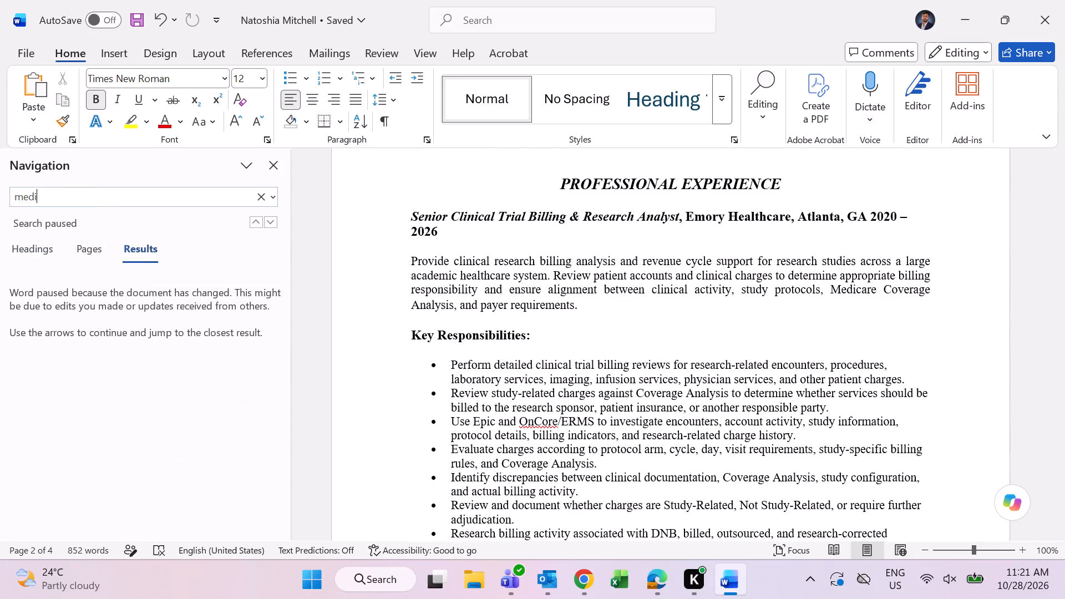
key("c")
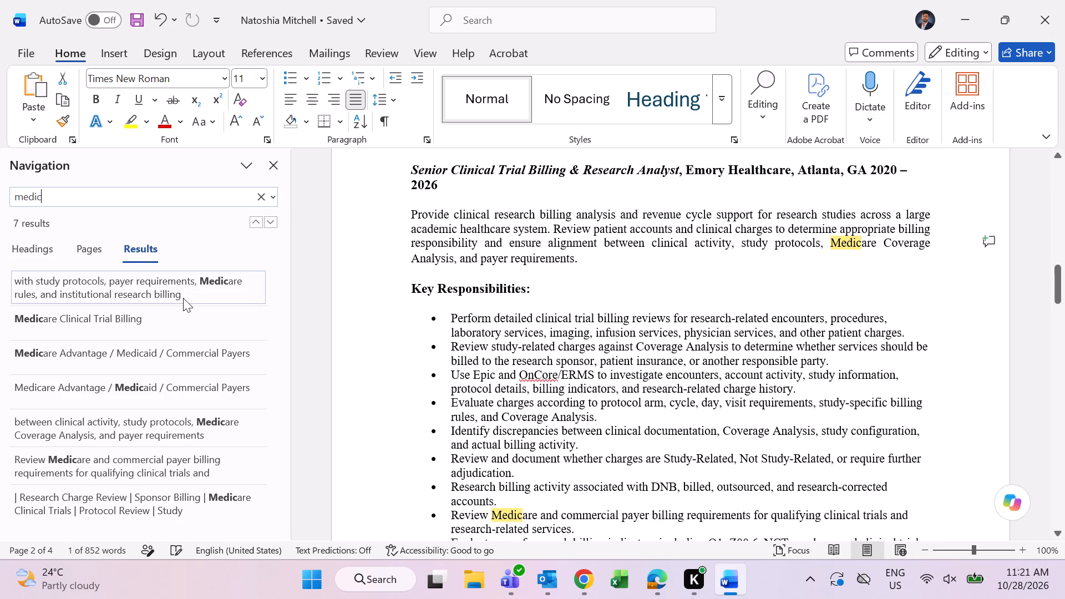
left_click(183, 298)
left_click(178, 404)
left_click(192, 441)
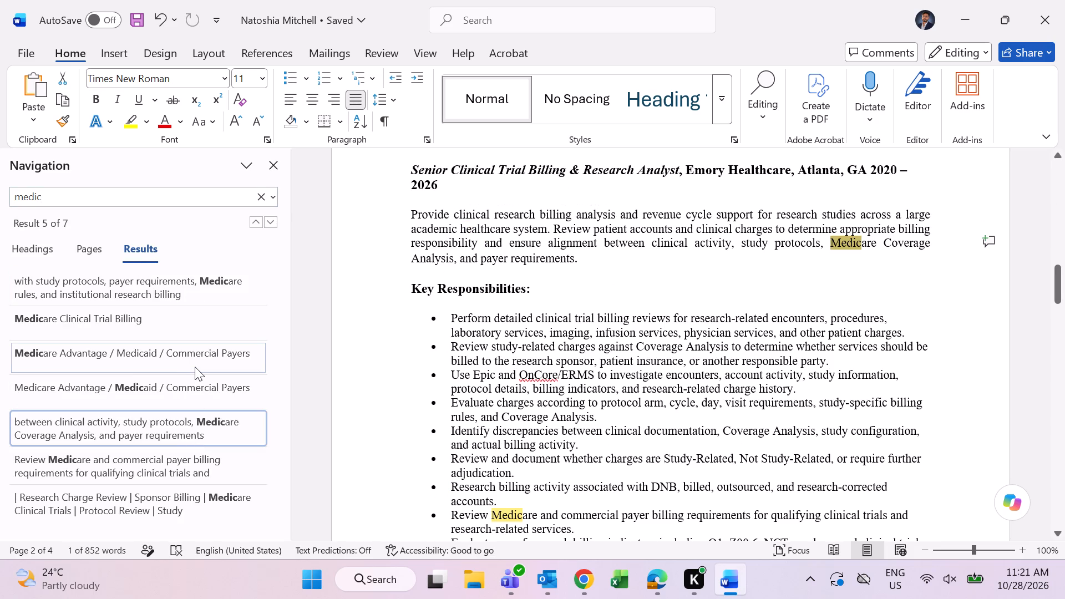
scroll(195, 367, "down", 2)
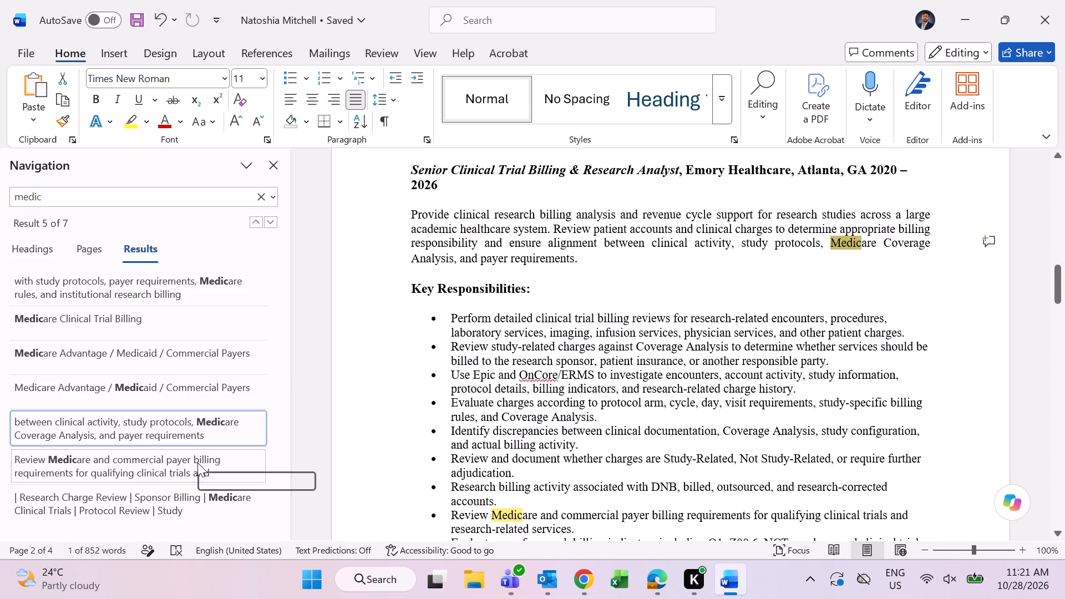
left_click(187, 465)
Read the Key Responsibilities, Selected Achievements, Patient Financial Services role and Technology section for Medicare and billing system experience.
scroll(646, 309, "up", 2)
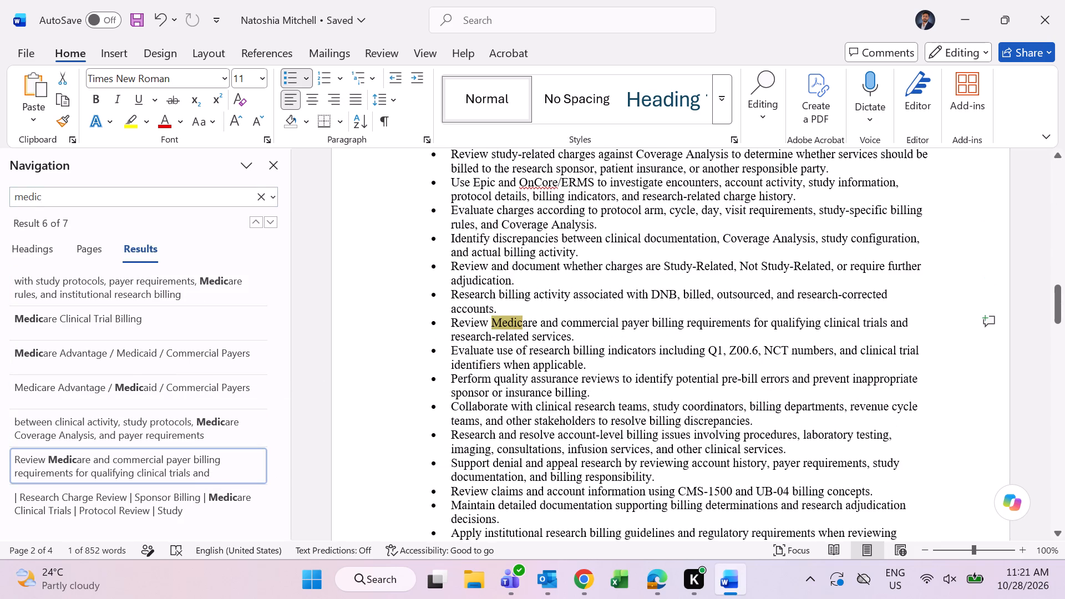
scroll(647, 383, "up", 3)
scroll(647, 371, "down", 18)
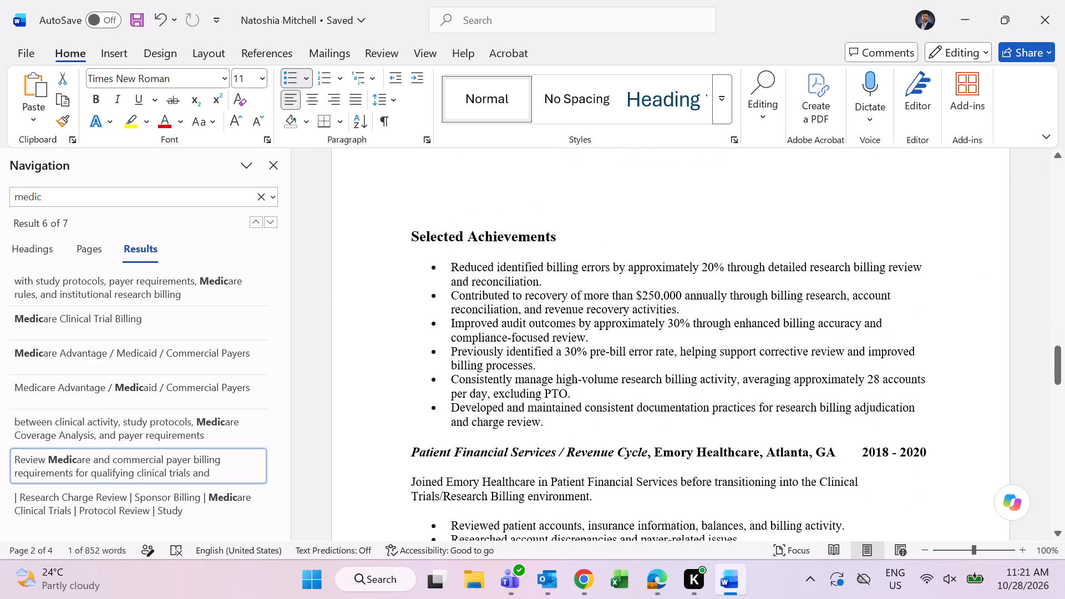
left_click(633, 285)
scroll(633, 285, "down", 6)
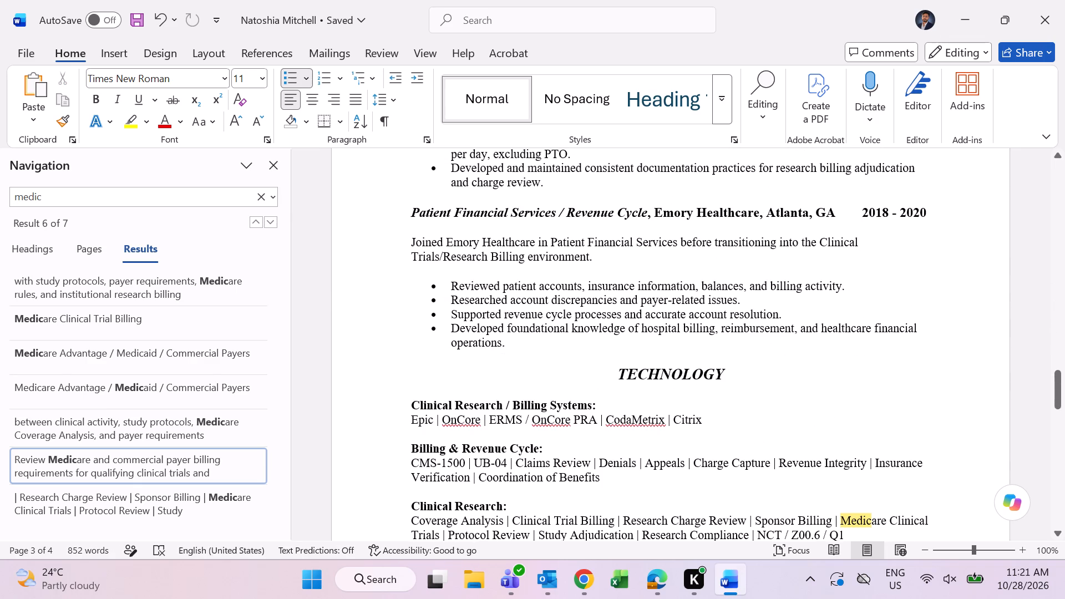
left_click(638, 258)
scroll(652, 404, "down", 6)
scroll(661, 277, "up", 3)
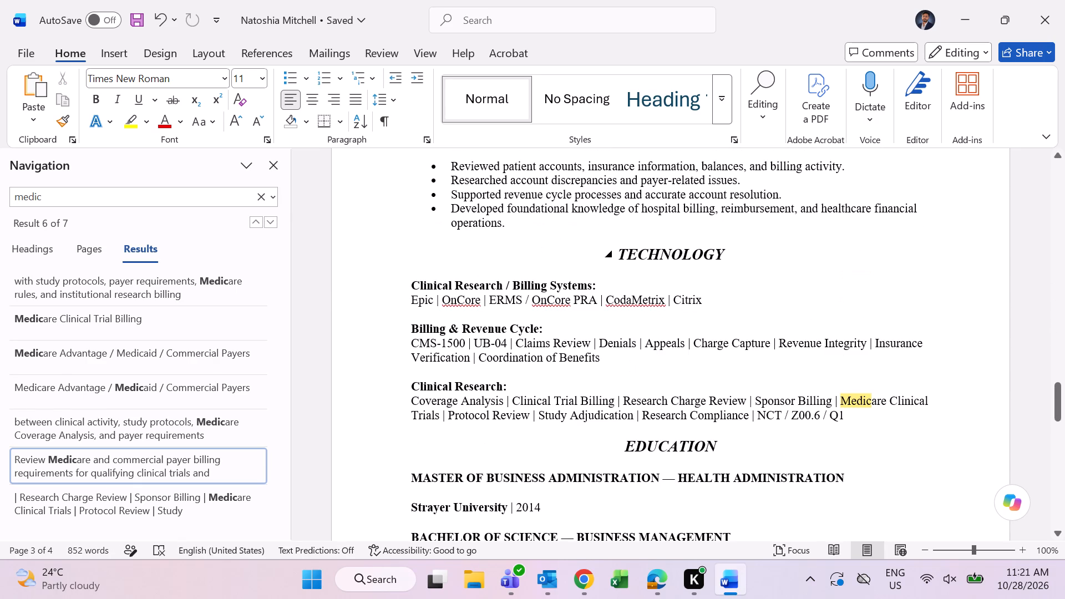
left_click(693, 298)
left_click(718, 298)
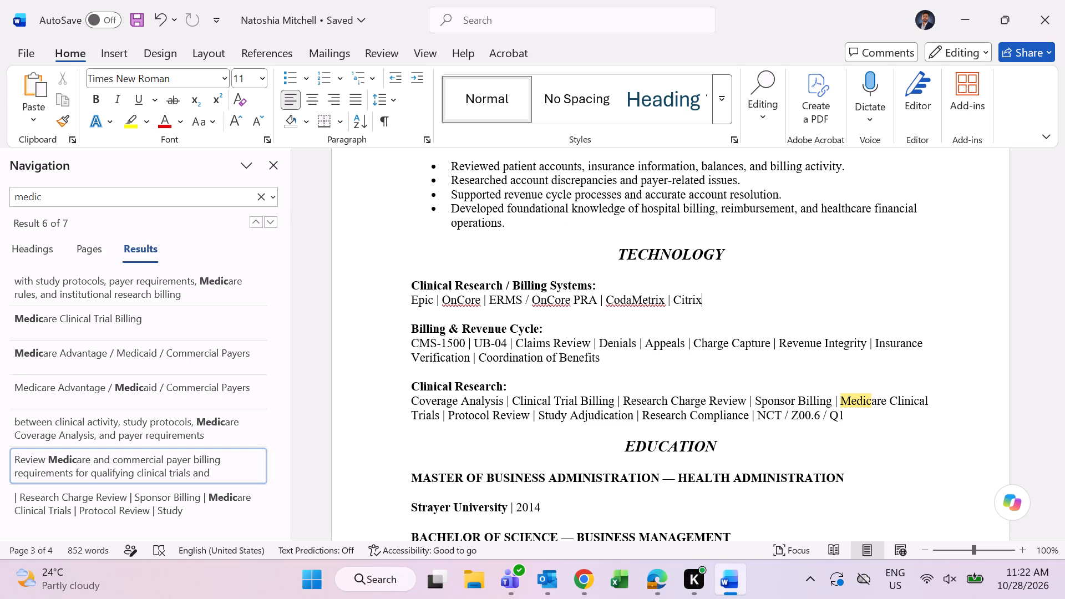
left_click(718, 298)
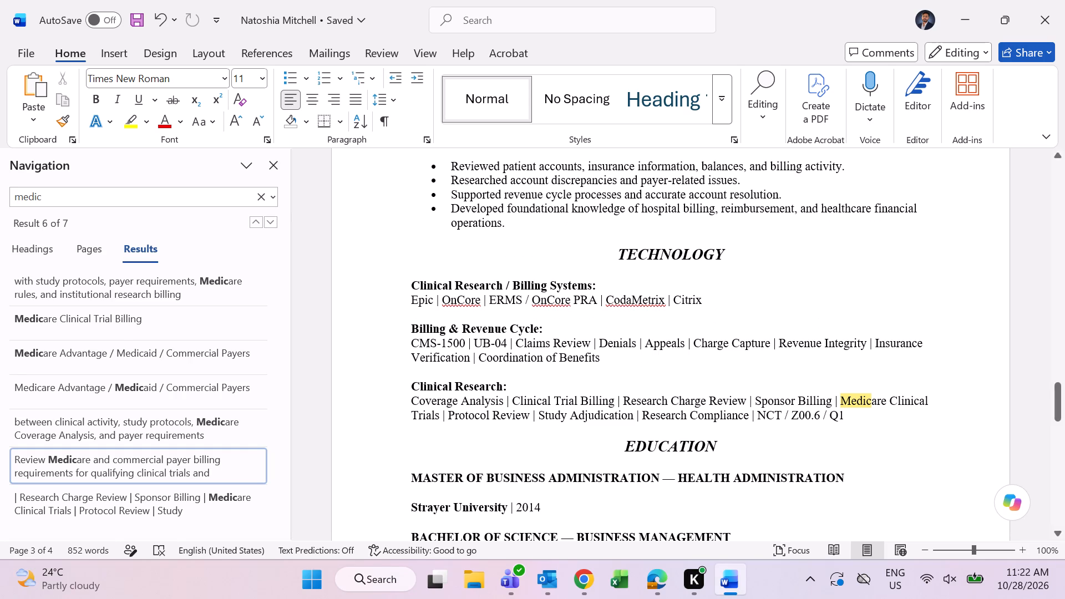
scroll(116, 336, "down", 7)
scroll(169, 427, "down", 1)
scroll(560, 394, "up", 1)
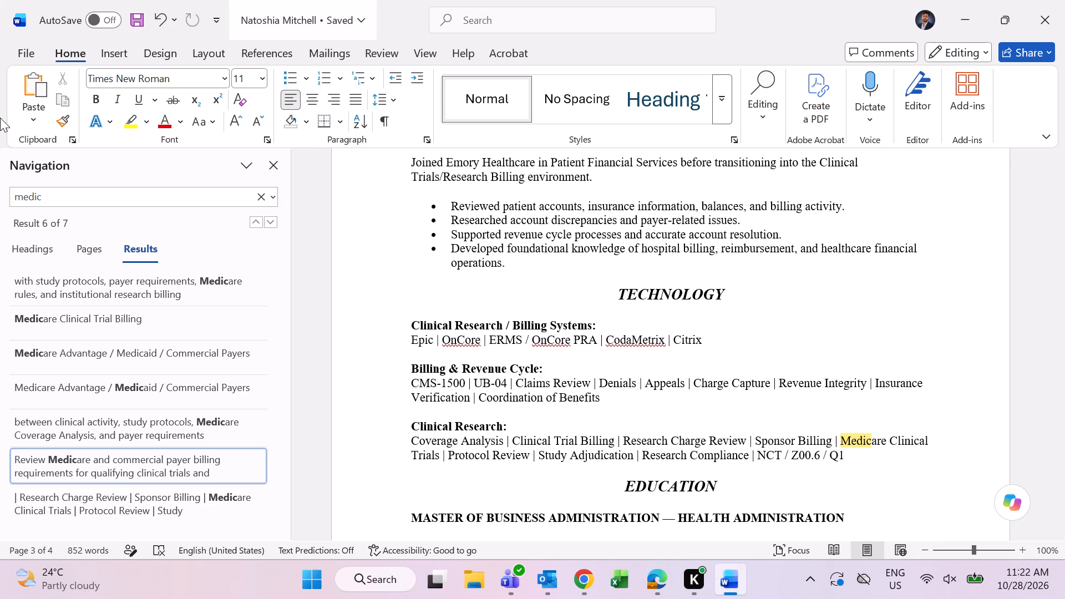
scroll(703, 380, "up", 7)
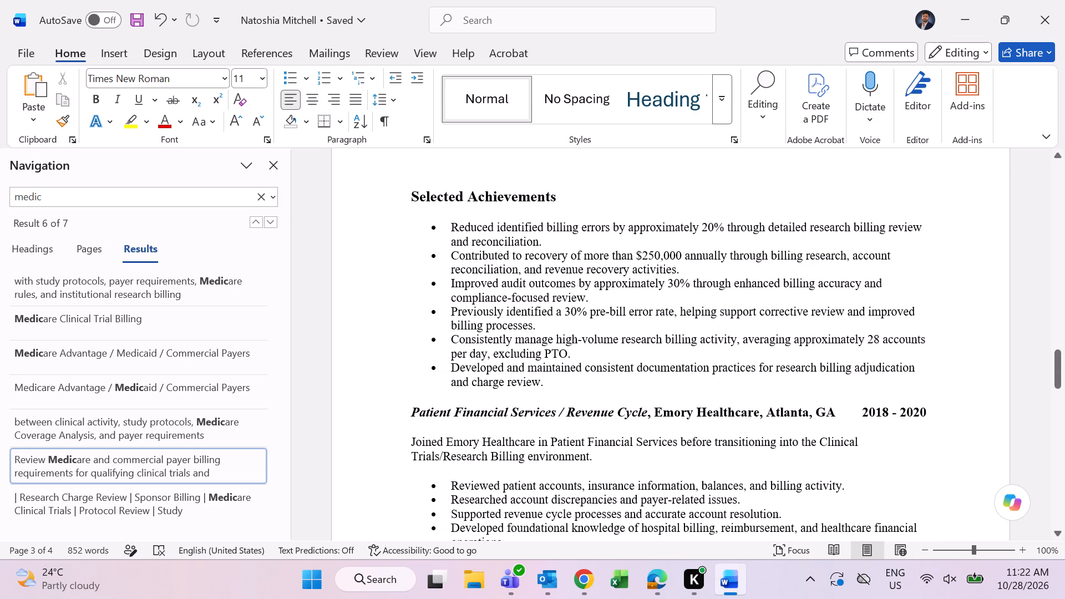
left_click(703, 380)
scroll(703, 380, "down", 2)
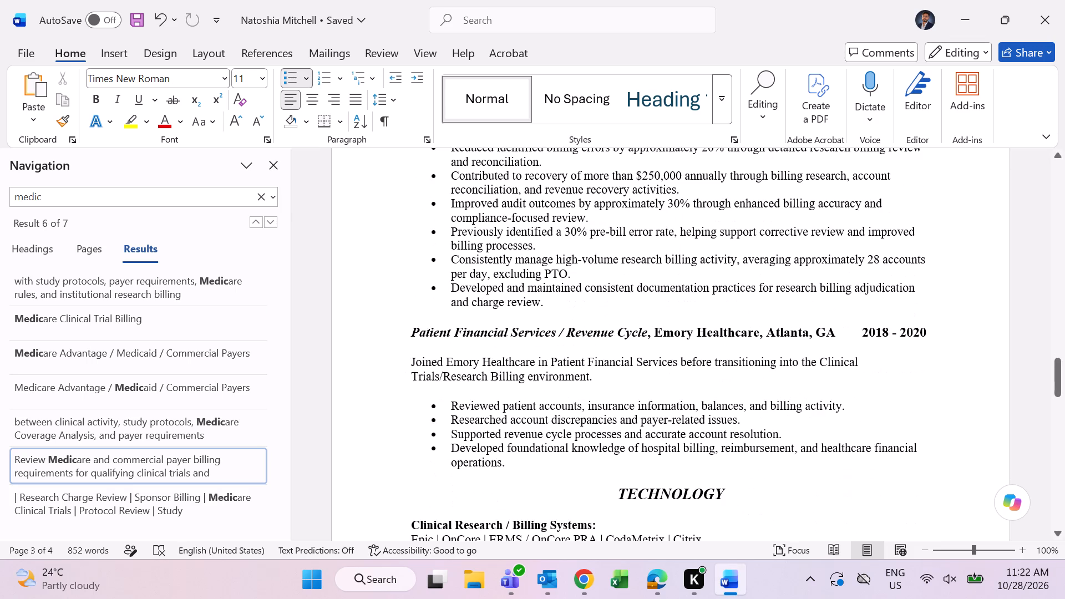
left_click(674, 382)
Search the resume for "coverage", go to the first match and examine the matches in the Professional Experience section.
left_click(72, 189)
left_click(69, 200)
type("coverage")
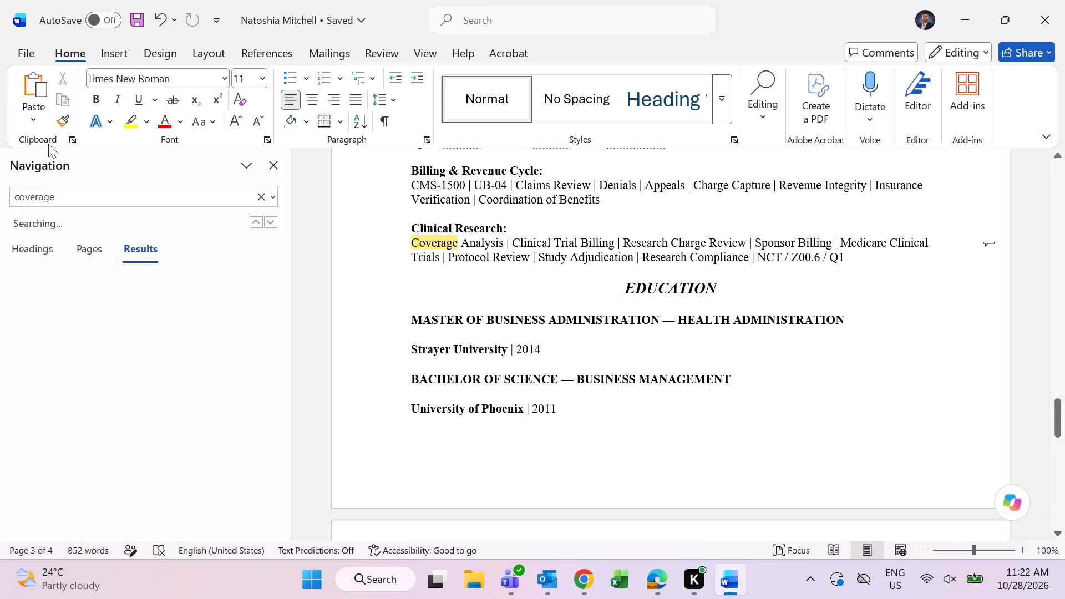
left_click(176, 272)
scroll(563, 285, "up", 9)
scroll(564, 285, "down", 7)
scroll(564, 286, "down", 14)
scroll(564, 286, "down", 7)
scroll(564, 286, "up", 4)
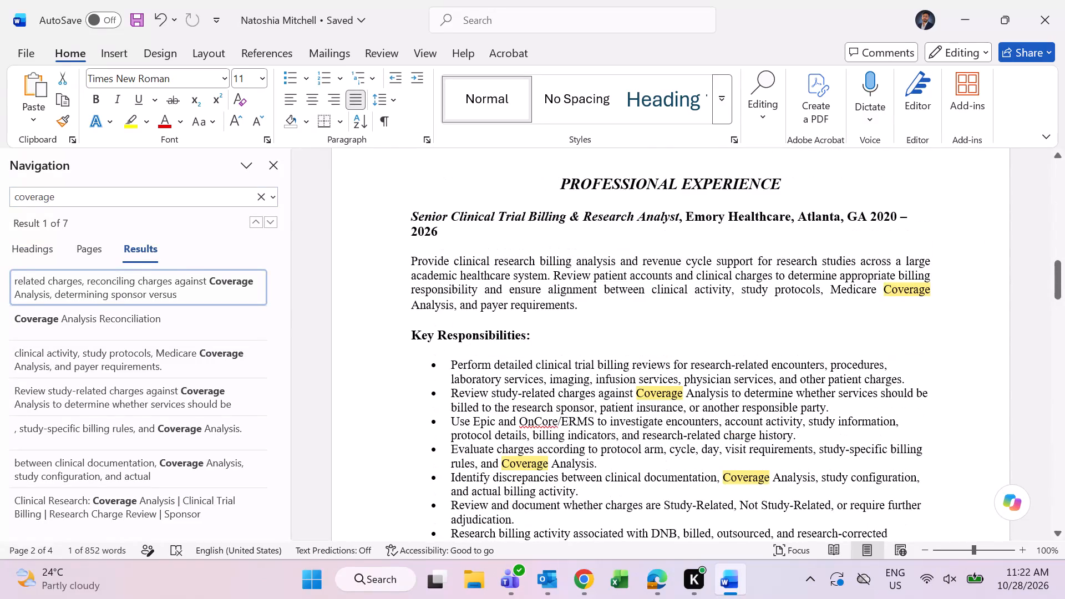
Examine the "Coverage" matches in the senior analyst introduction and the Key Responsibilities bullets.
left_click(577, 306)
scroll(636, 319, "down", 4)
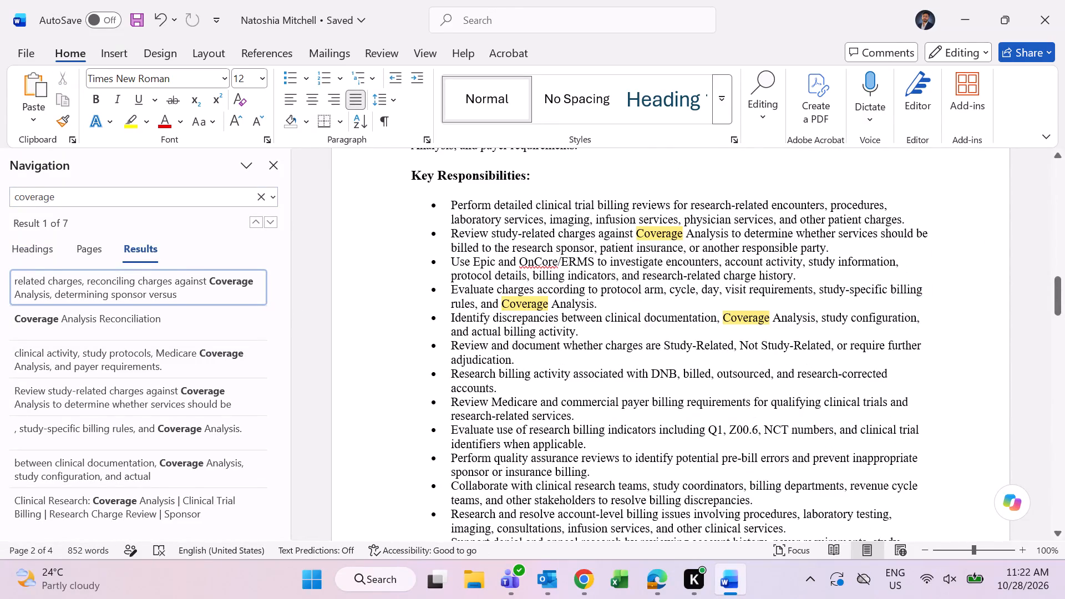
left_click(847, 253)
left_click(849, 273)
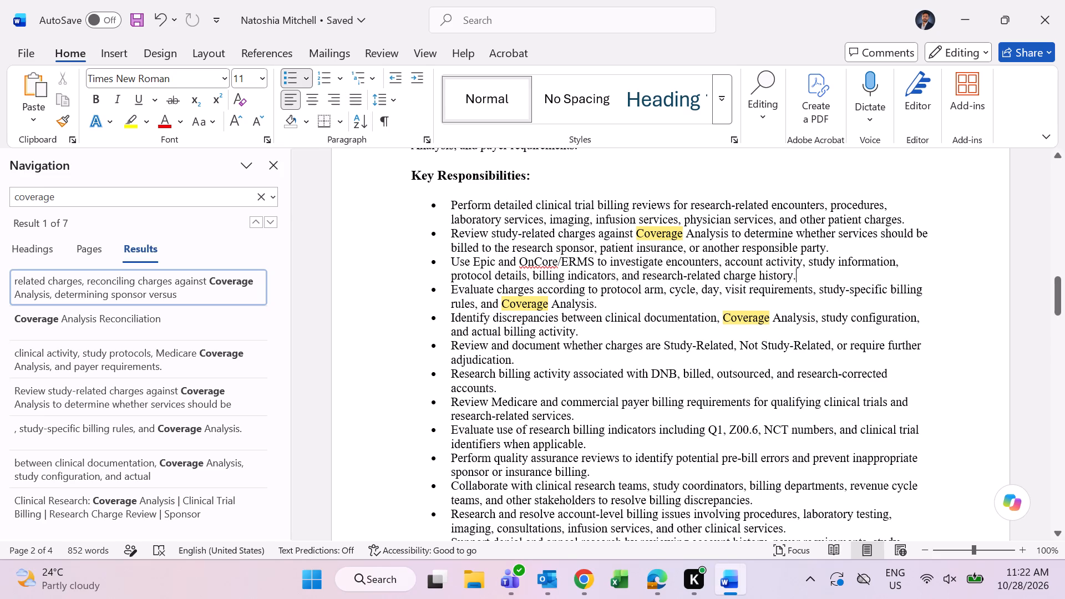
left_click(744, 295)
left_click(745, 303)
left_click(673, 333)
scroll(671, 333, "up", 6)
scroll(670, 333, "down", 6)
scroll(691, 276, "up", 3)
scroll(706, 403, "down", 5)
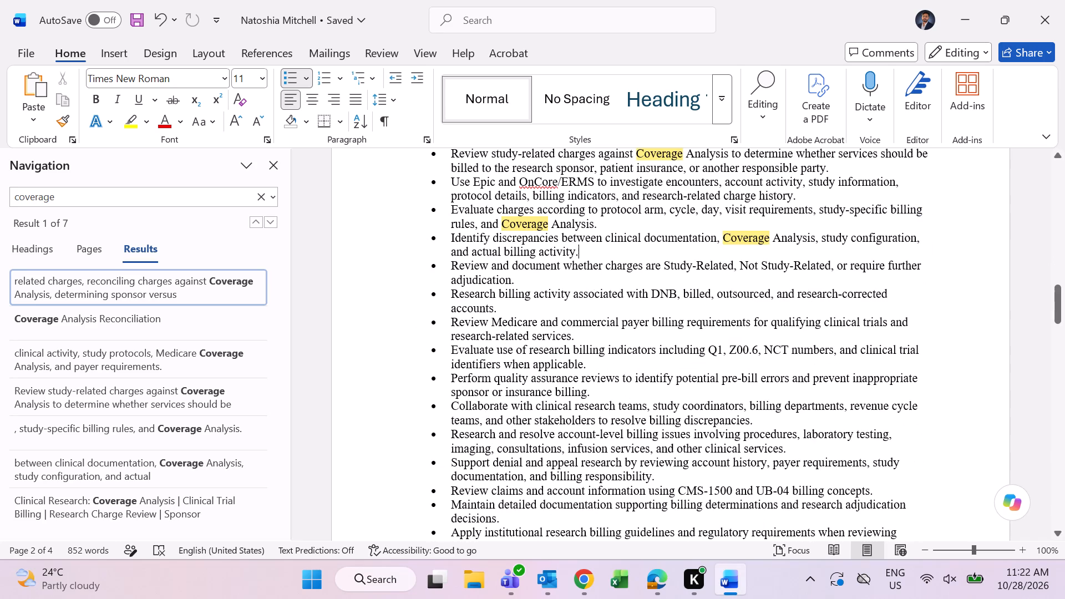
scroll(633, 298, "up", 5)
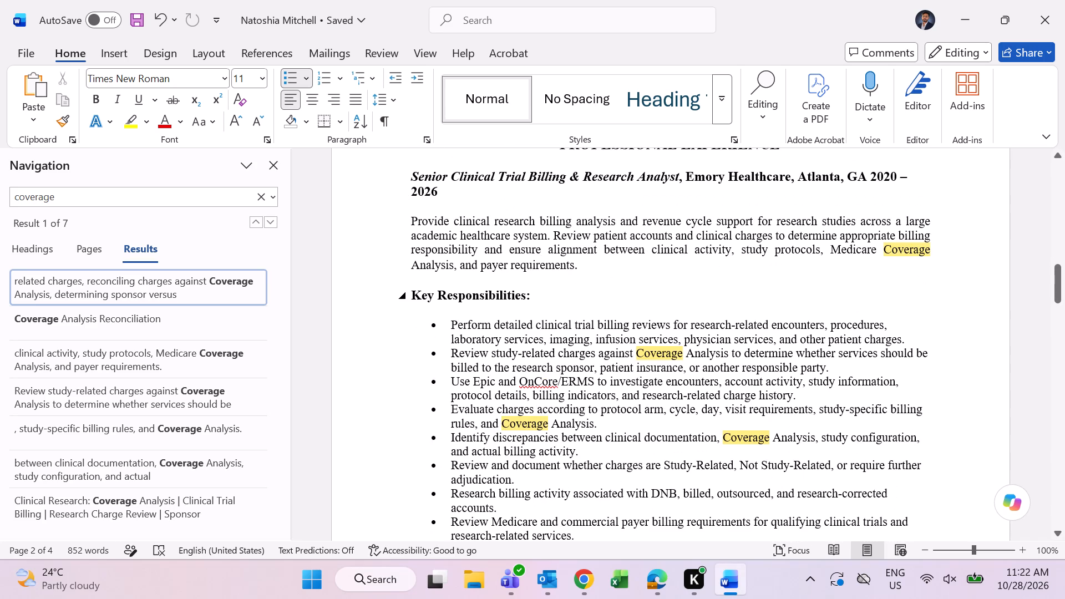
left_click(631, 265)
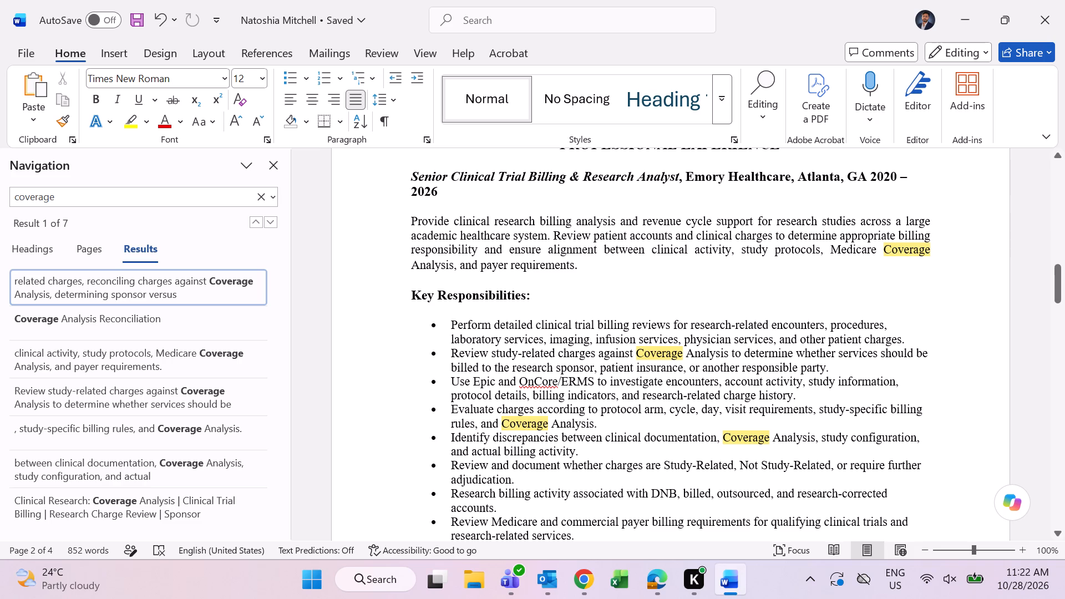
Move "Medicare Coverage Analysis" to before "clinical activity" in the senior analyst introduction, as text only, followed by a comma and space.
left_click_drag(853, 249, 815, 256)
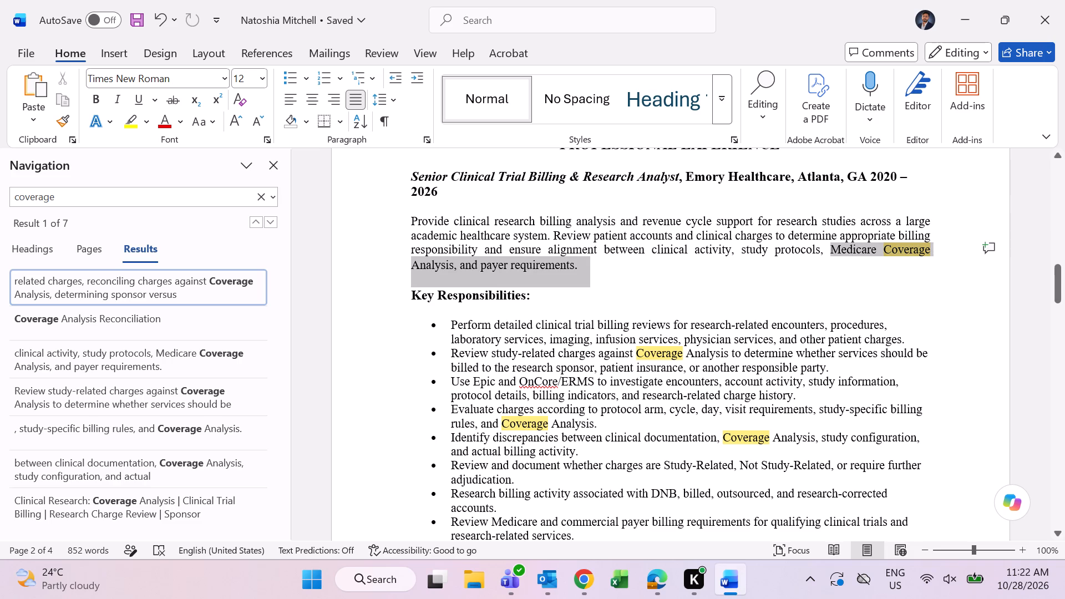
left_click_drag(815, 256, 455, 270)
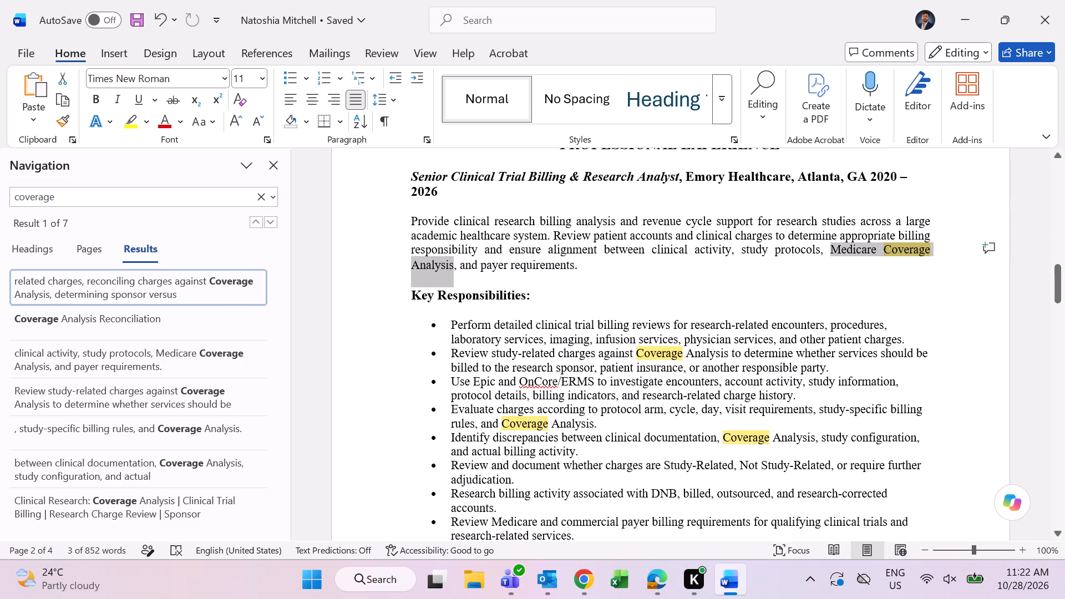
key("ctrl+x")
left_click(630, 251)
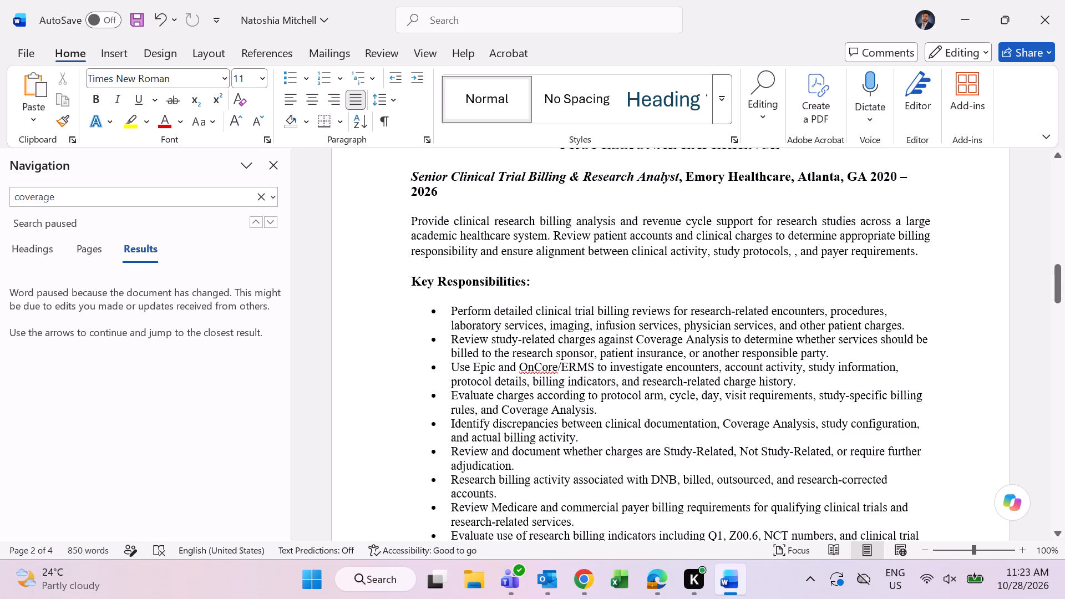
key("ctrl+v")
left_click(794, 265)
left_click(871, 316)
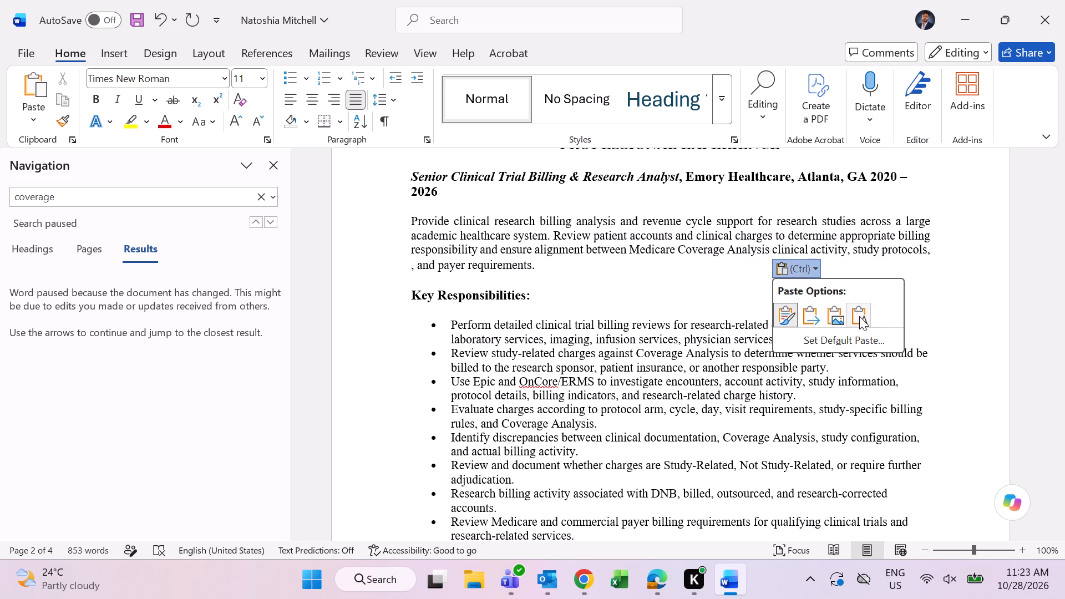
left_click(857, 316)
key("BackSpace")
type(",")
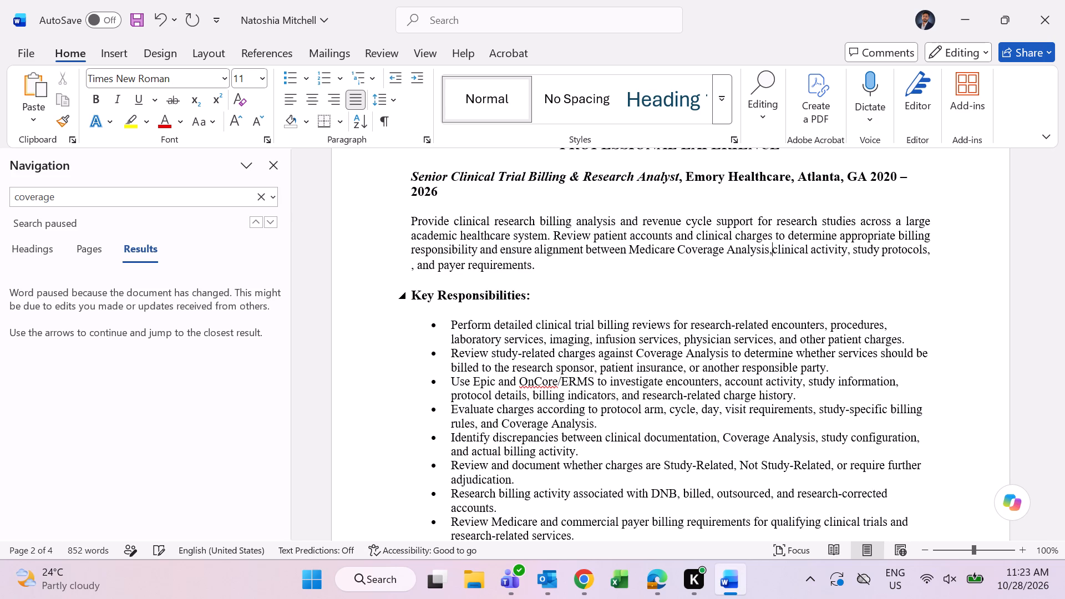
key("space")
Replace the space between "Medicare" and "Coverage" in the moved phrase with a fresh single space.
left_click(856, 245)
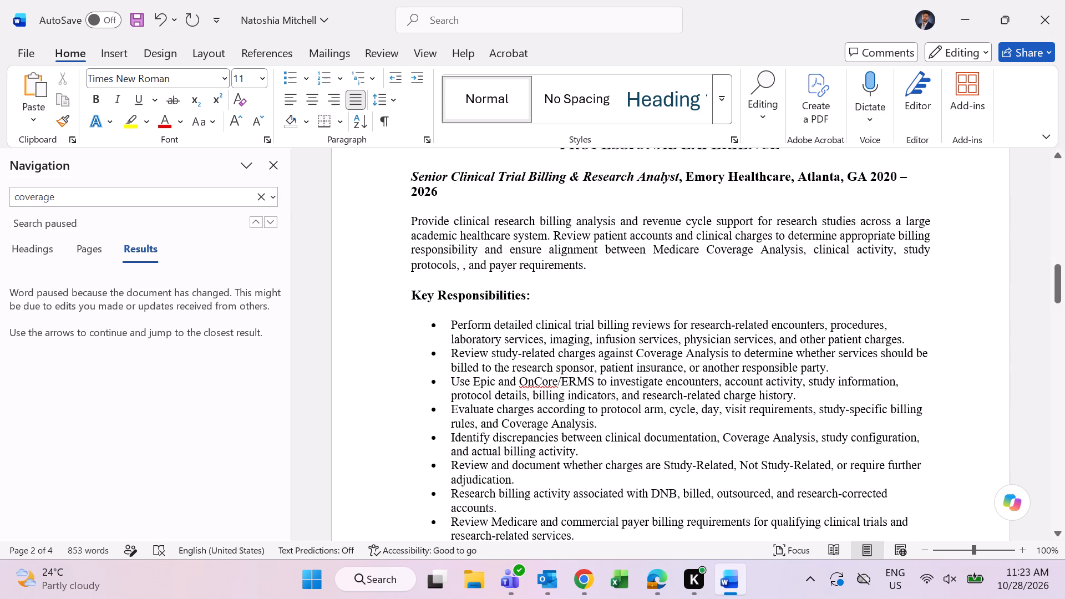
left_click(665, 245)
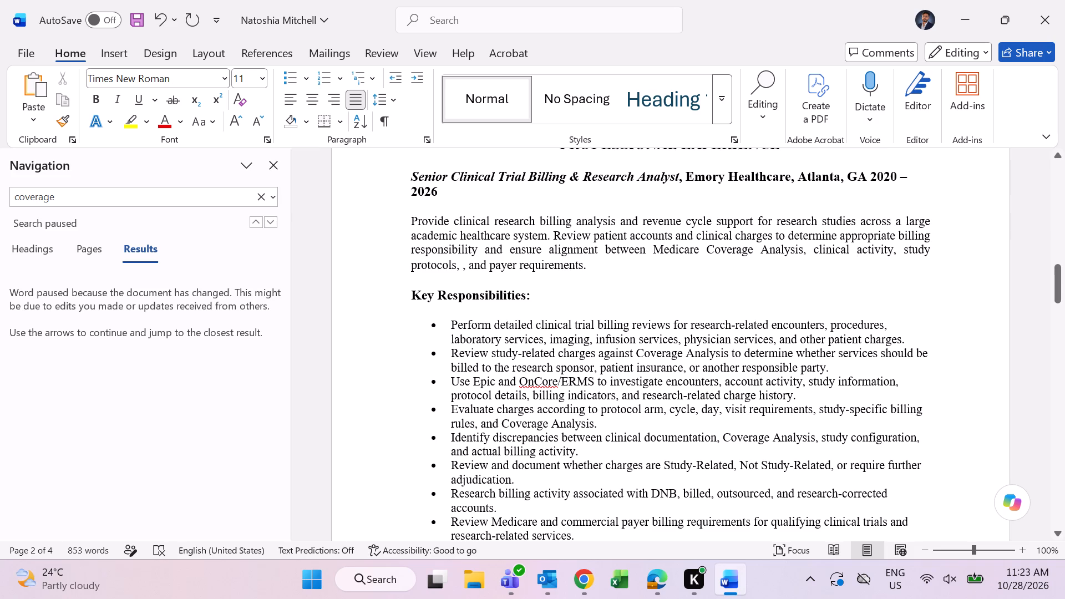
left_click(712, 251)
key("Left")
key("BackSpace")
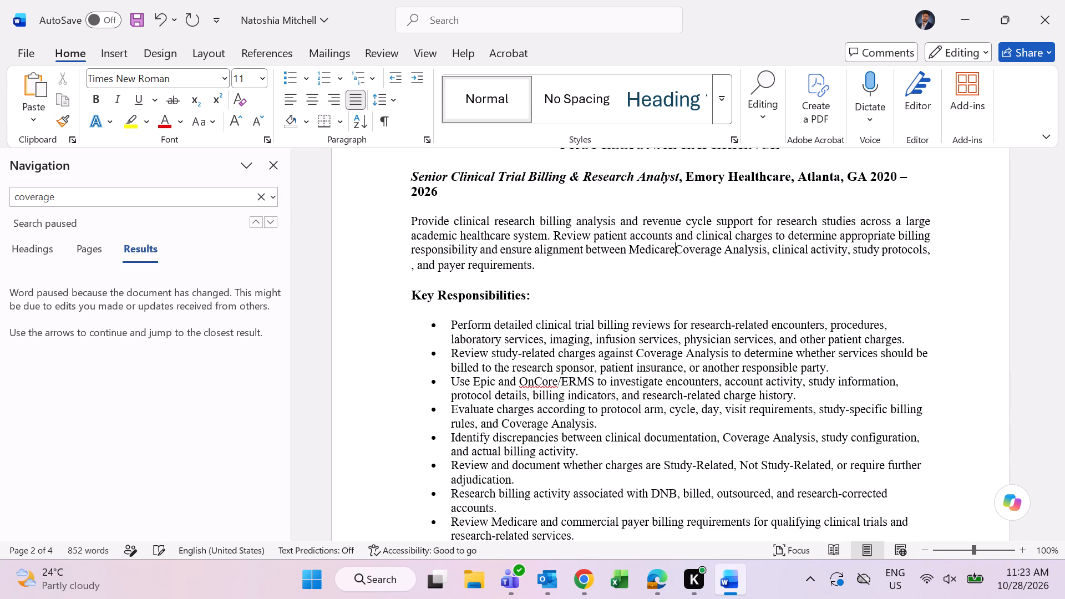
key("space")
Remove the stray comma after "protocols," in the senior analyst introduction, add a space at the paragraph's end, and save the resume.
left_click(609, 270)
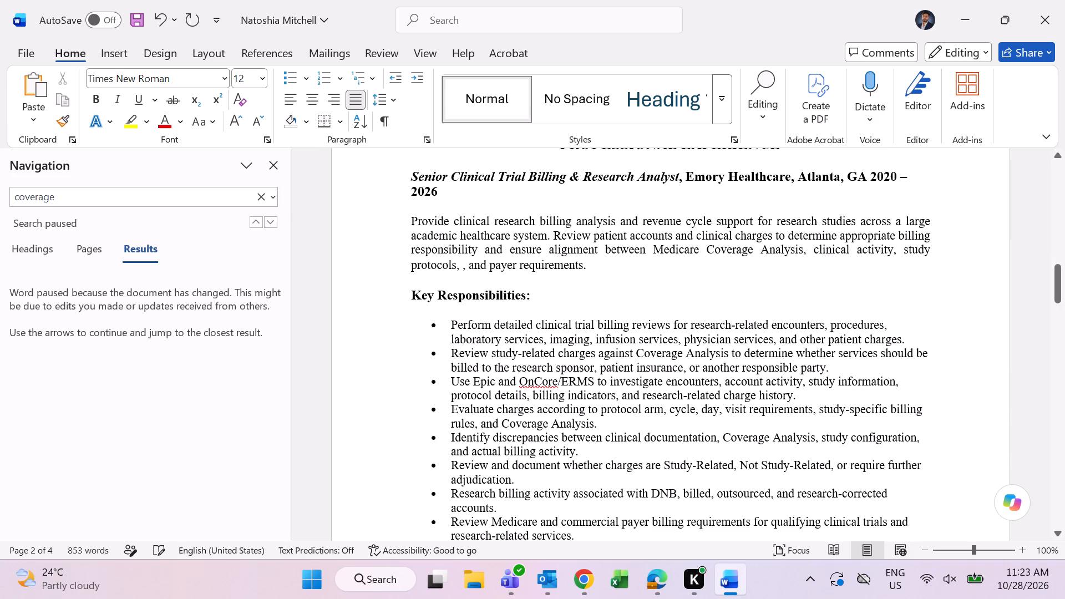
left_click(468, 272)
key("BackSpace")
key("BackSpace")
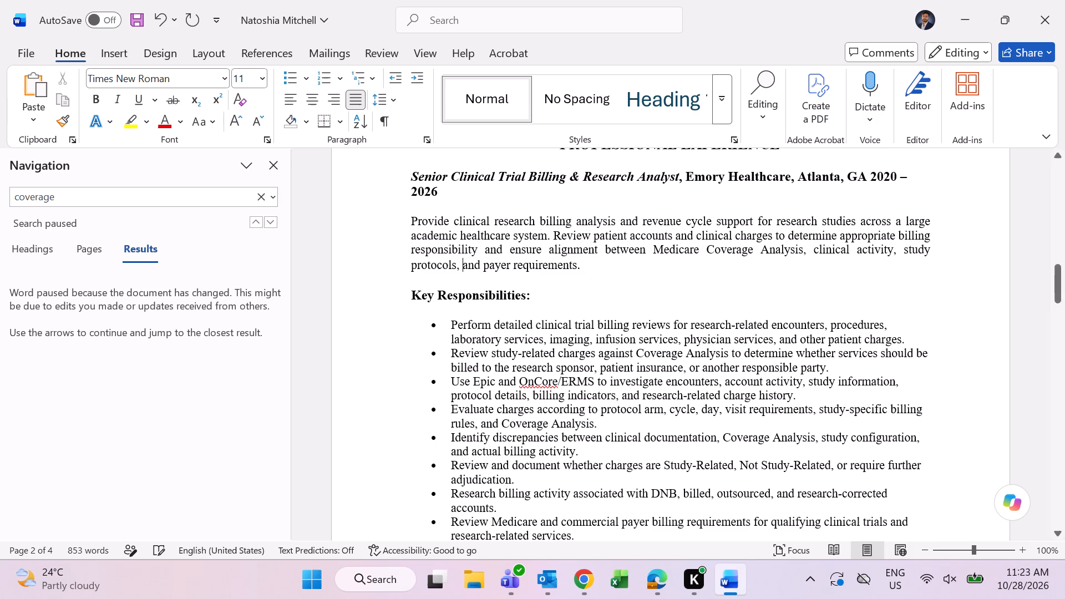
key("BackSpace")
key("space")
left_click(589, 260)
key("space")
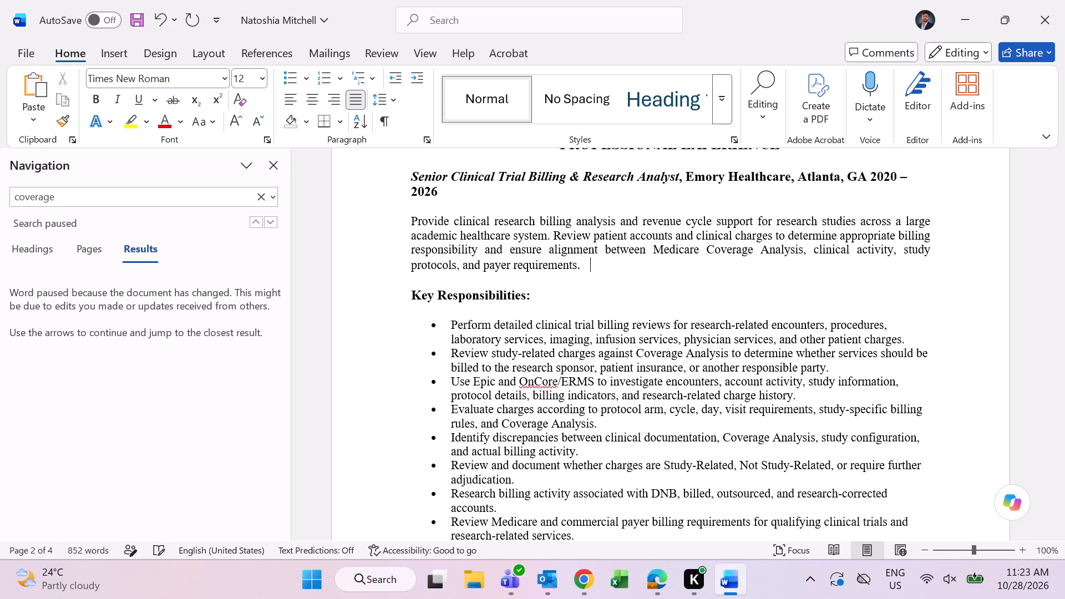
key("ctrl+s")
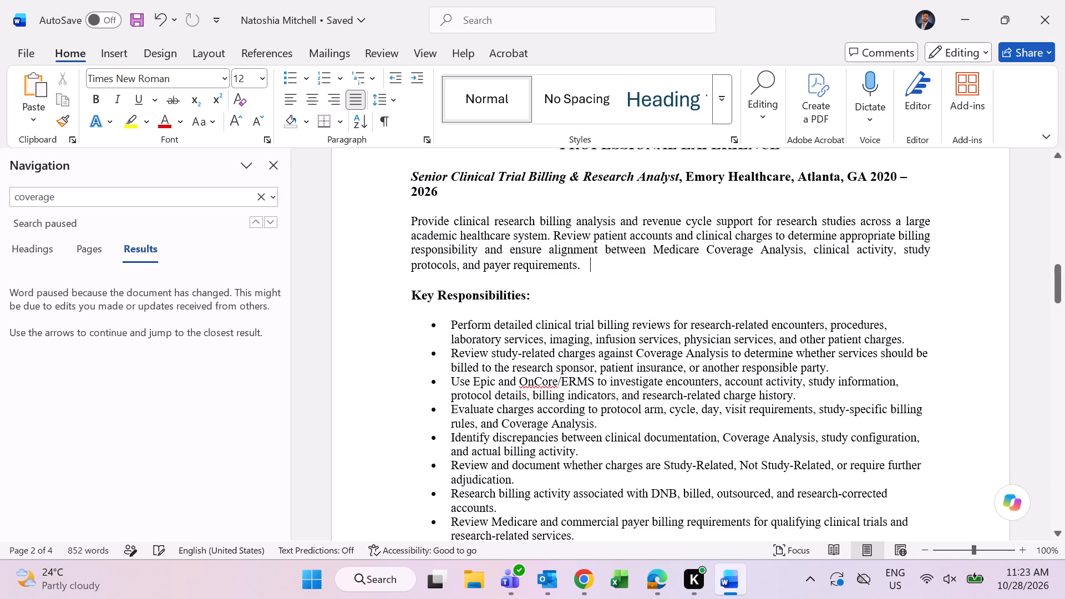
Retype the first letter of "Medicare" in the senior analyst introduction as lowercase "m" and open the word's spelling suggestions.
left_click(660, 247)
scroll(814, 277, "up", 1)
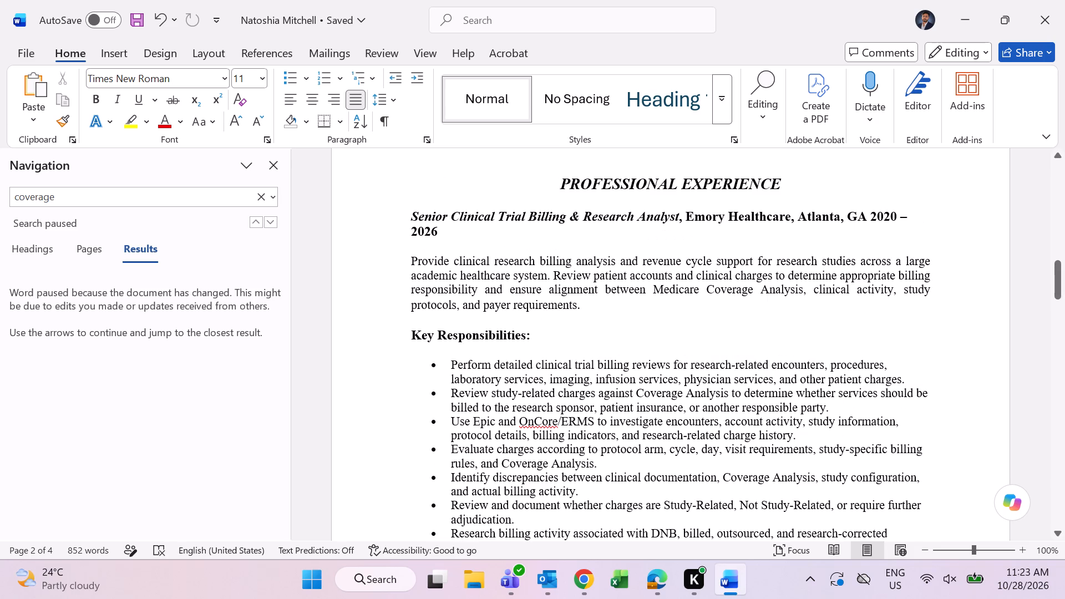
key("BackSpace")
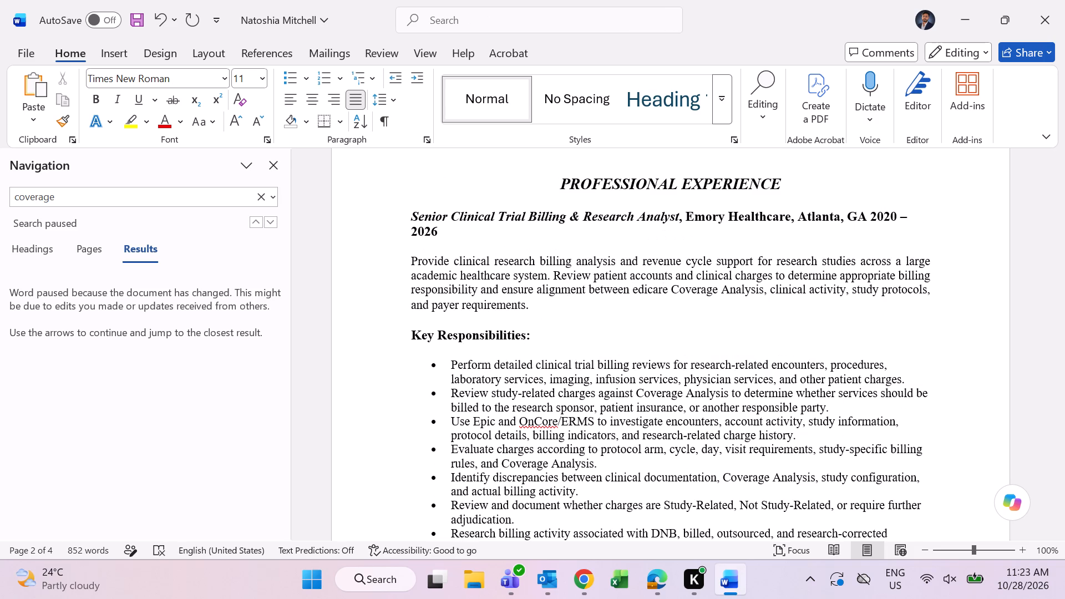
key("m")
left_click(687, 288)
left_click(686, 291)
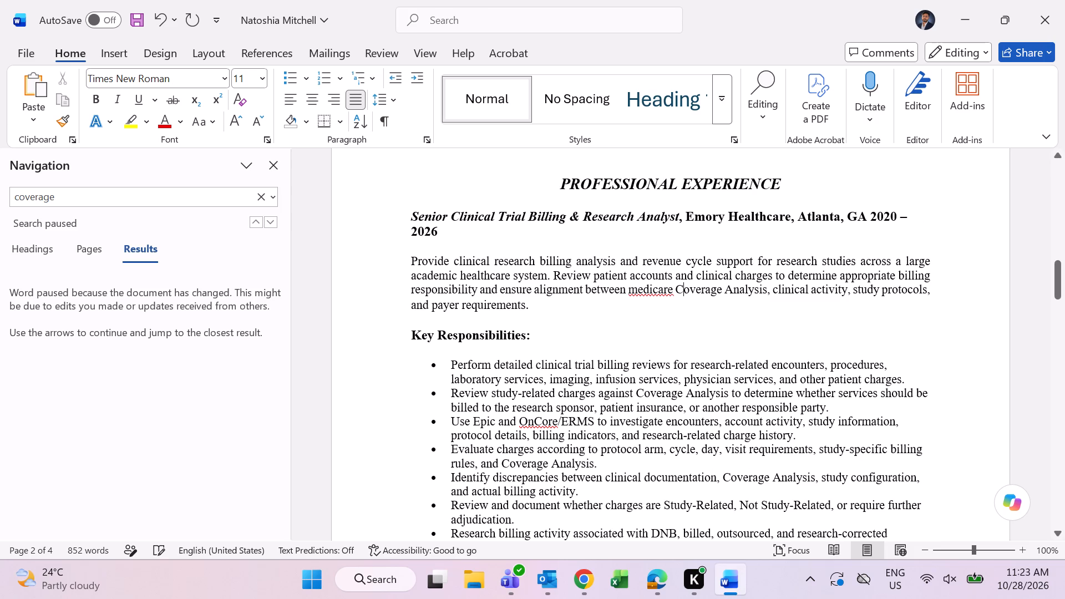
left_click(662, 292)
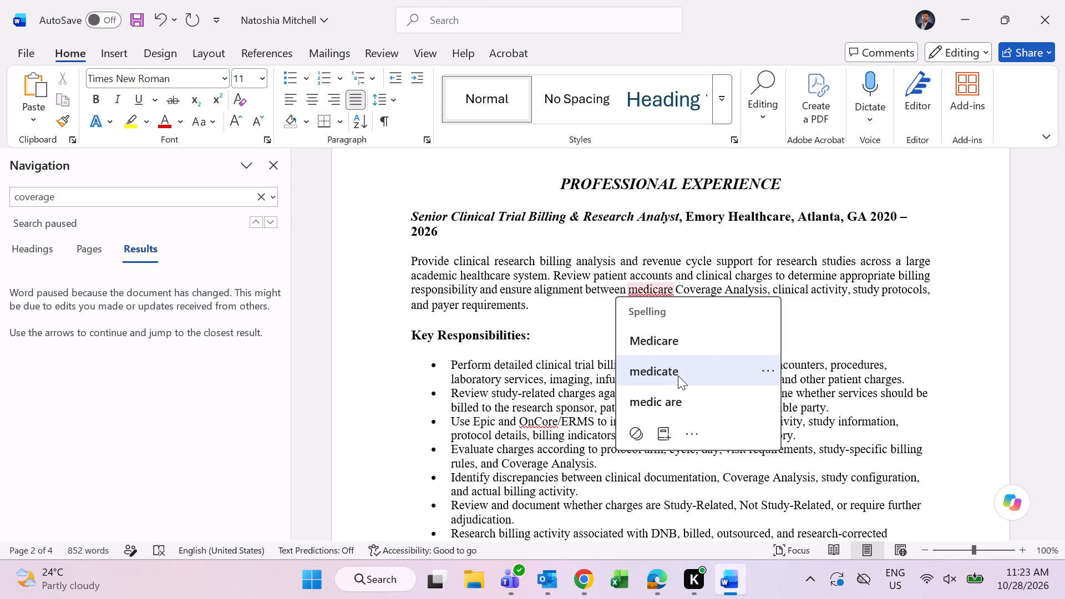
Correct "medicare" to the suggested "Medicare", lowercase the initials of "Coverage Analysis" following it in the senior analyst introduction, and save.
left_click(666, 348)
left_click(715, 296)
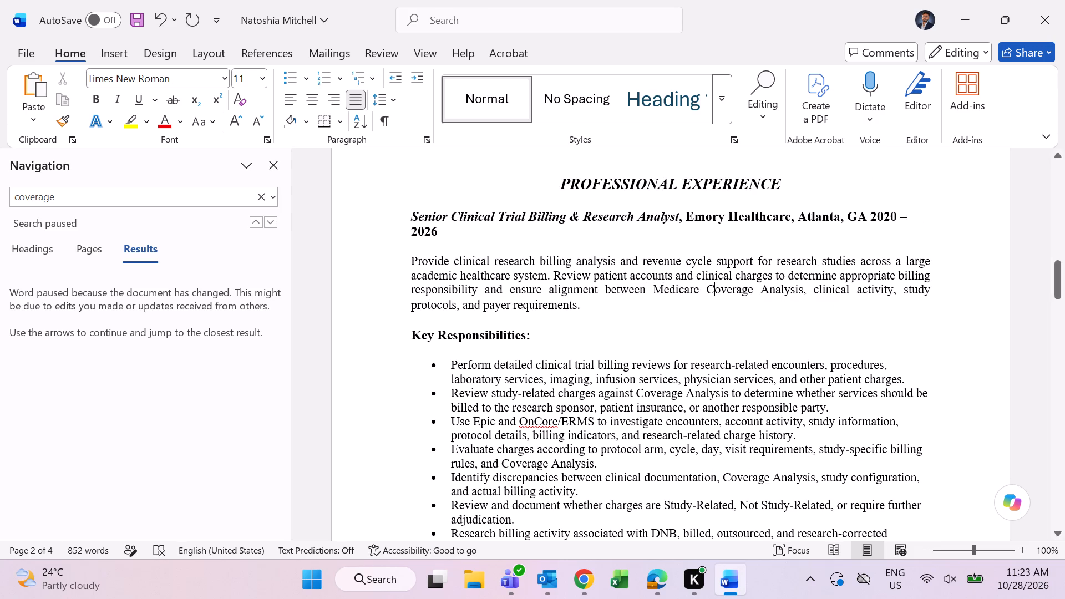
key("BackSpace")
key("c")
left_click(731, 293)
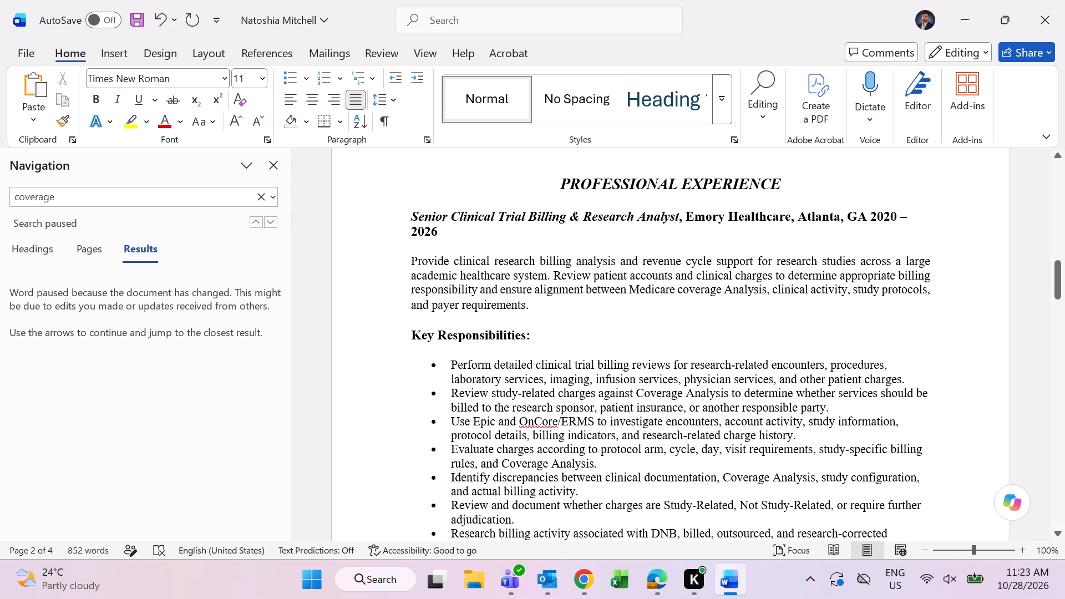
key("BackSpace")
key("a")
key("ctrl+s")
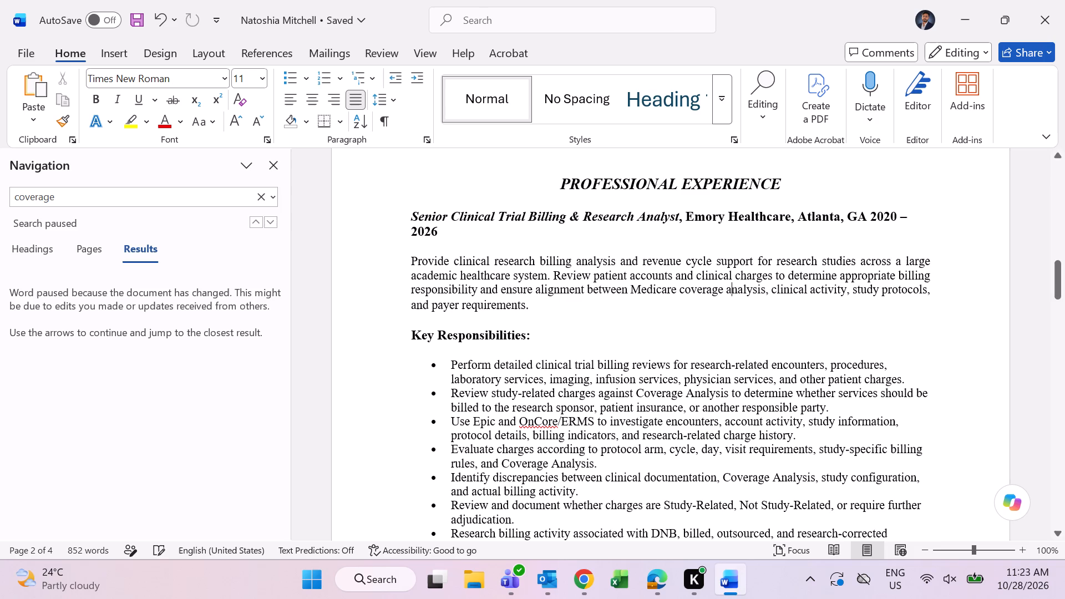
Capitalize the first letters of "Clinical activity", "Study protocols" and "Payer requirements" in the senior analyst introduction, add a trailing space, and save.
left_click(682, 292)
left_click(676, 306)
left_click(775, 287)
key("BackSpace")
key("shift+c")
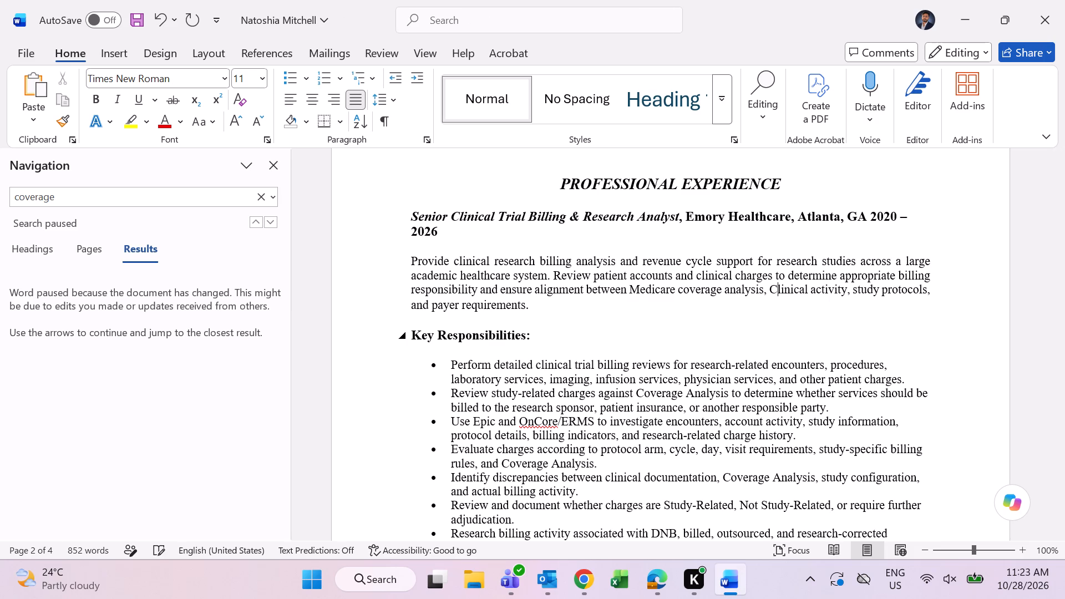
left_click(854, 290)
left_click(857, 288)
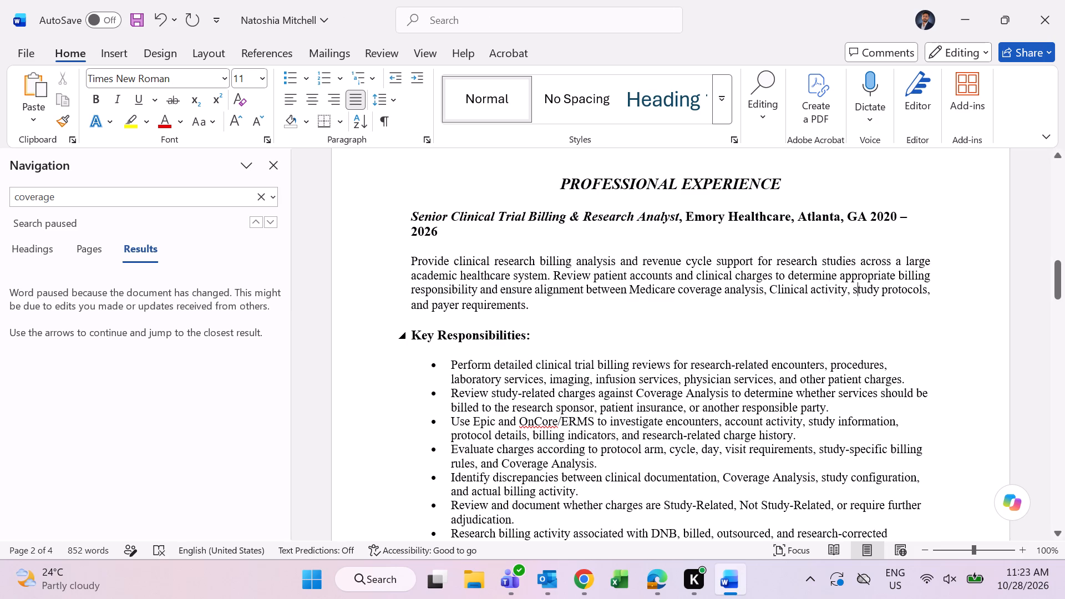
key("BackSpace")
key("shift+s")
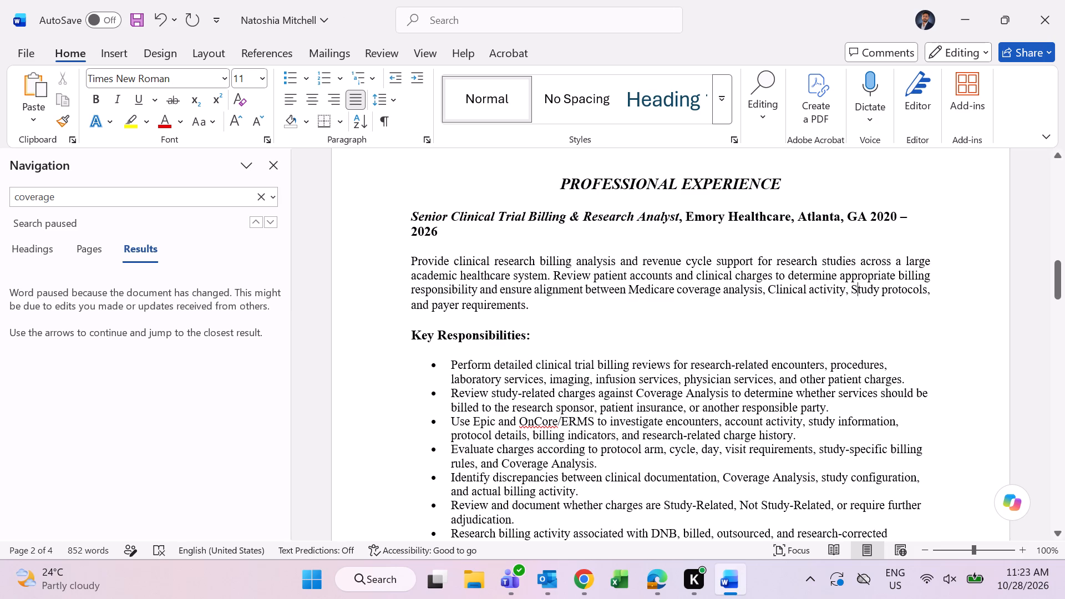
left_click(440, 303)
key("BackSpace")
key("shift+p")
key("ctrl+s")
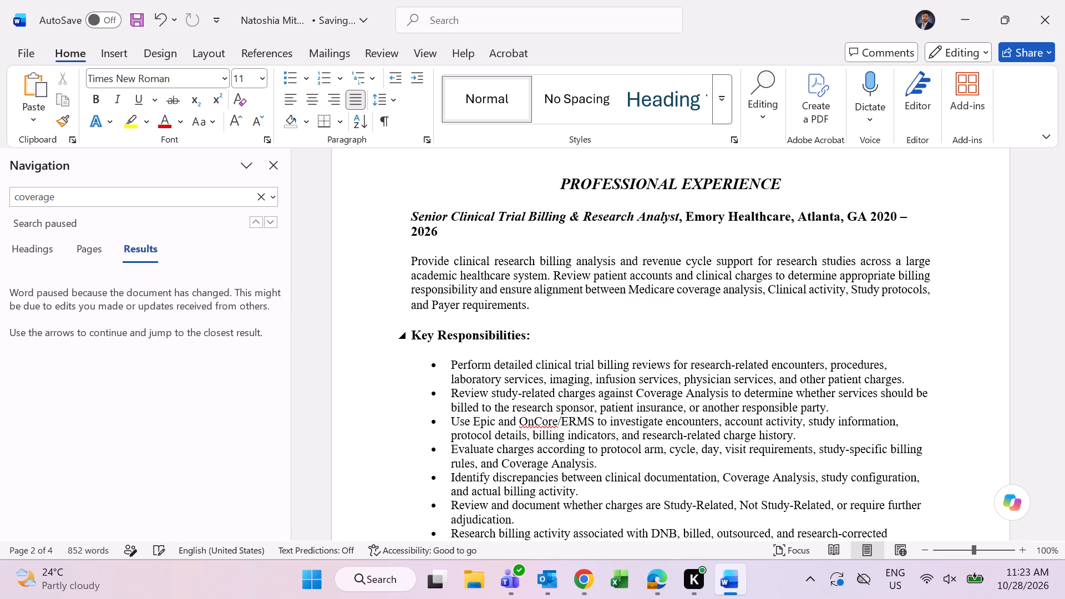
left_click(549, 303)
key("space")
key("ctrl+s")
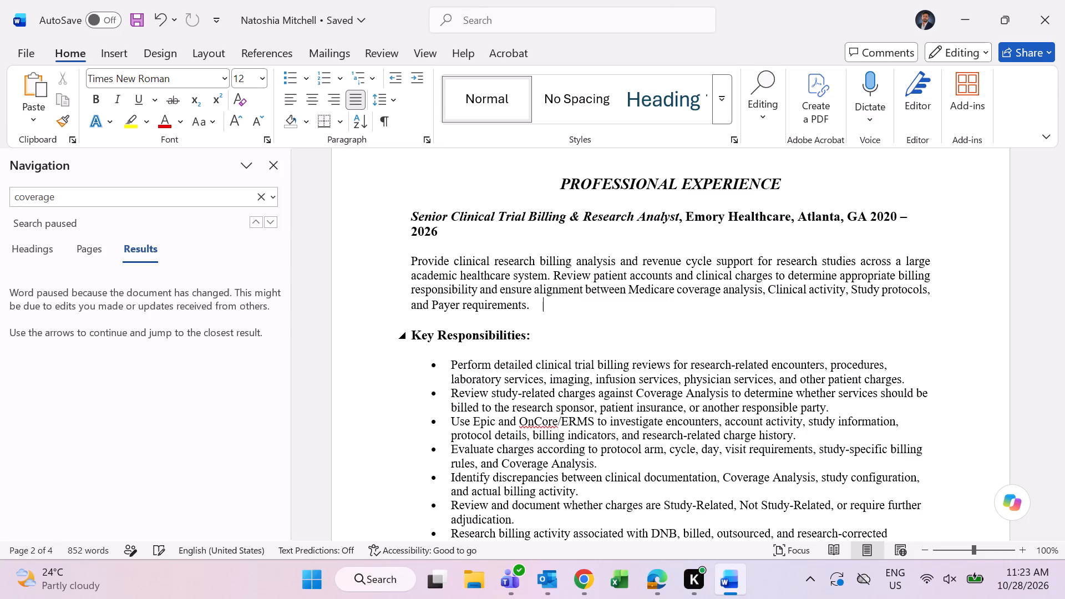
Search the resume for "budget" and close the search results.
key("ctrl+f")
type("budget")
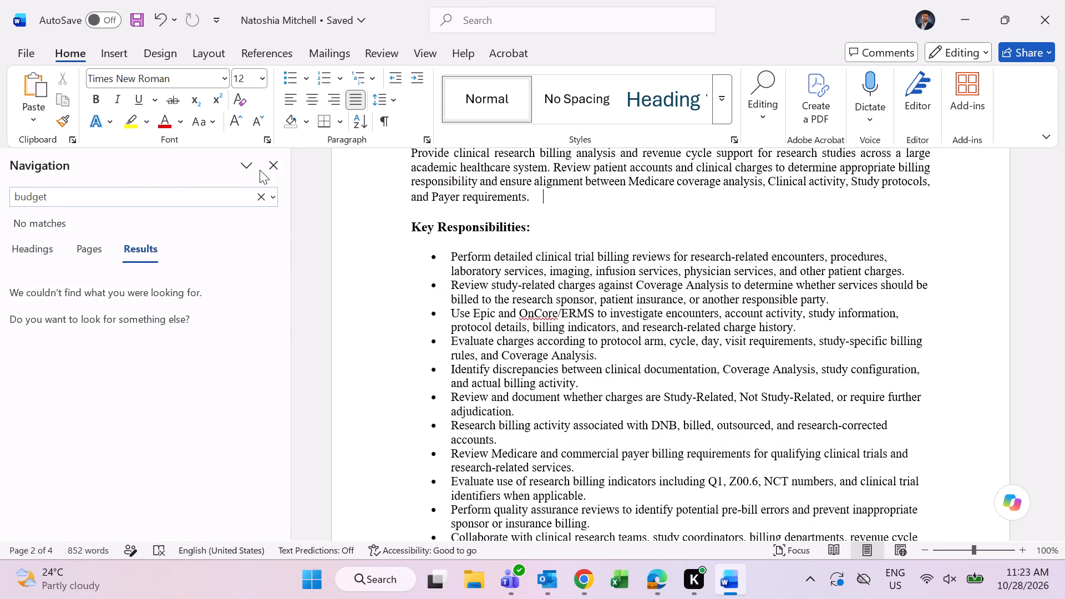
left_click(272, 166)
Add a space after "institutional research billing guidelines." at the end of the first Professional Summary paragraph.
scroll(631, 324, "up", 7)
scroll(631, 324, "up", 19)
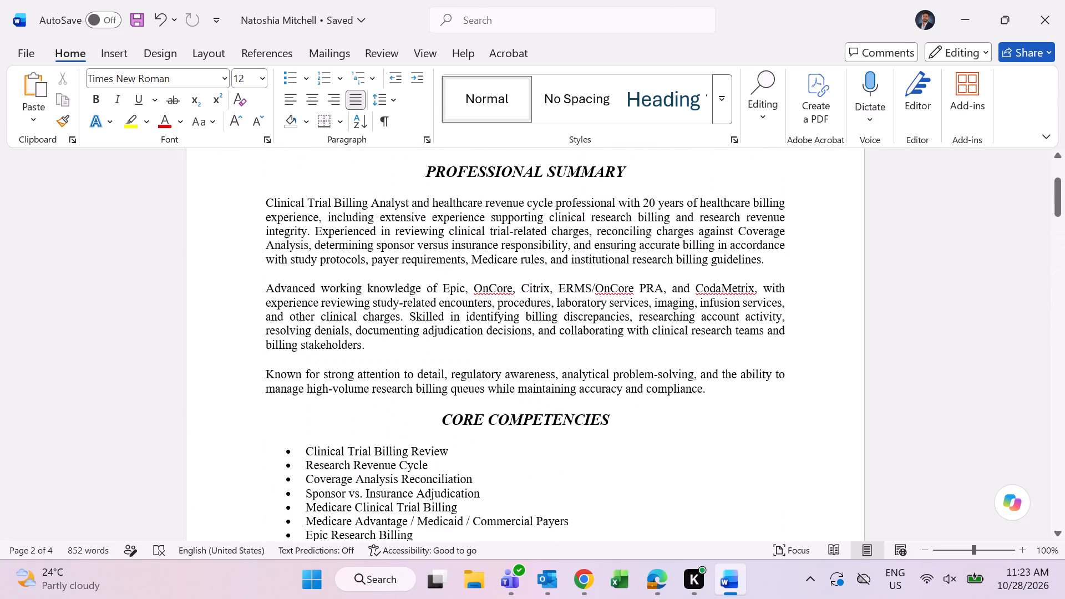
left_click(799, 370)
left_click(776, 380)
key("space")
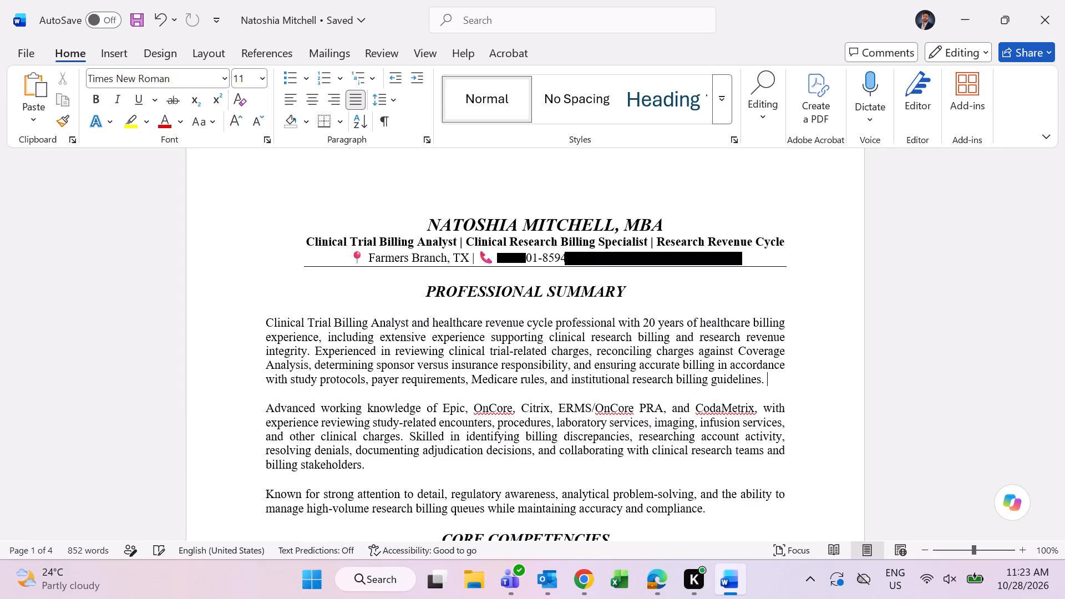
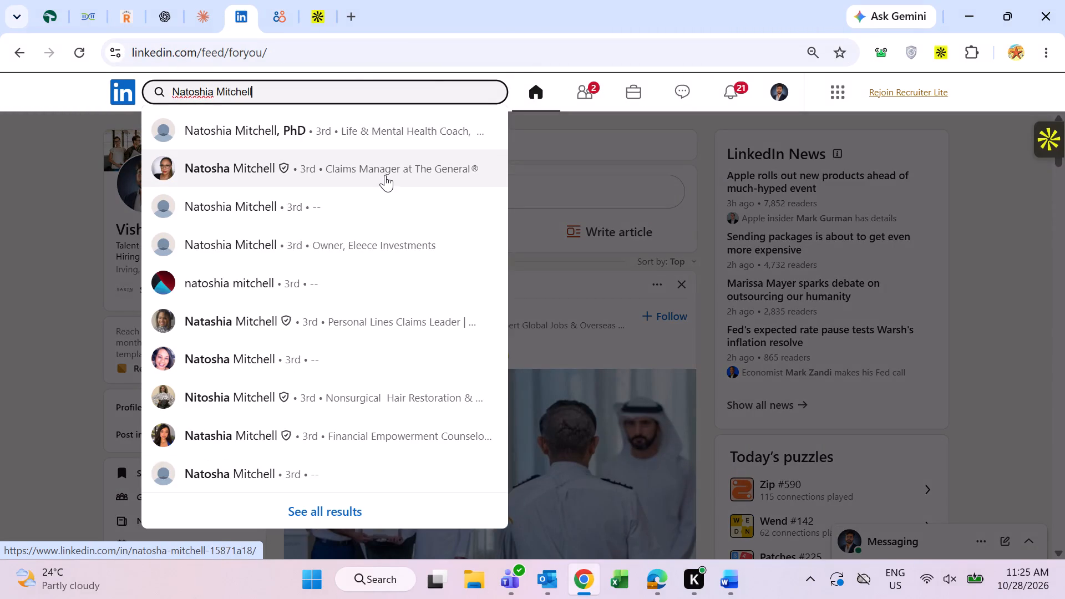
Show all LinkedIn results for the candidate's name and look over the people matches.
left_click(336, 510)
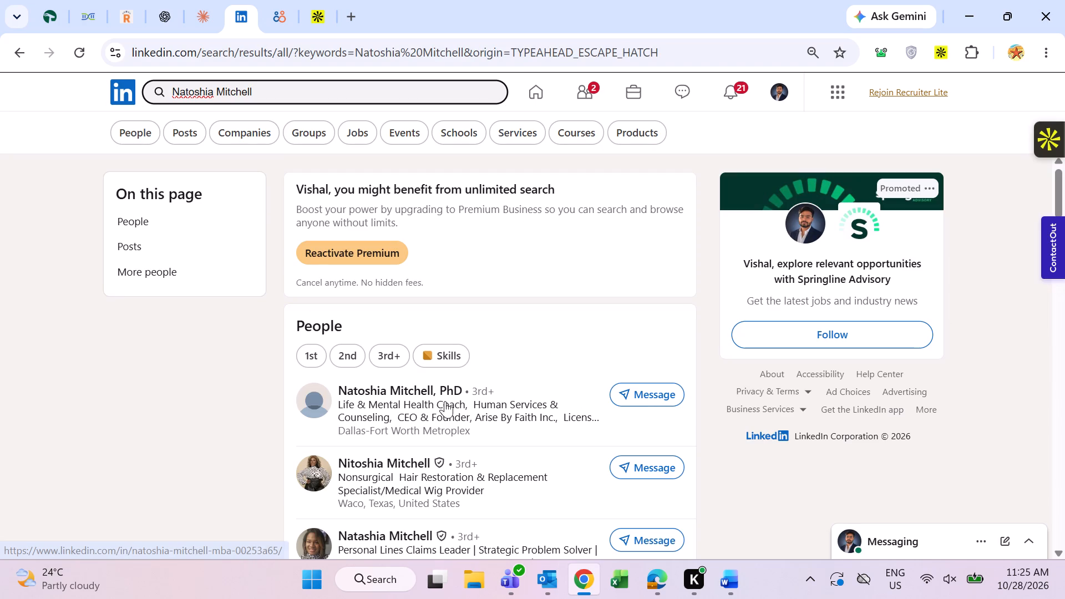
scroll(526, 356, "up", 3)
scroll(526, 356, "down", 2)
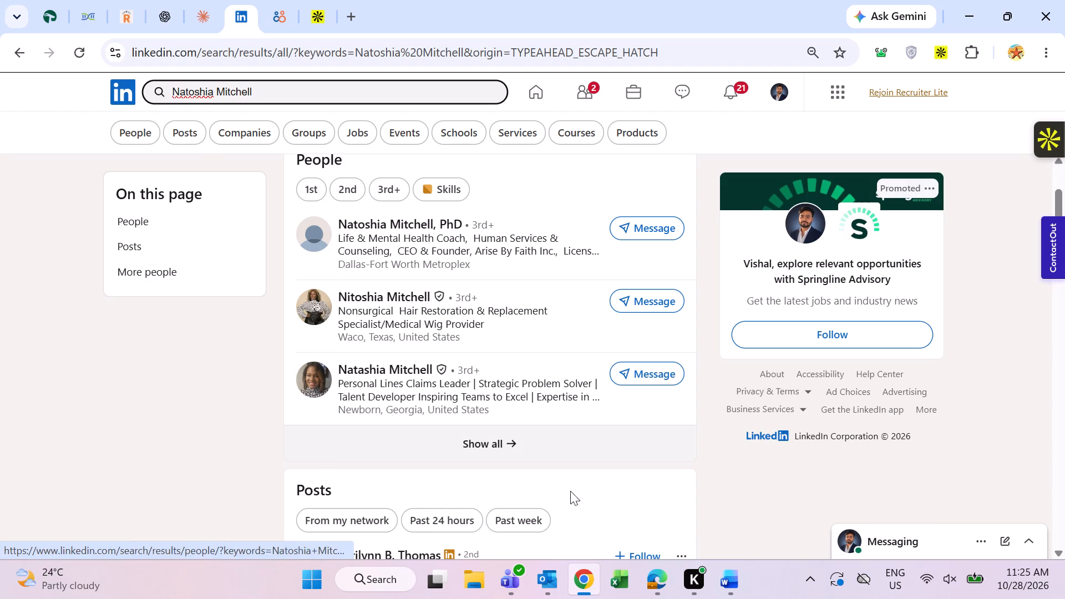
Switch to Word to check the heading lines of the resume, save it, and return to the LinkedIn results.
left_click(757, 490)
scroll(717, 347, "up", 2)
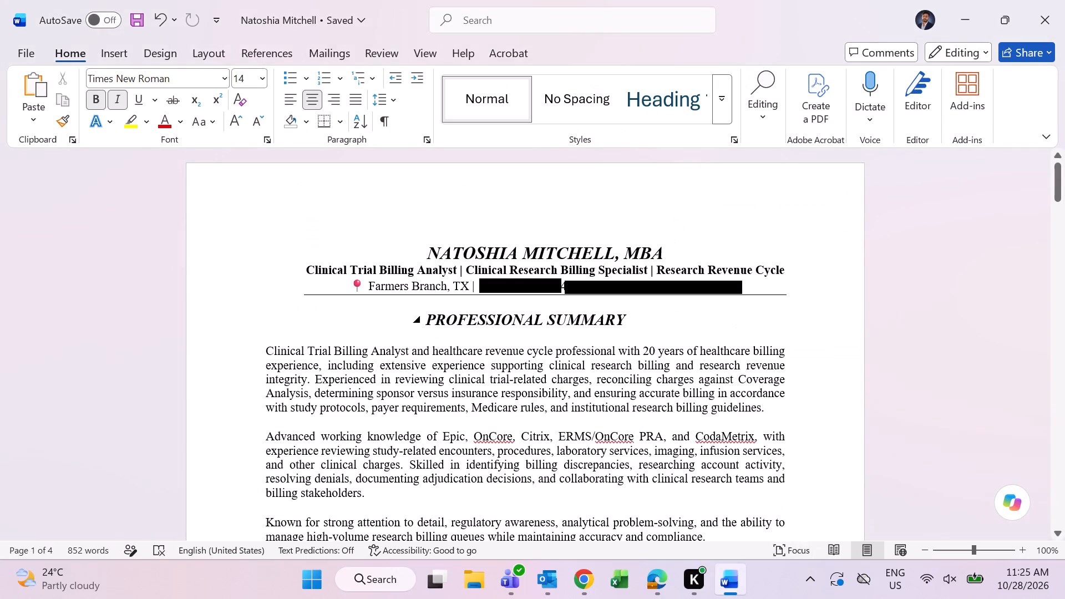
left_click(677, 326)
key("ctrl+s")
key("alt+Tab")
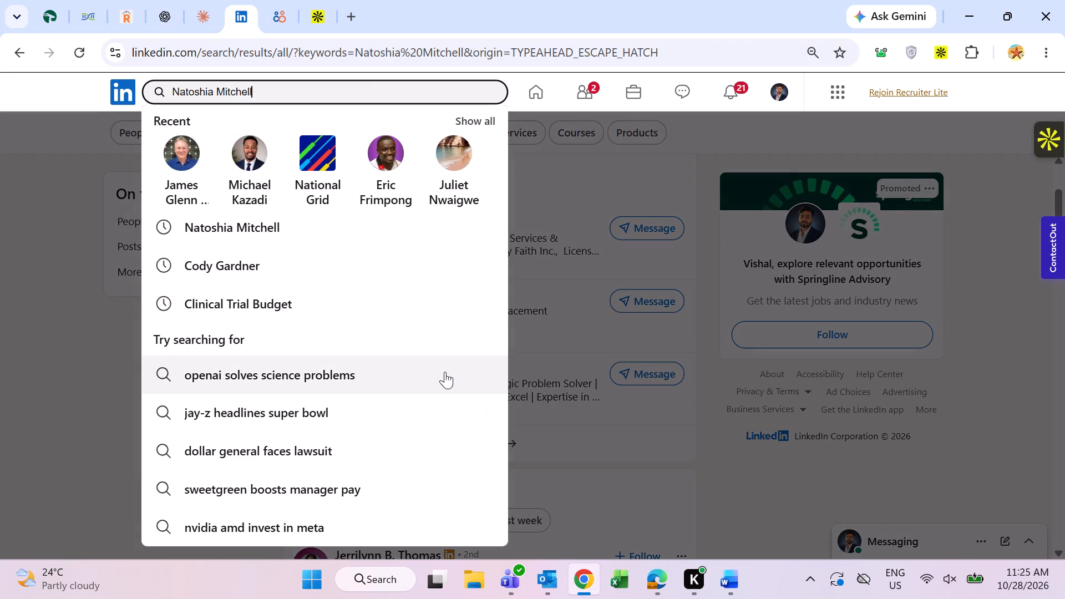
Limit the LinkedIn results to people and open the Waco, Texas hair restoration specialist's profile in a new tab.
left_click(793, 498)
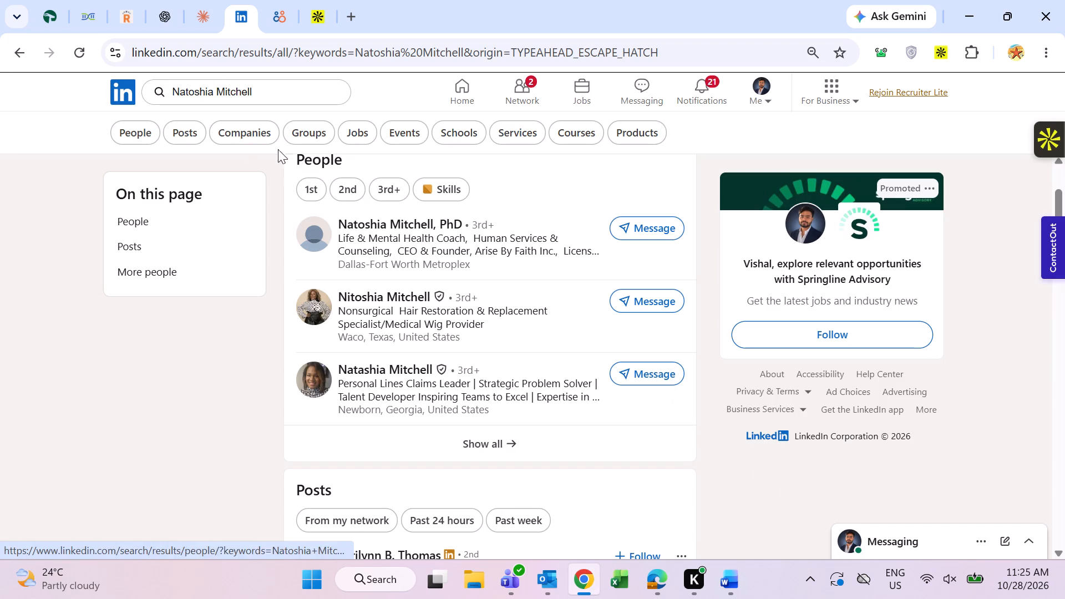
left_click(155, 134)
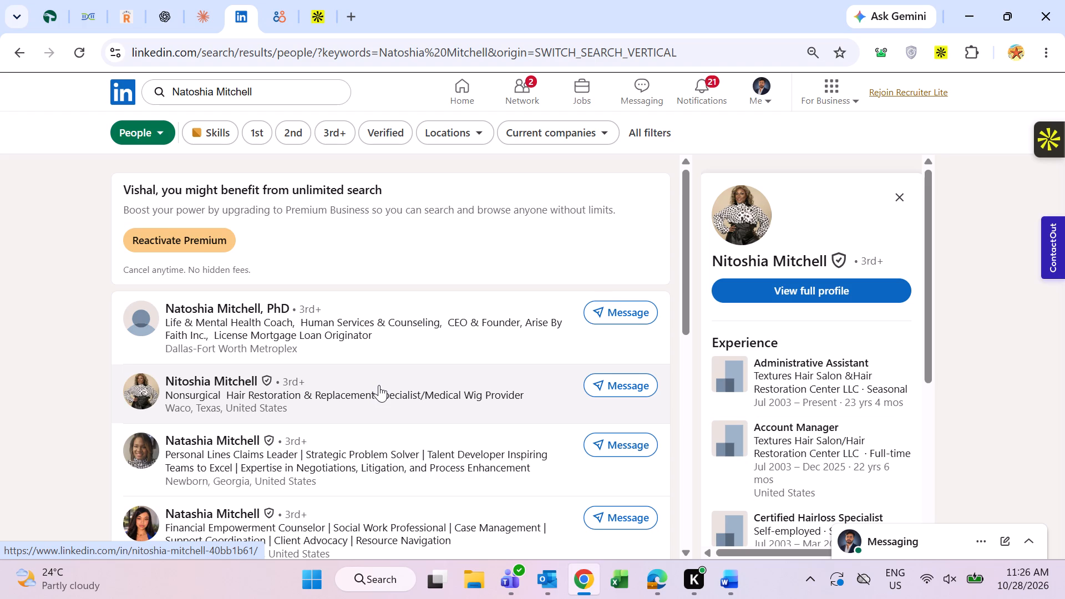
scroll(379, 385, "down", 1)
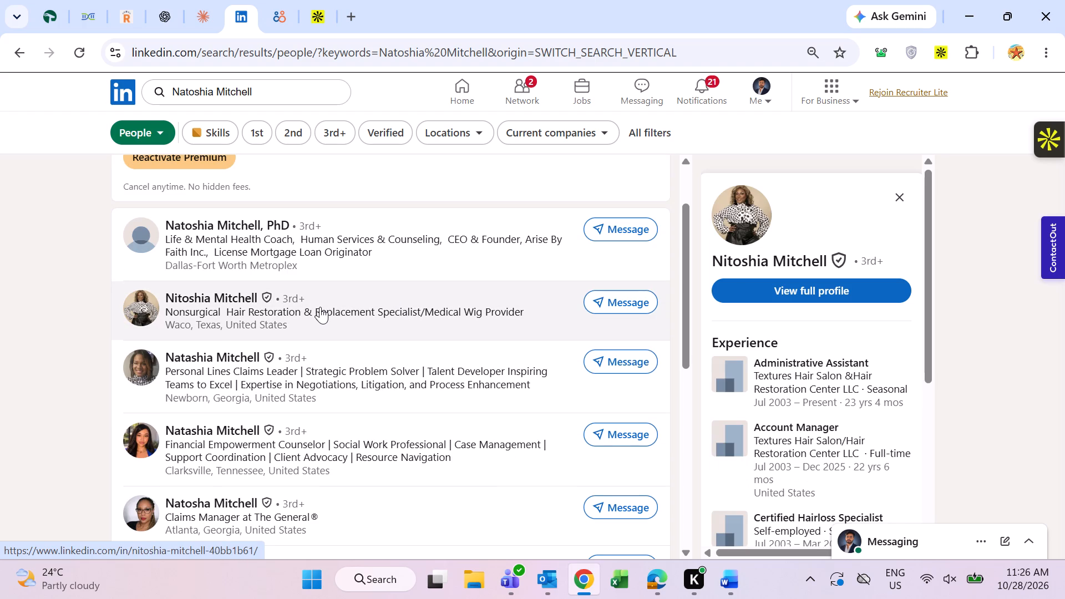
right_click(231, 293)
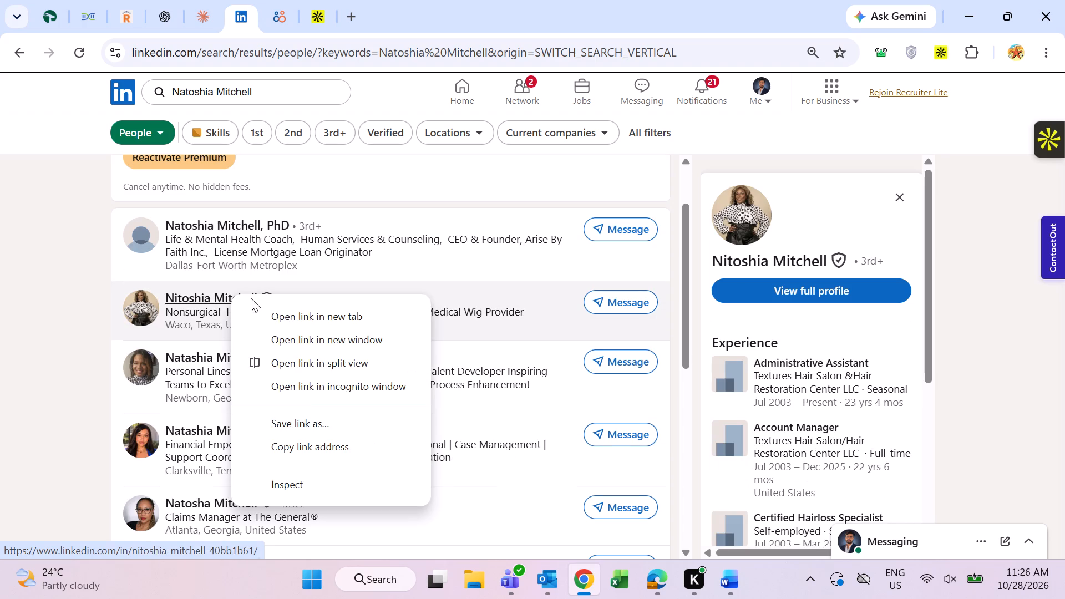
left_click(283, 312)
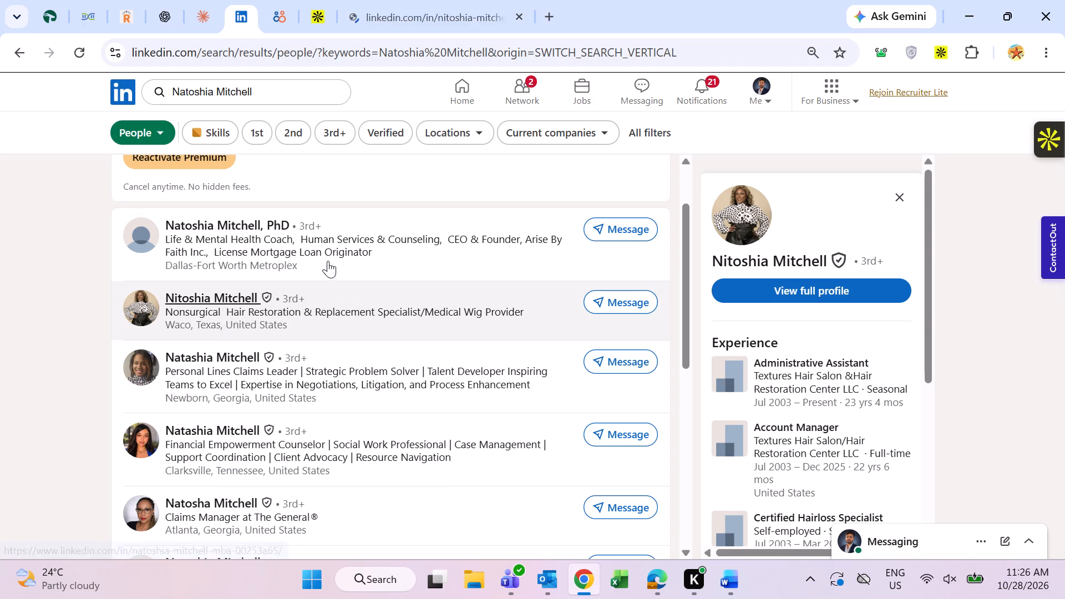
Look through the remaining people results, comparing headlines and locations with the candidate's background.
scroll(343, 253, "down", 2)
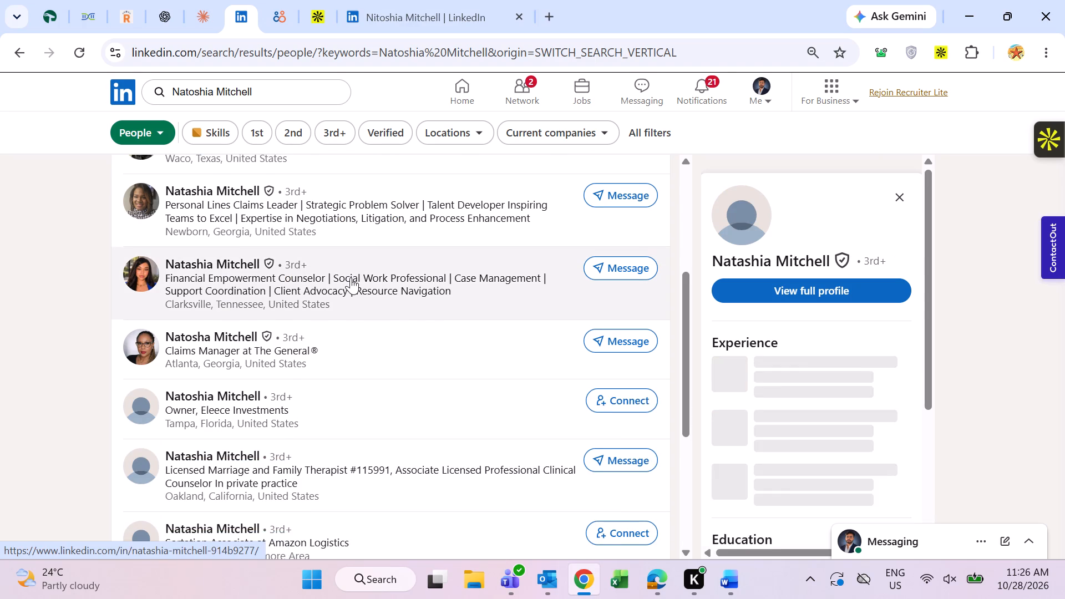
scroll(351, 277, "up", 4)
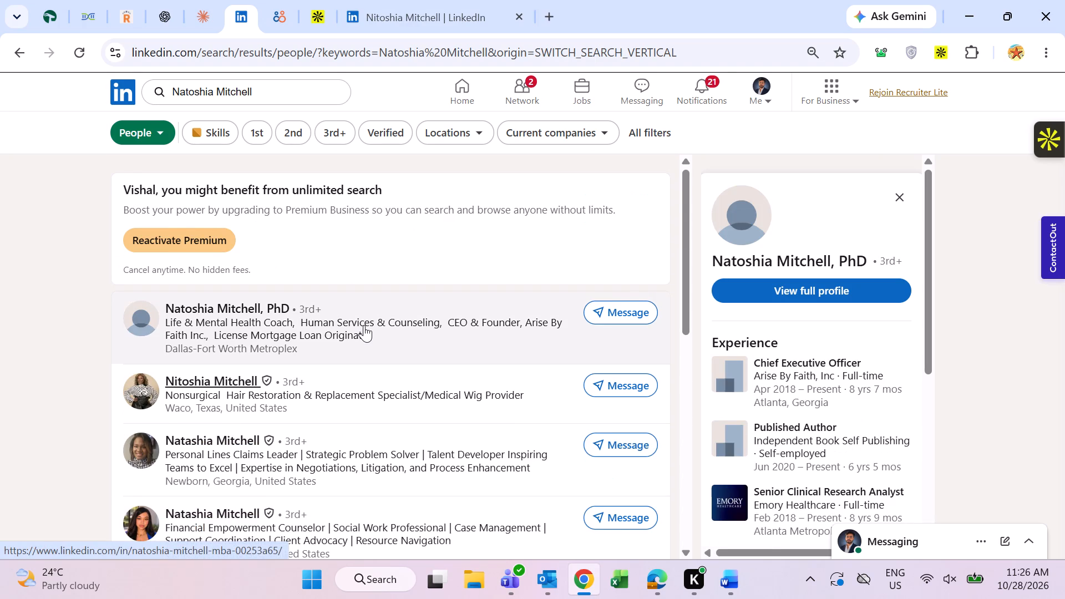
scroll(364, 325, "down", 1)
scroll(365, 390, "down", 2)
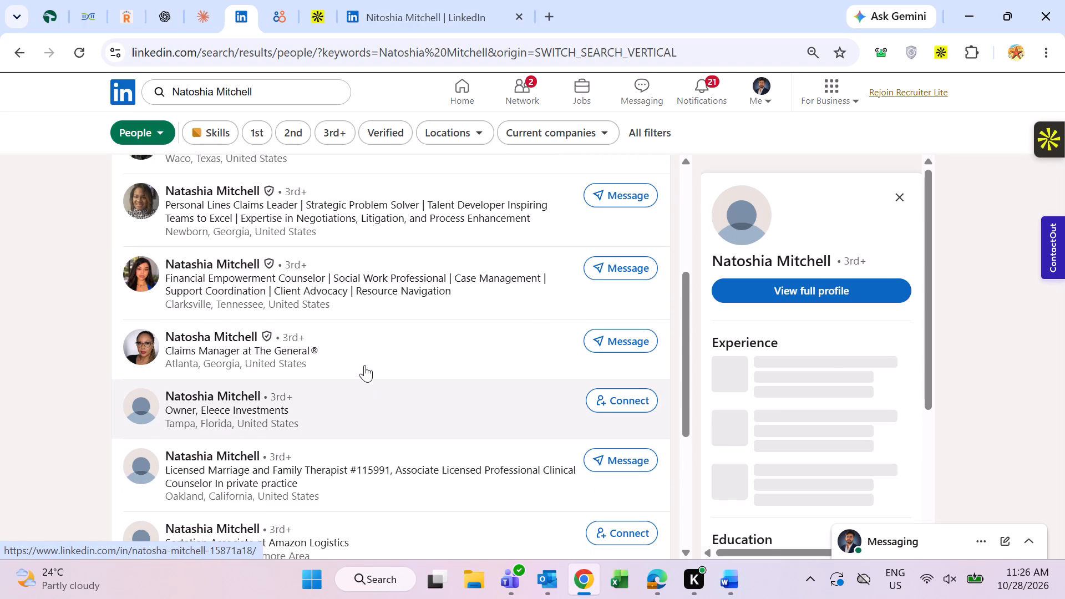
scroll(368, 404, "down", 1)
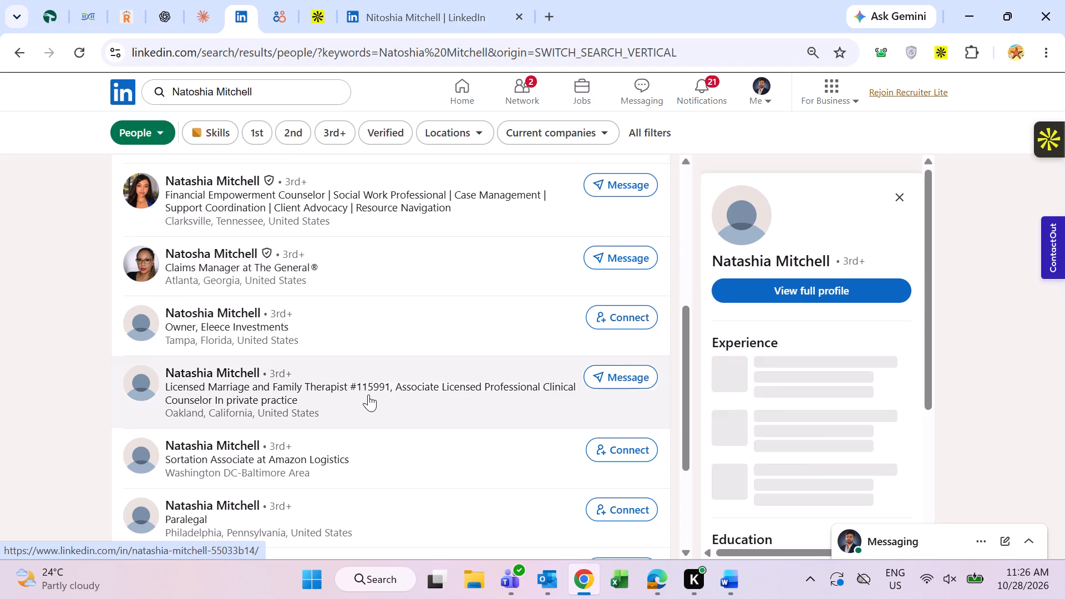
scroll(368, 394, "down", 3)
scroll(370, 340, "up", 6)
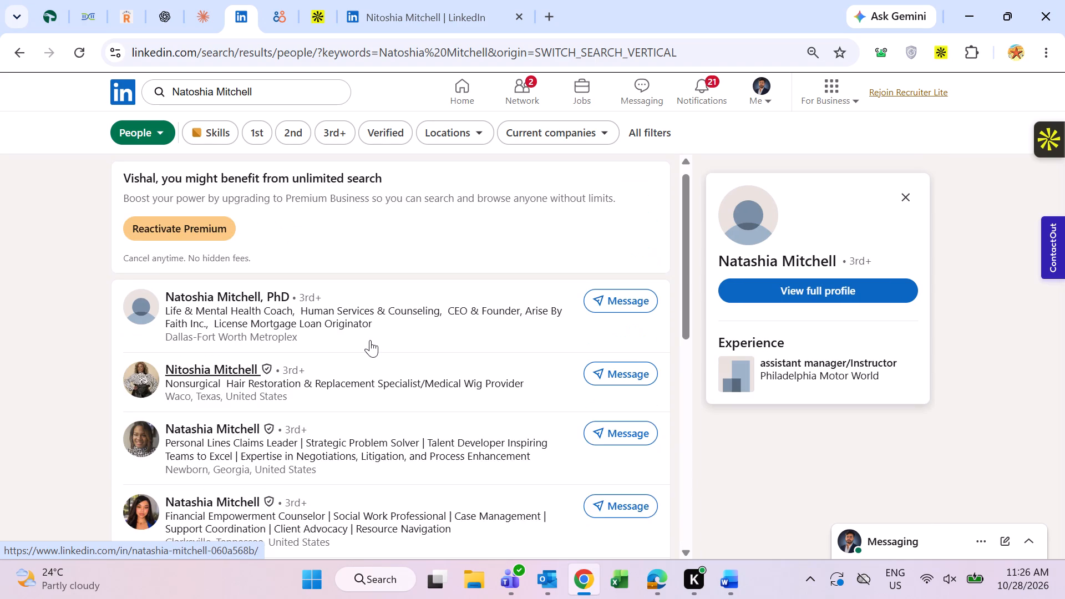
scroll(370, 340, "up", 4)
Review the Waco hair restoration specialist's profile, including experience and education, and close its tab.
left_click(395, 0)
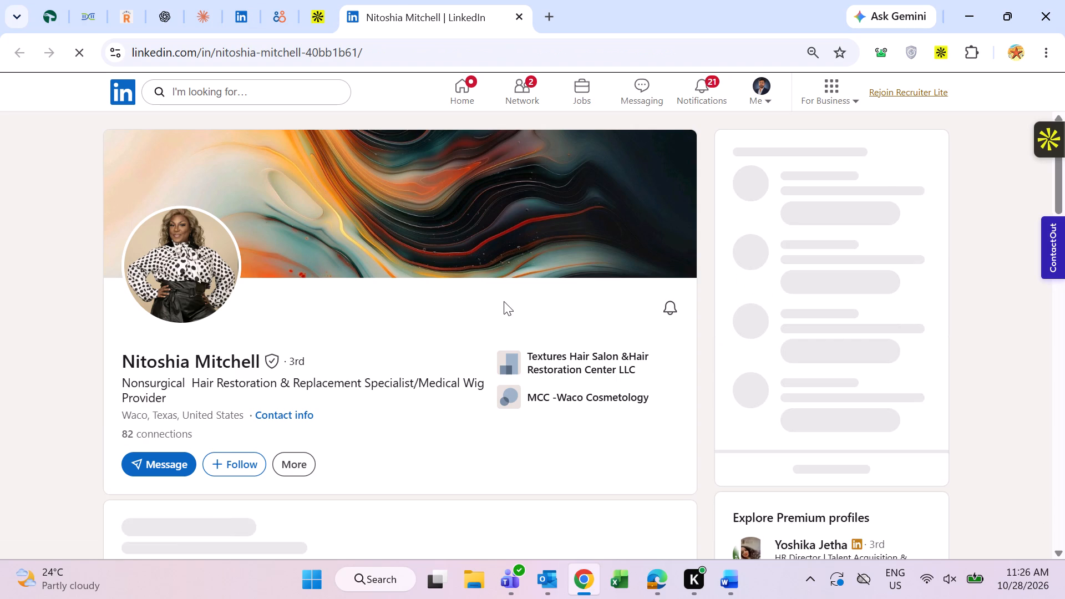
scroll(459, 313, "down", 5)
scroll(414, 290, "down", 5)
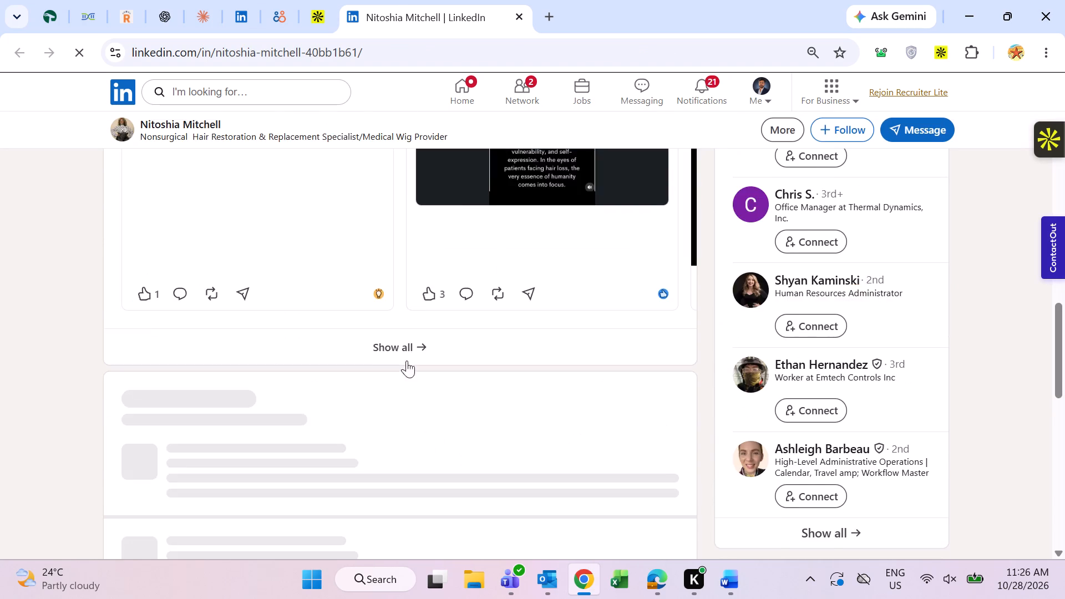
scroll(405, 368, "down", 5)
scroll(429, 285, "up", 2)
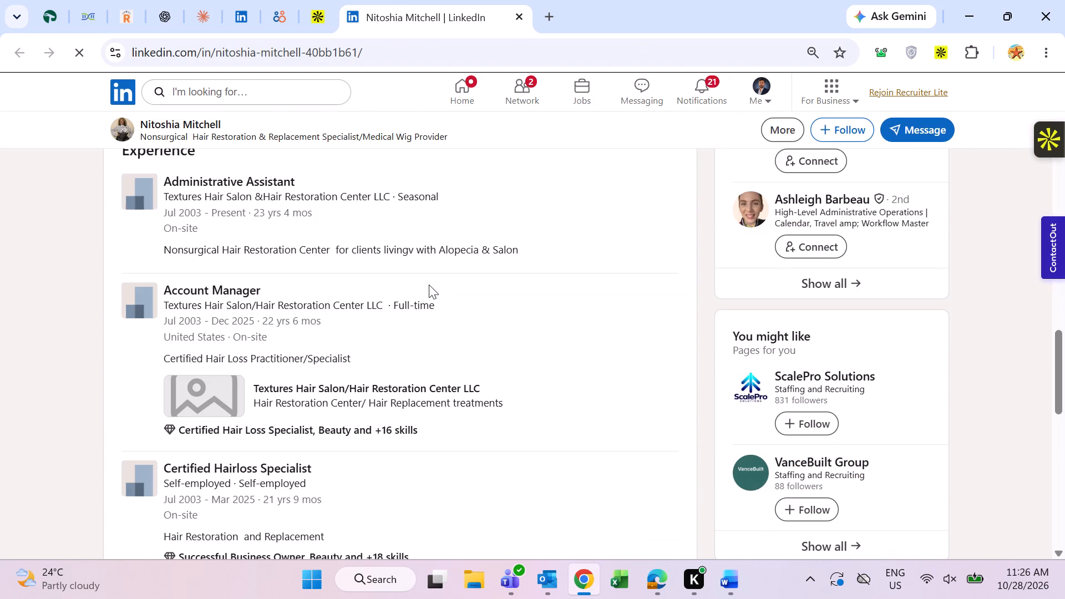
scroll(444, 351, "up", 1)
scroll(535, 293, "down", 4)
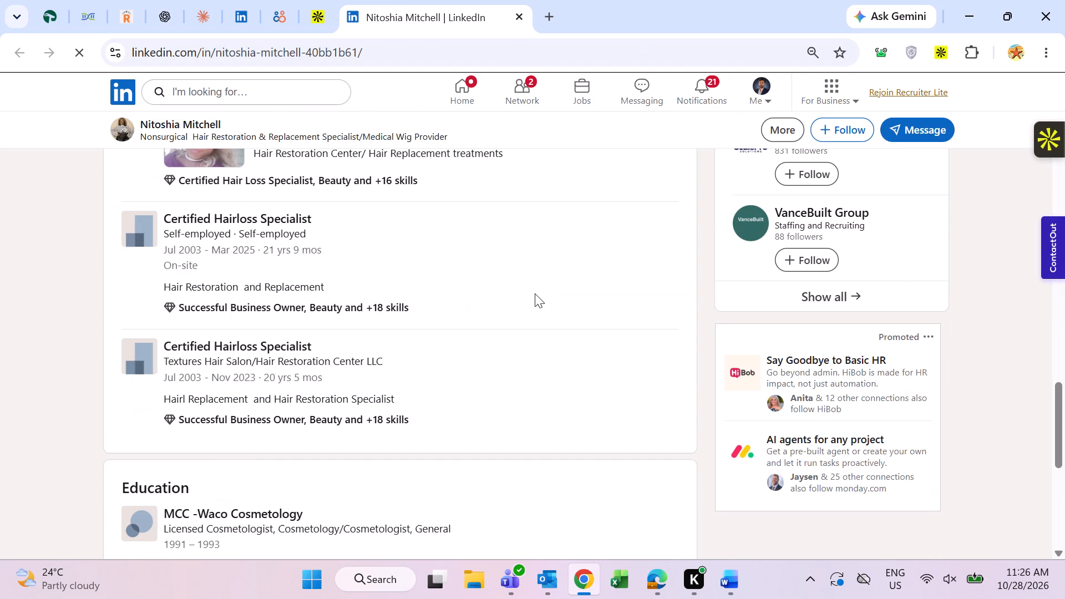
scroll(535, 293, "down", 2)
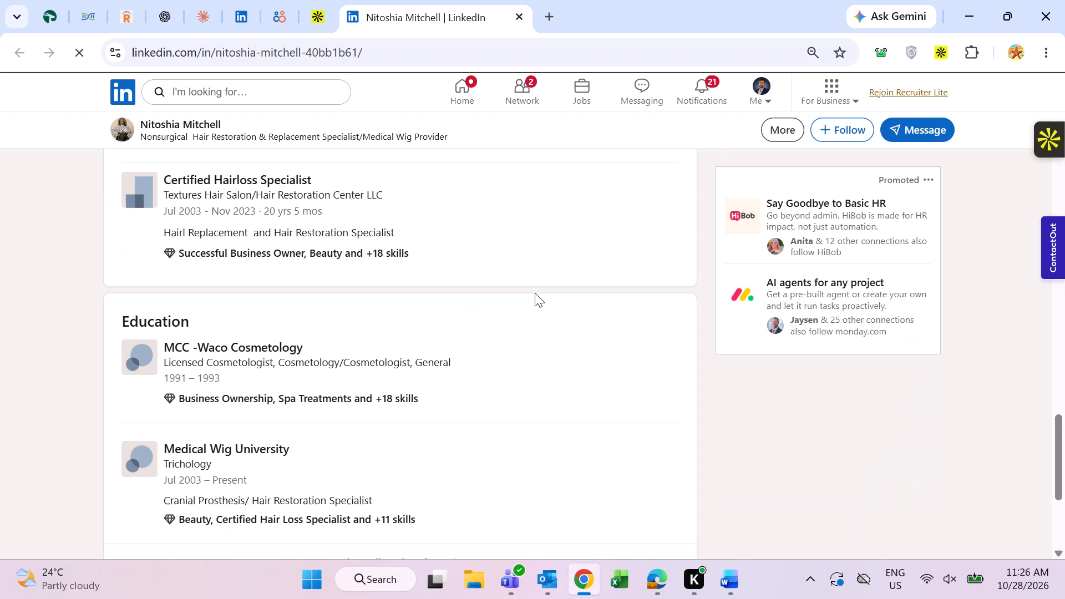
scroll(535, 293, "down", 4)
scroll(534, 293, "up", 7)
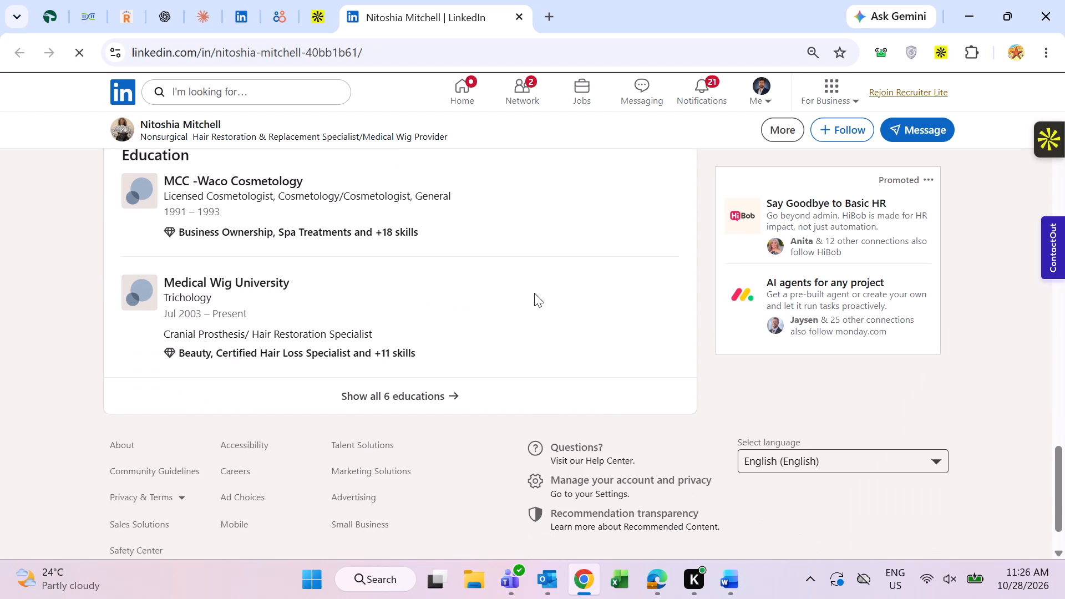
scroll(534, 293, "up", 6)
scroll(525, 380, "up", 12)
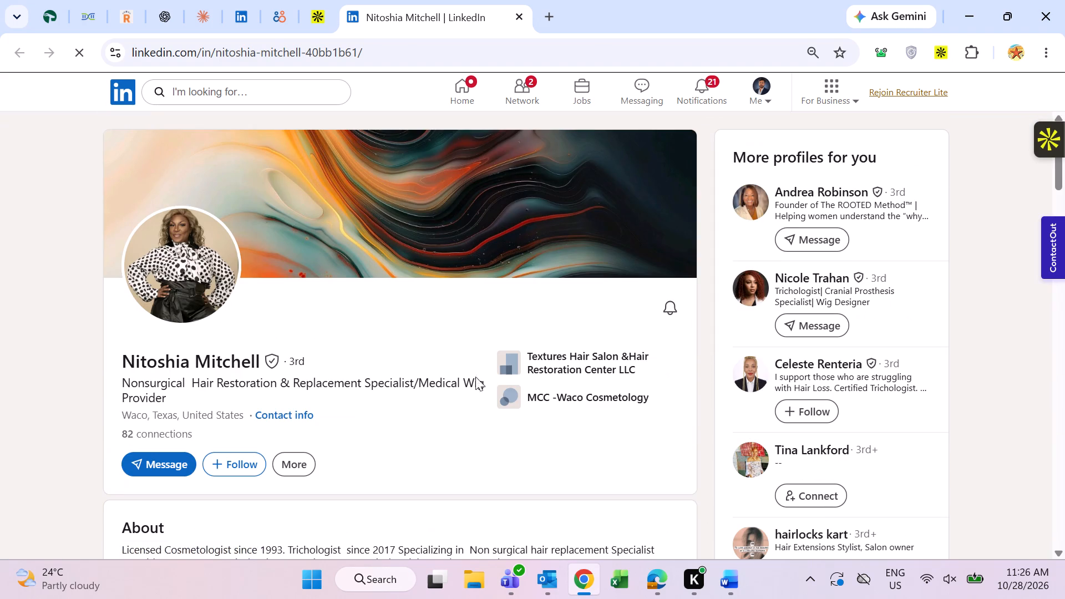
left_click(516, 15)
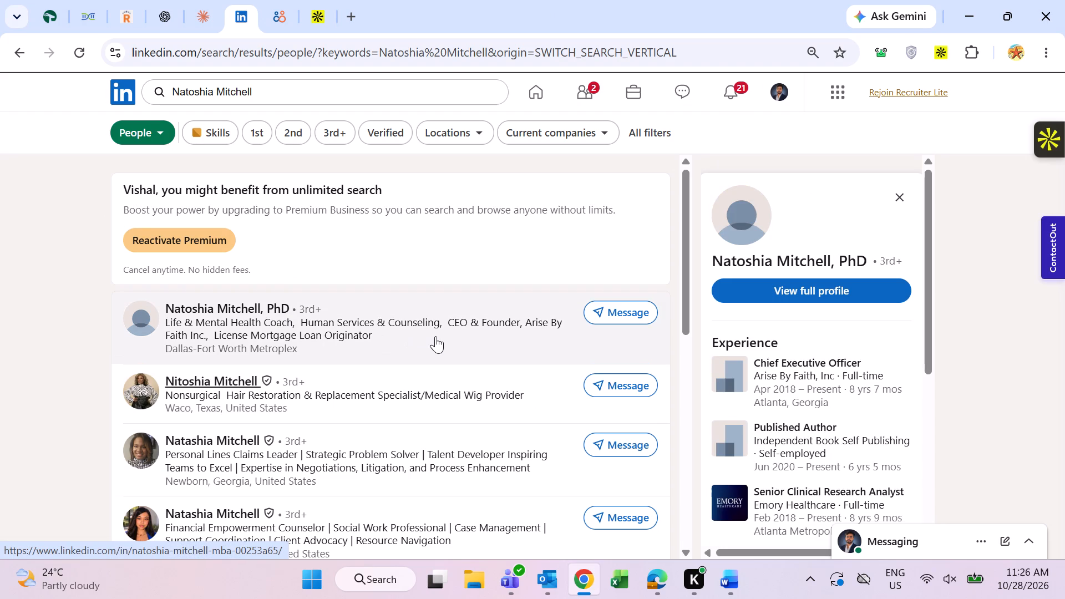
Examine the experience and education in the profile preview of the Dallas-Fort Worth match with a PhD.
scroll(779, 384, "up", 1)
scroll(827, 413, "down", 1)
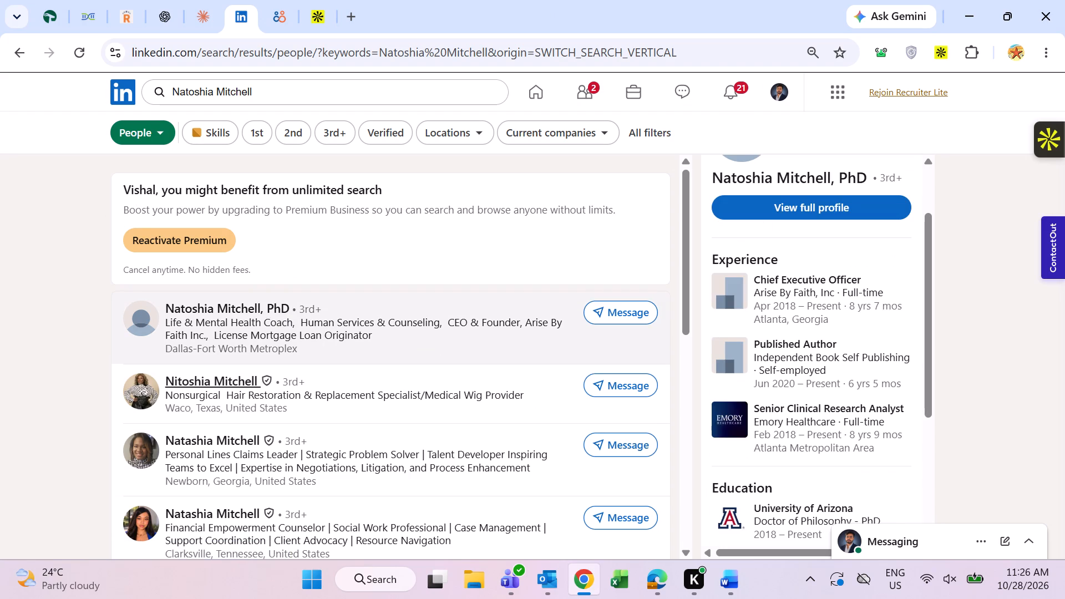
scroll(827, 447, "down", 3)
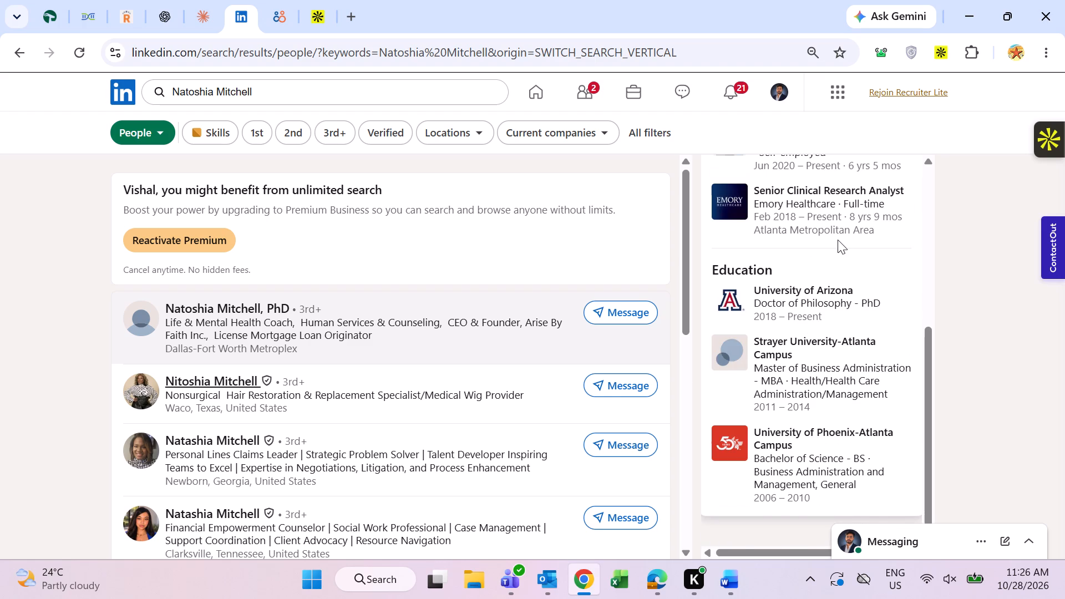
scroll(838, 240, "up", 2)
scroll(838, 385, "up", 2)
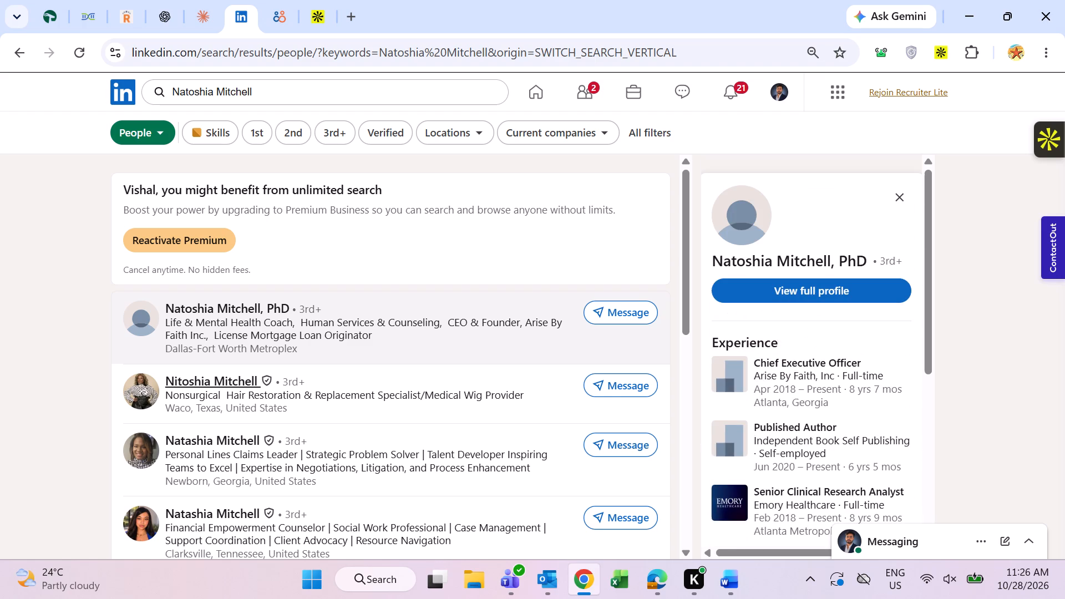
scroll(838, 385, "up", 2)
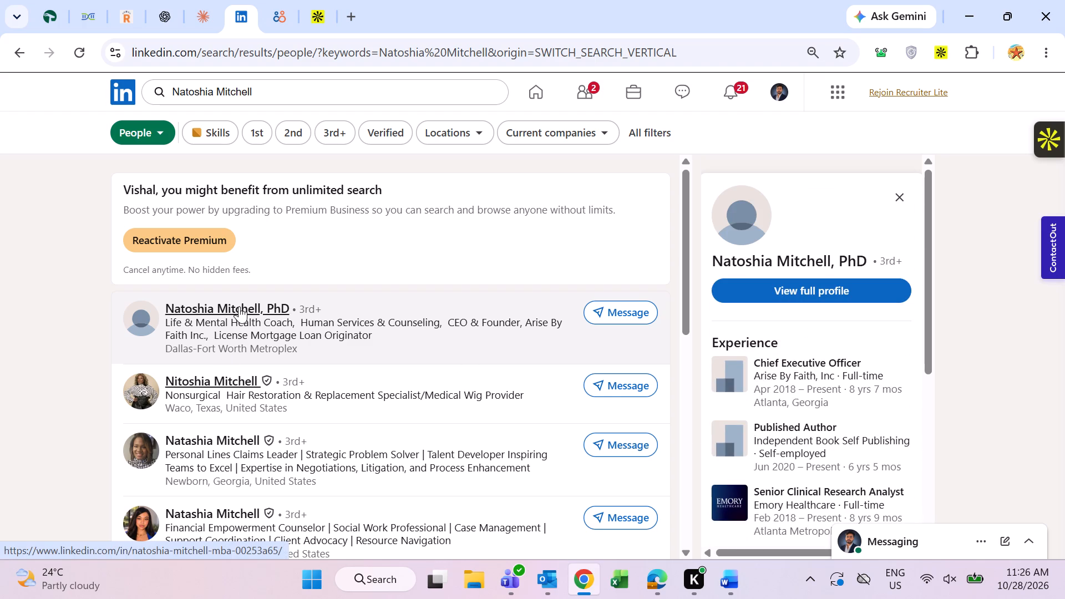
Open the Dallas-Fort Worth PhD match's profile in a new tab and expand its full About text.
right_click(239, 313)
left_click(288, 334)
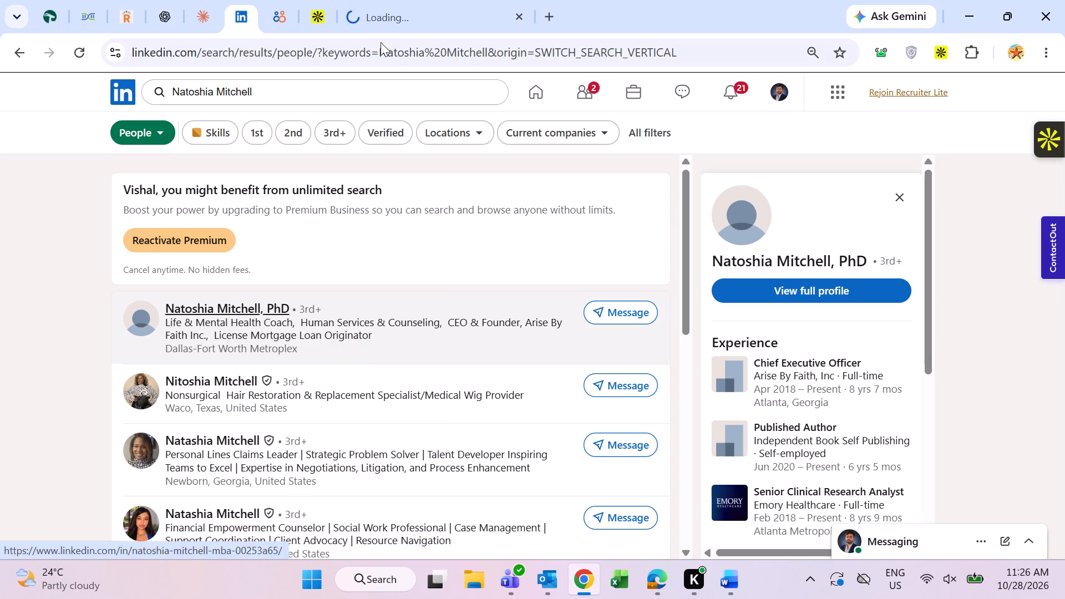
left_click(382, 4)
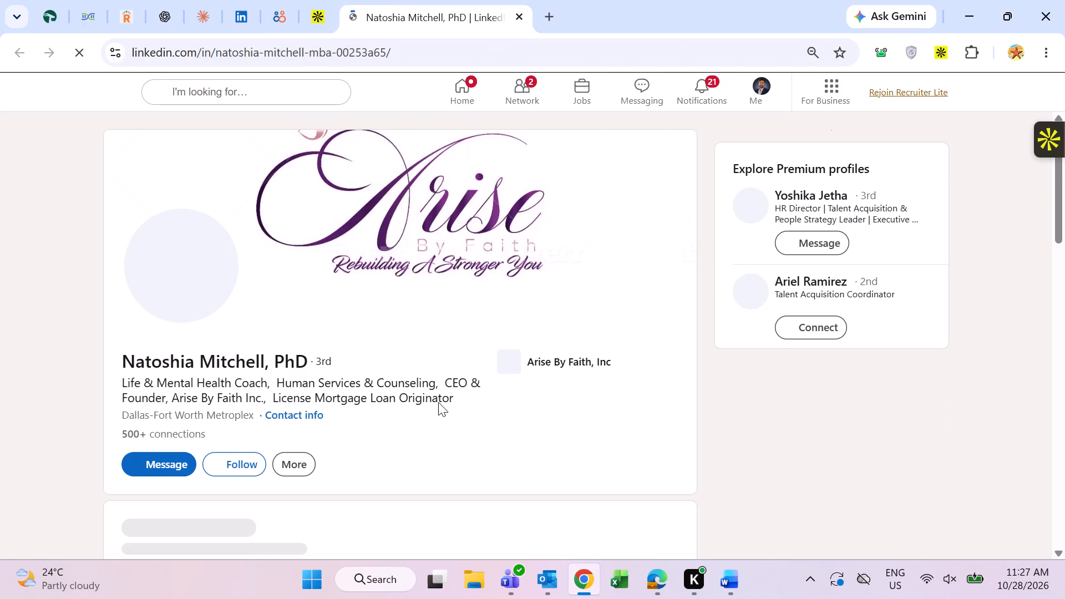
left_click_drag(404, 394, 468, 399)
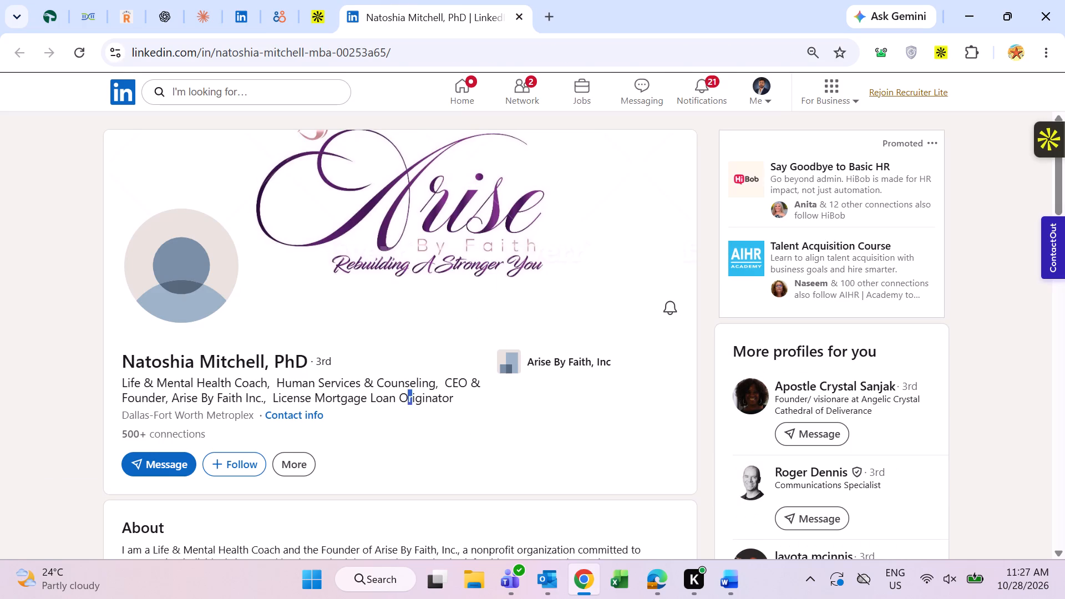
left_click_drag(468, 399, 469, 399)
left_click(483, 406)
scroll(503, 382, "down", 5)
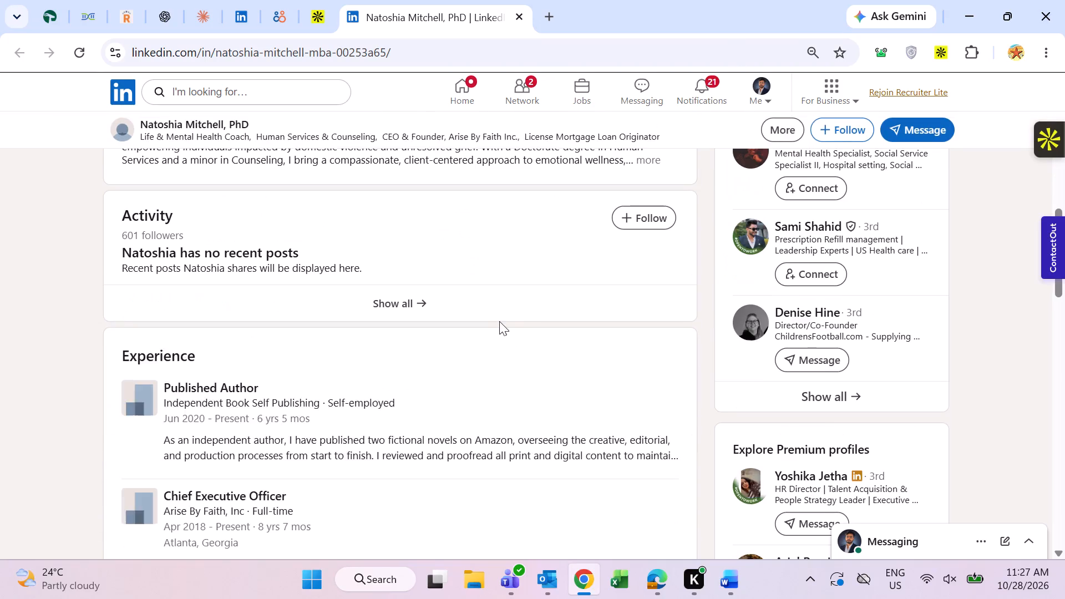
scroll(497, 307, "up", 1)
left_click(681, 242)
left_click(657, 243)
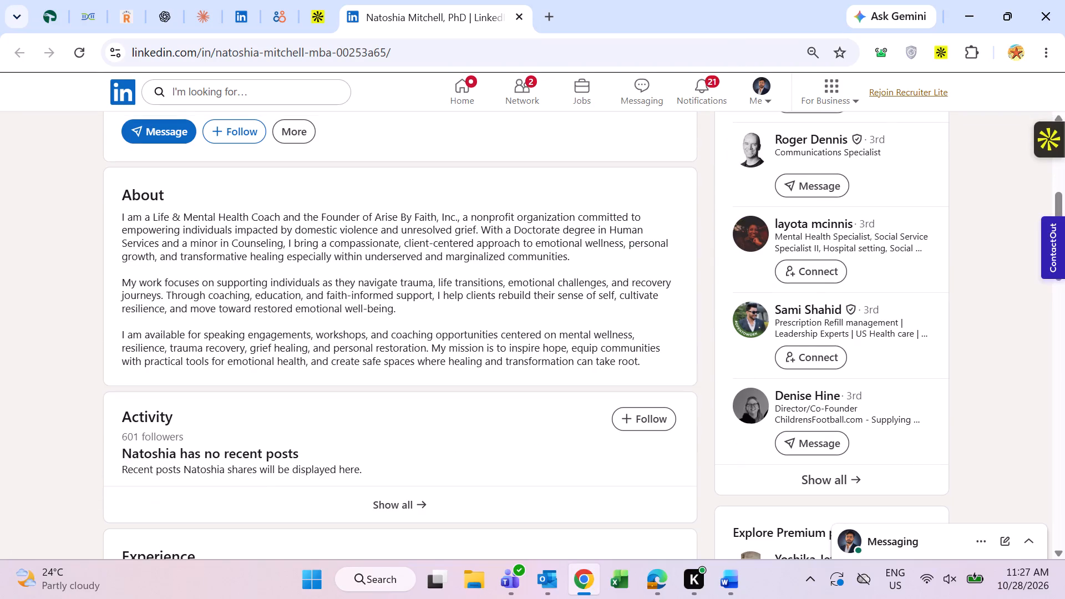
Read the profile's About text and examine its Experience entries, including the Emory Healthcare Senior Clinical Research Analyst role.
double_click(326, 246)
left_click_drag(326, 246, 380, 326)
double_click(409, 333)
left_click_drag(409, 333, 407, 235)
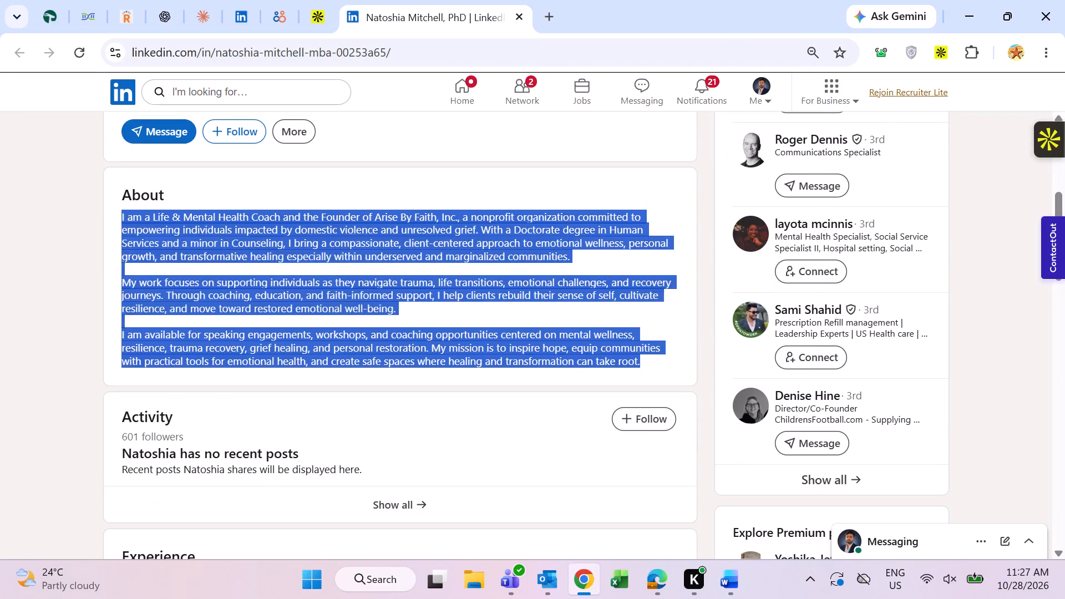
left_click(407, 237)
scroll(443, 288, "down", 8)
scroll(449, 318, "up", 1)
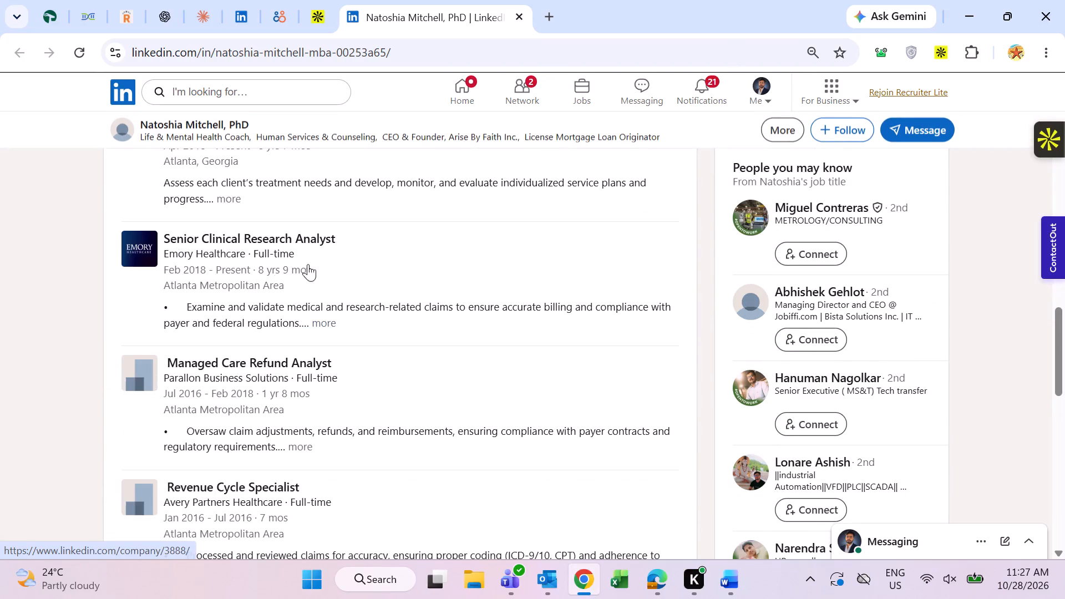
Switch to the Word resume and compare its Emory Healthcare senior analyst title and dates with the LinkedIn Experience entry.
key("alt+Tab")
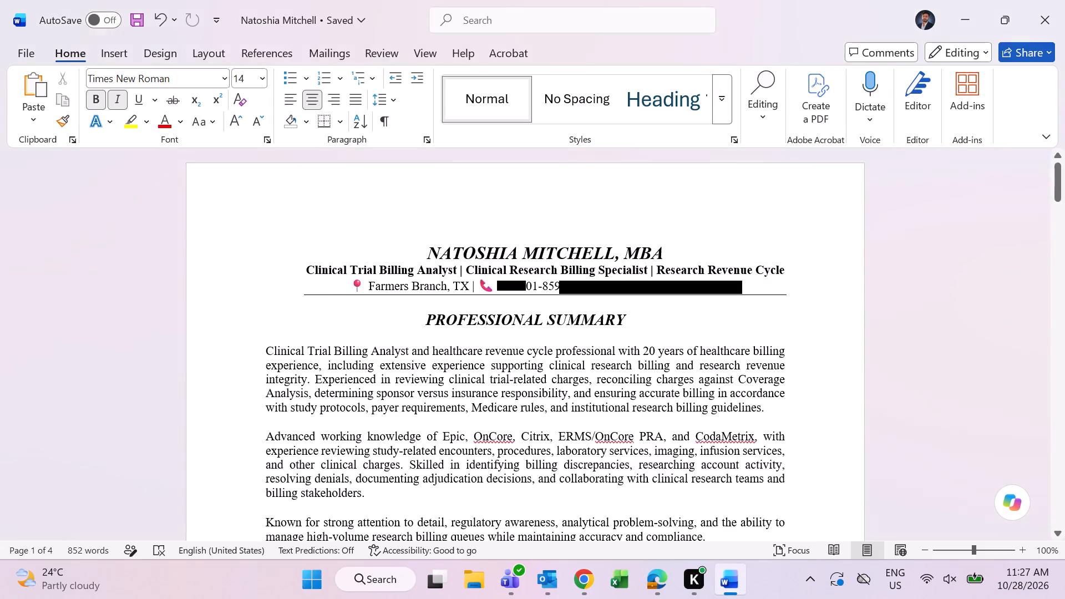
scroll(544, 443, "down", 20)
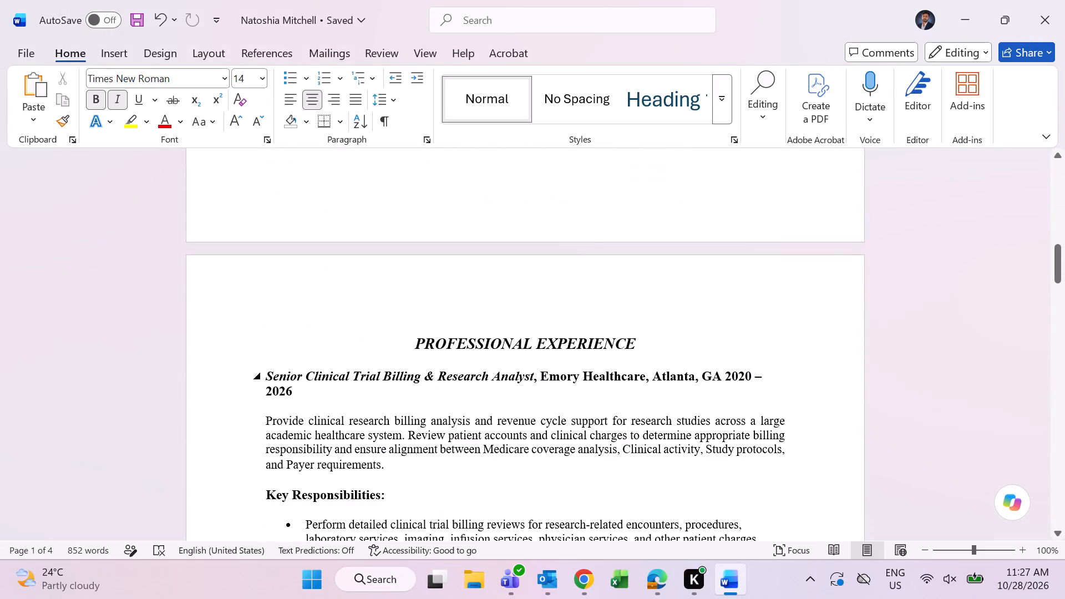
left_click(542, 387)
scroll(547, 388, "down", 6)
scroll(547, 388, "up", 5)
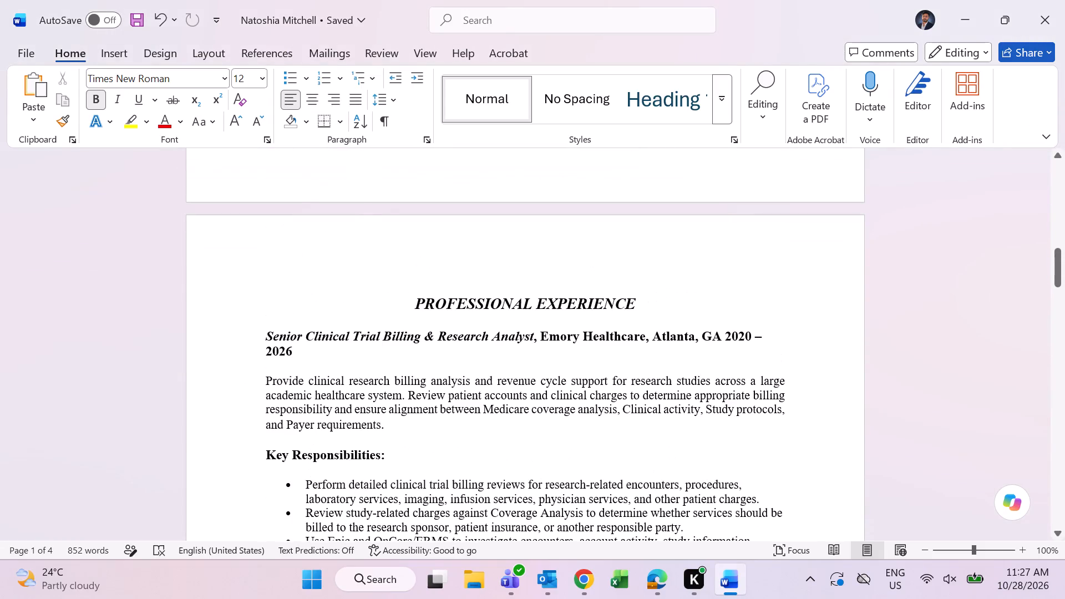
left_click(410, 434)
key("alt+Tab")
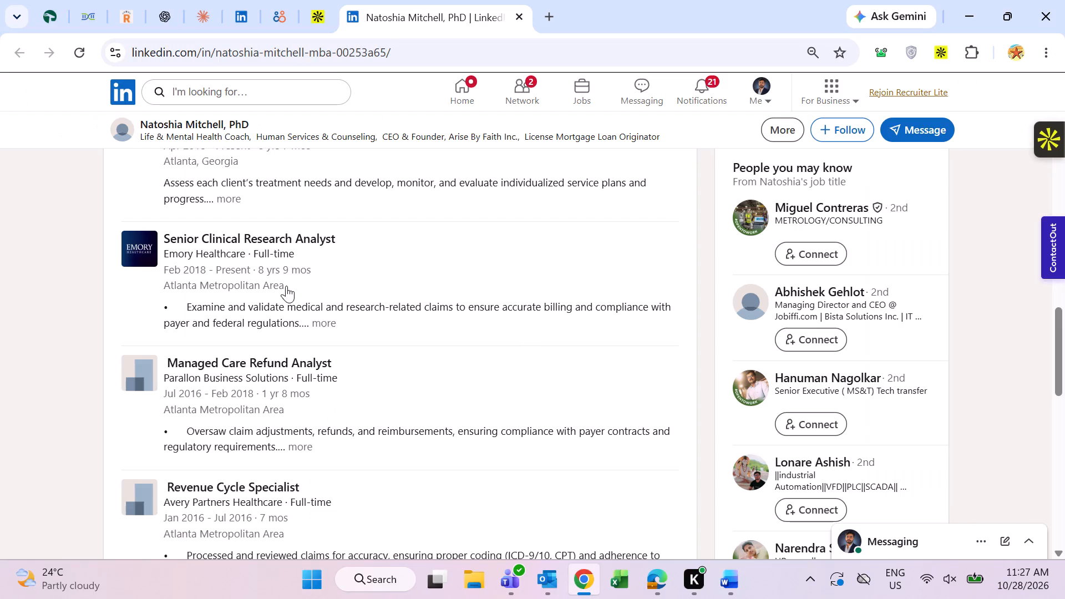
key("alt+Tab")
key("alt+Tab")
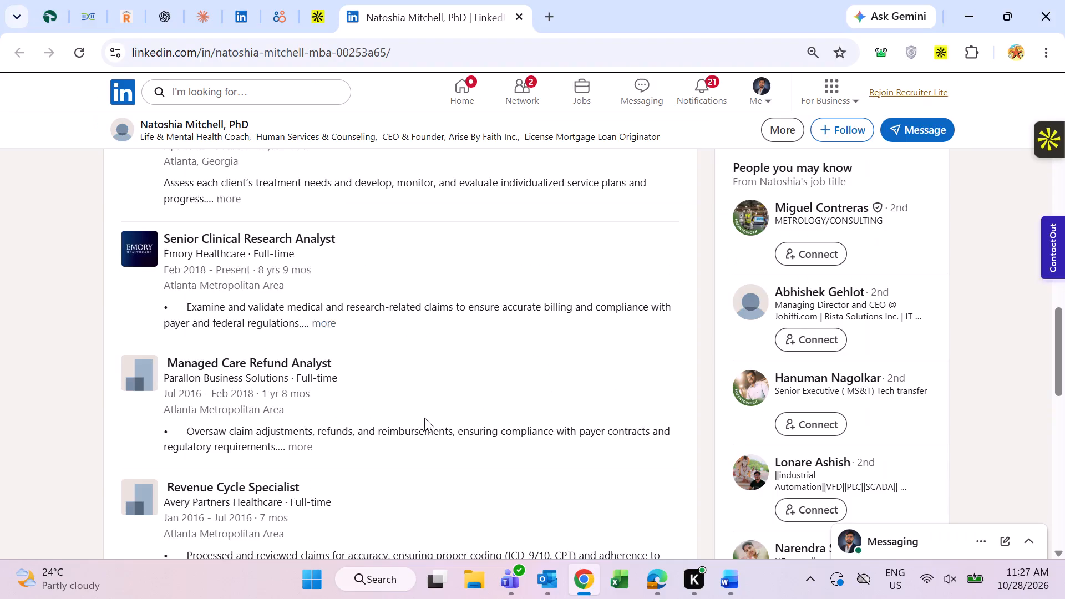
key("alt+Tab")
key("alt+Tab")
key("alt+Tab")
Examine the rest of the resume: Selected Achievements, the Patient Financial Services role at Emory Healthcare, Technology and Education.
scroll(511, 428, "down", 15)
scroll(508, 404, "down", 10)
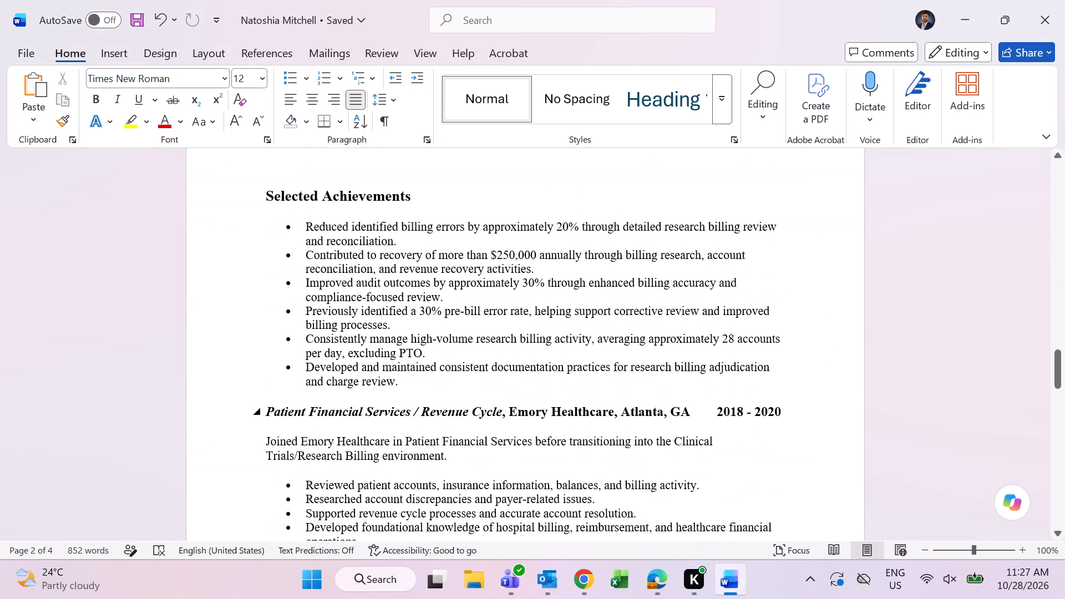
left_click(551, 453)
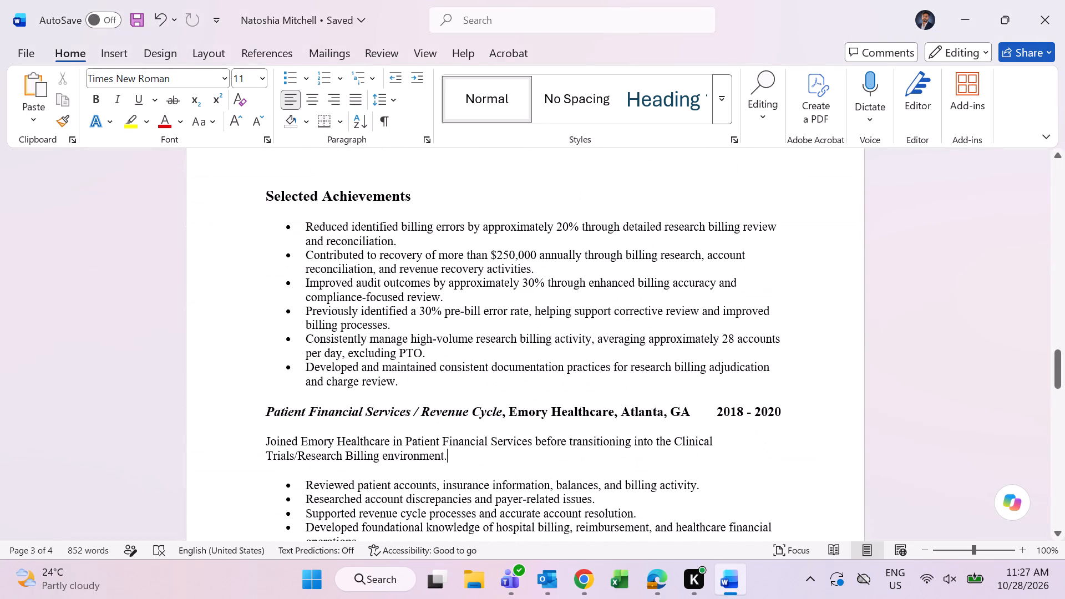
scroll(551, 453, "down", 5)
scroll(533, 390, "down", 9)
scroll(532, 367, "up", 5)
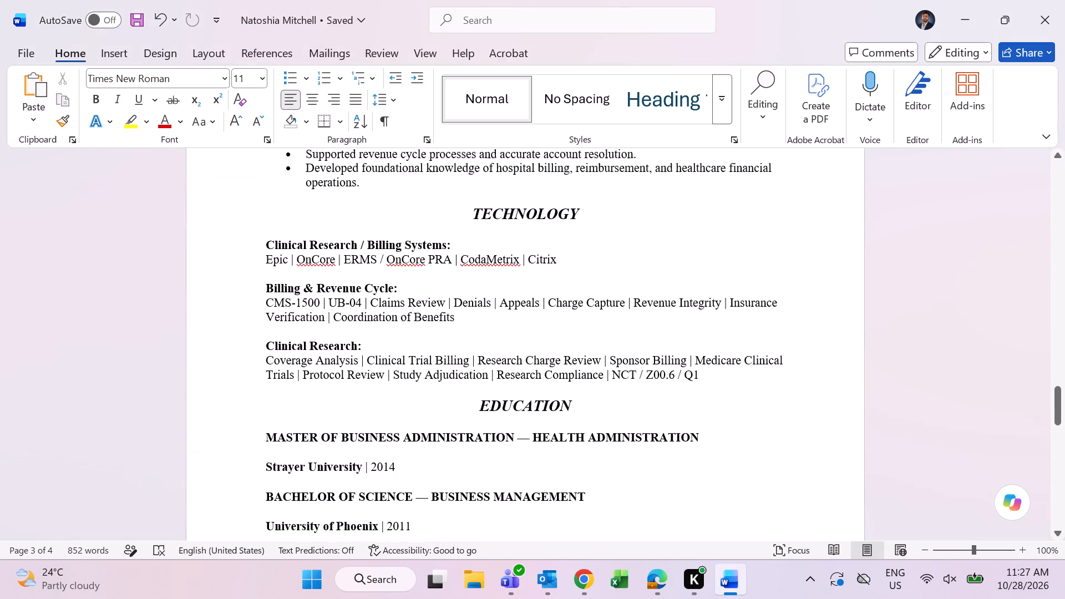
left_click(506, 319)
scroll(506, 320, "down", 2)
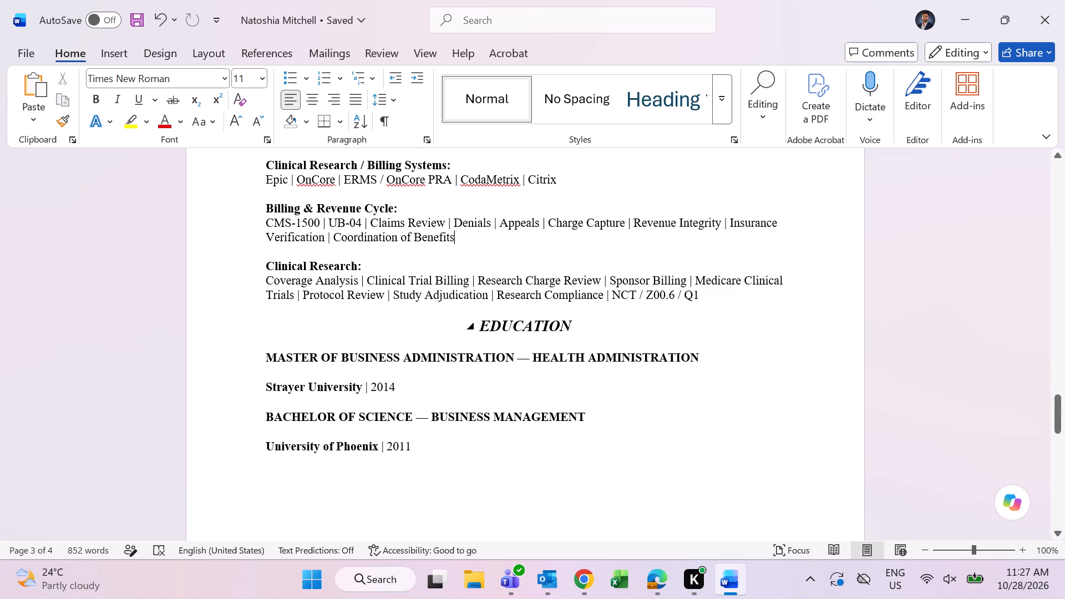
Examine the end of the resume: the Clinical Research skills, Education entries and Professional Strengths list.
left_click(699, 298)
left_click(608, 327)
left_click(465, 267)
scroll(532, 470, "down", 3)
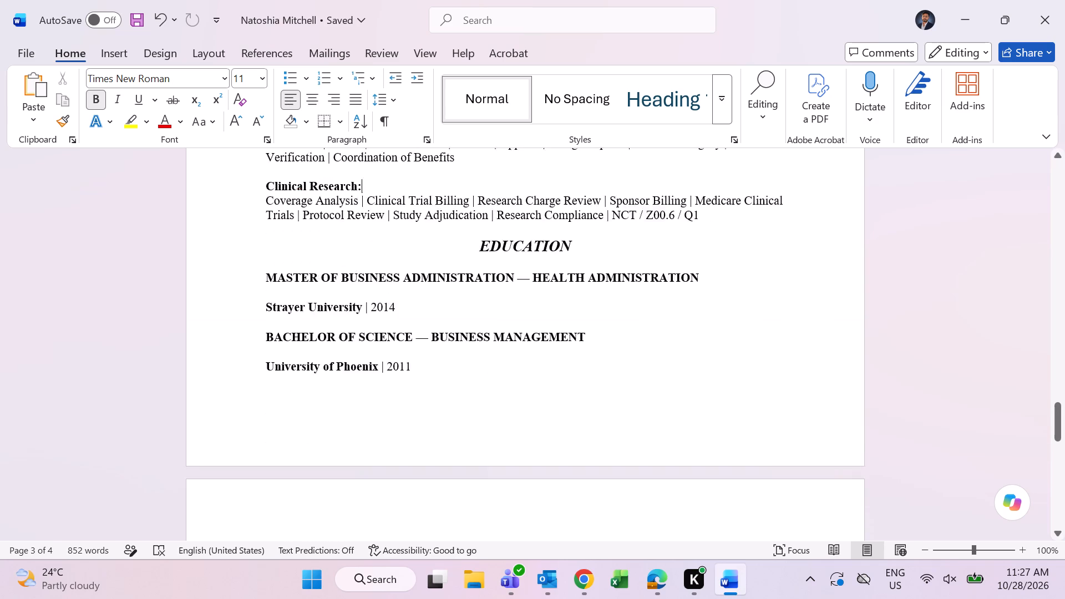
scroll(532, 470, "down", 4)
scroll(534, 469, "up", 5)
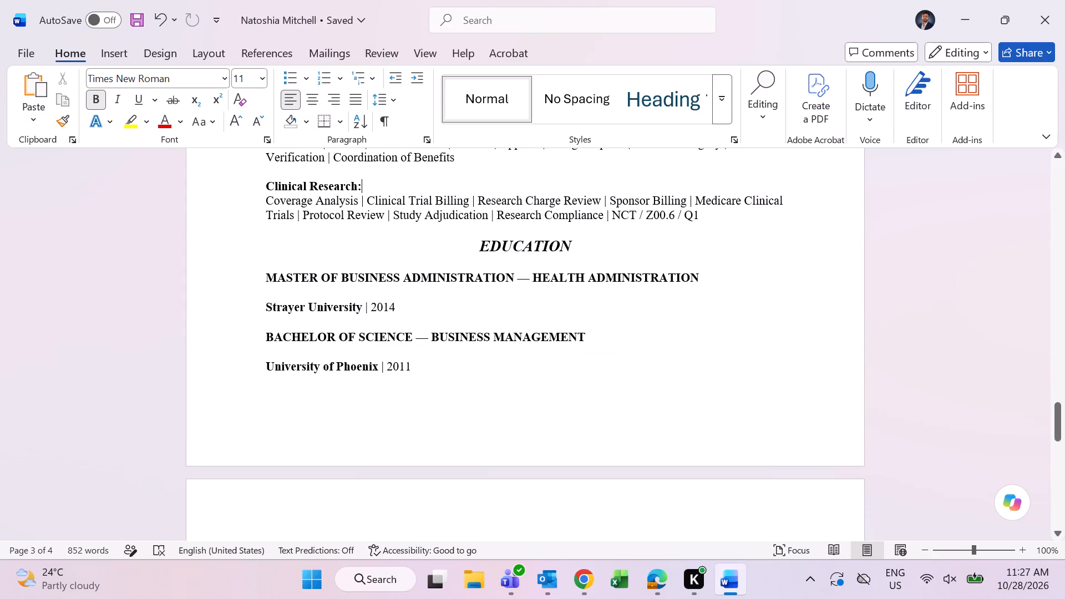
left_click(444, 303)
left_click(458, 363)
scroll(564, 378, "down", 7)
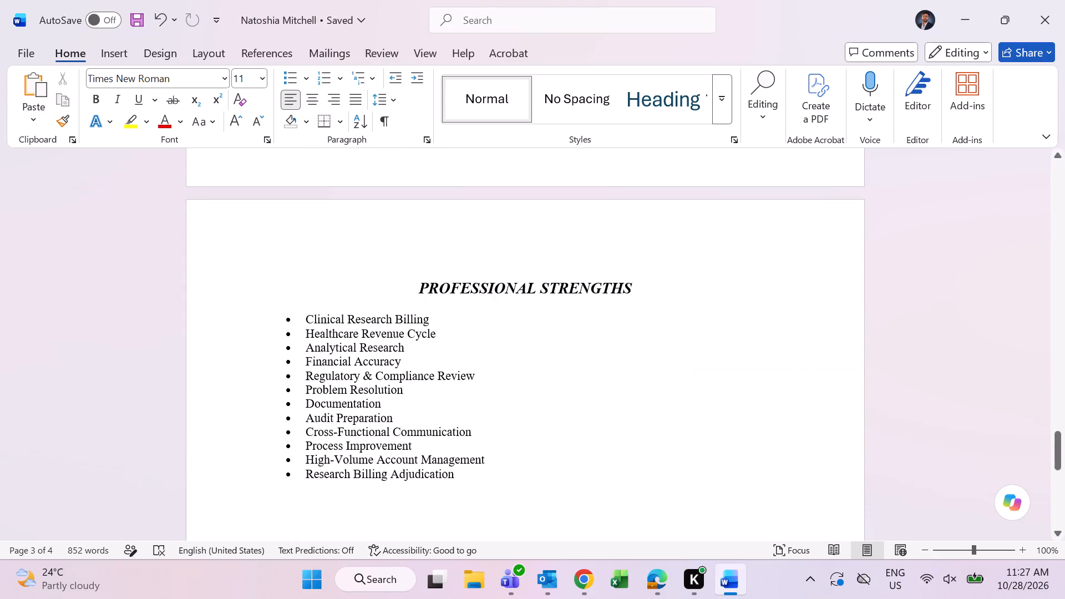
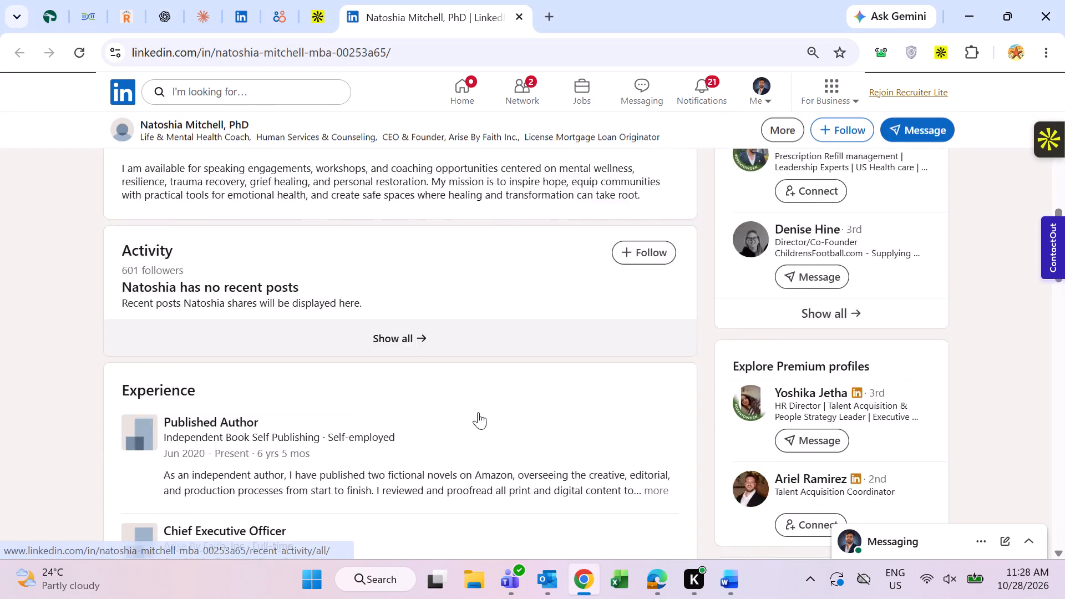
Return to the candidate's LinkedIn profile and examine its remaining sections: Education, Skills, Organizations and Interests.
scroll(478, 412, "down", 9)
scroll(514, 336, "down", 15)
scroll(514, 336, "up", 7)
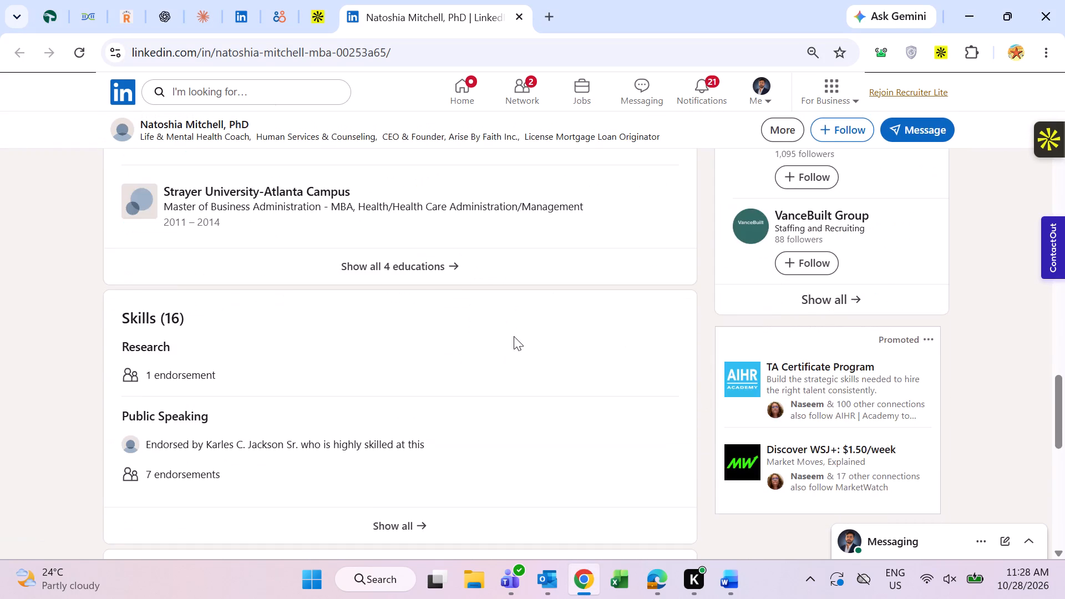
scroll(514, 336, "up", 2)
scroll(514, 336, "down", 7)
scroll(514, 336, "up", 8)
scroll(514, 336, "down", 5)
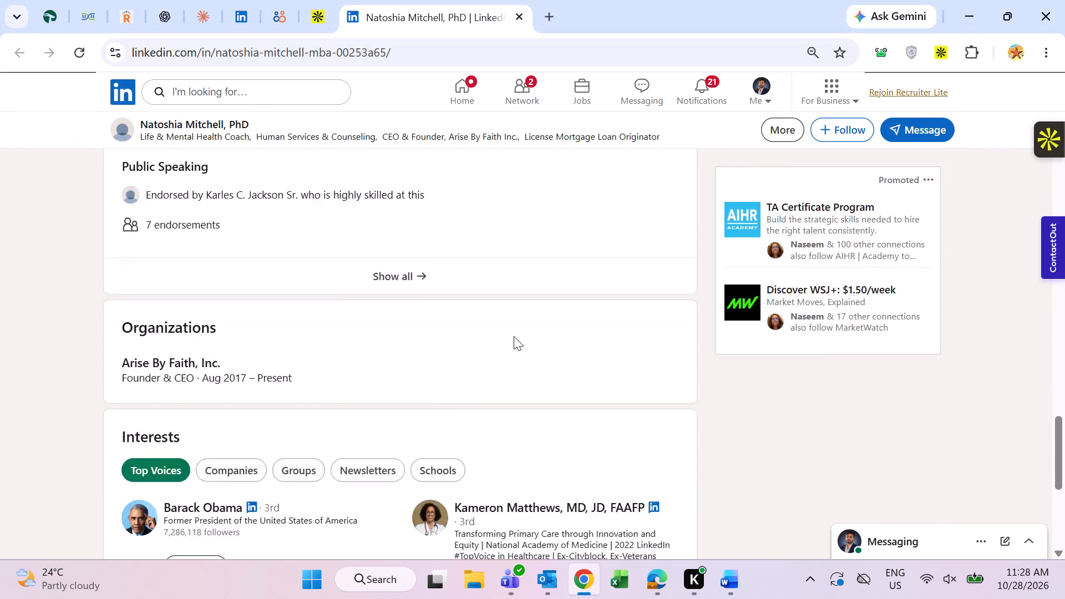
scroll(514, 336, "down", 3)
scroll(514, 336, "up", 4)
scroll(514, 336, "down", 1)
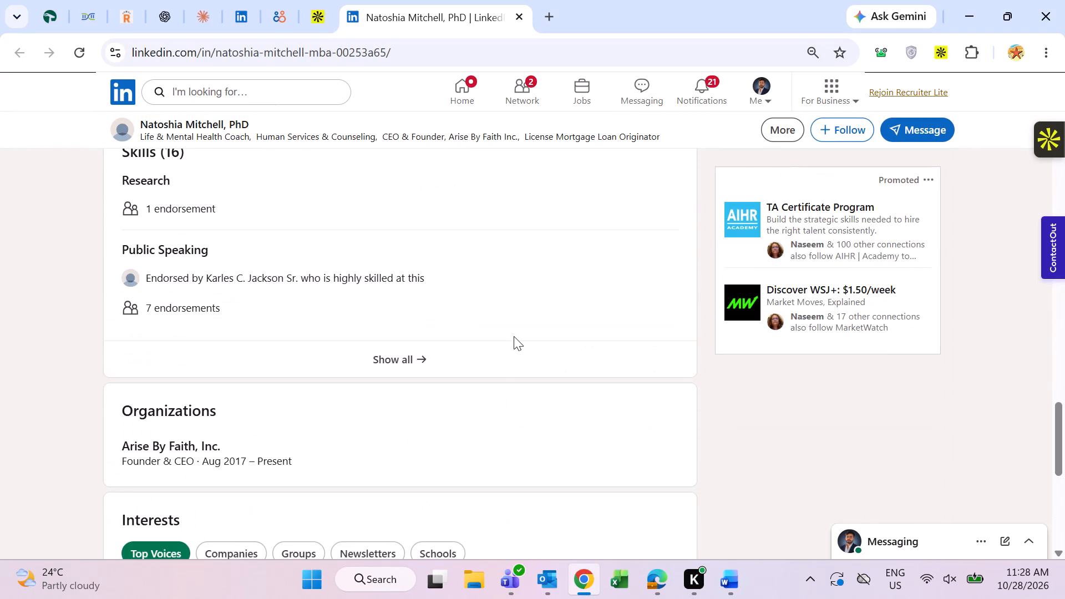
scroll(514, 336, "up", 1)
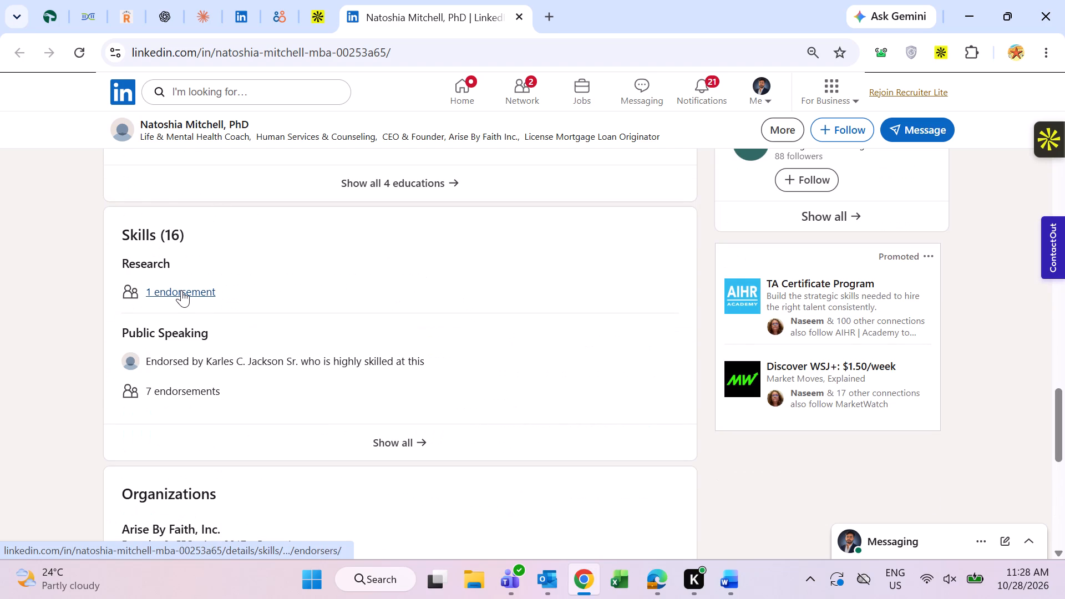
Examine the Experience, Education, Skills and Organizations sections of the candidate's LinkedIn profile.
scroll(357, 354, "down", 3)
scroll(470, 314, "up", 2)
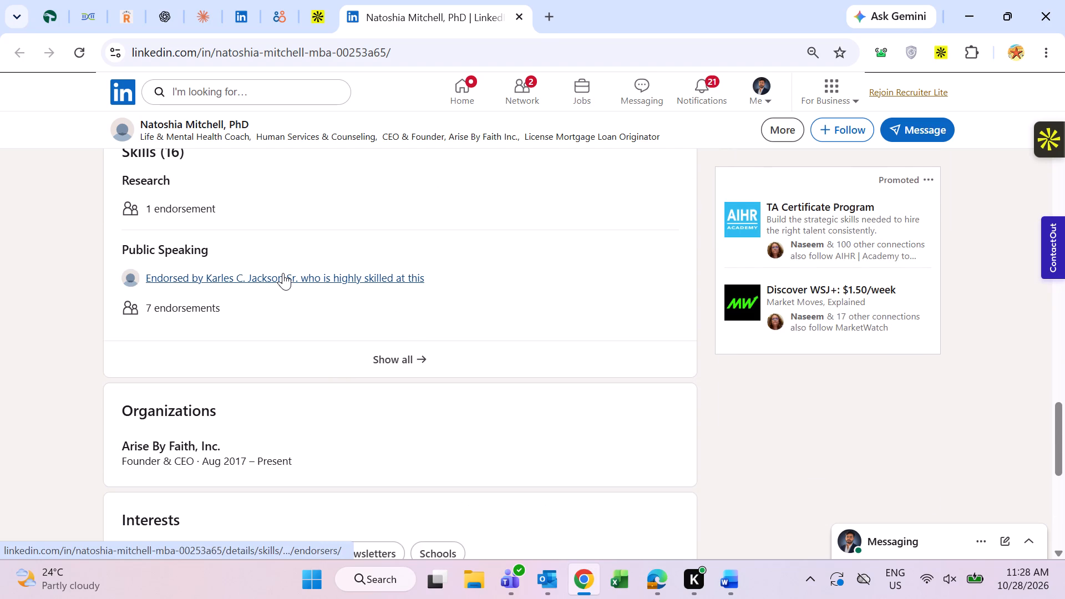
scroll(370, 332, "down", 5)
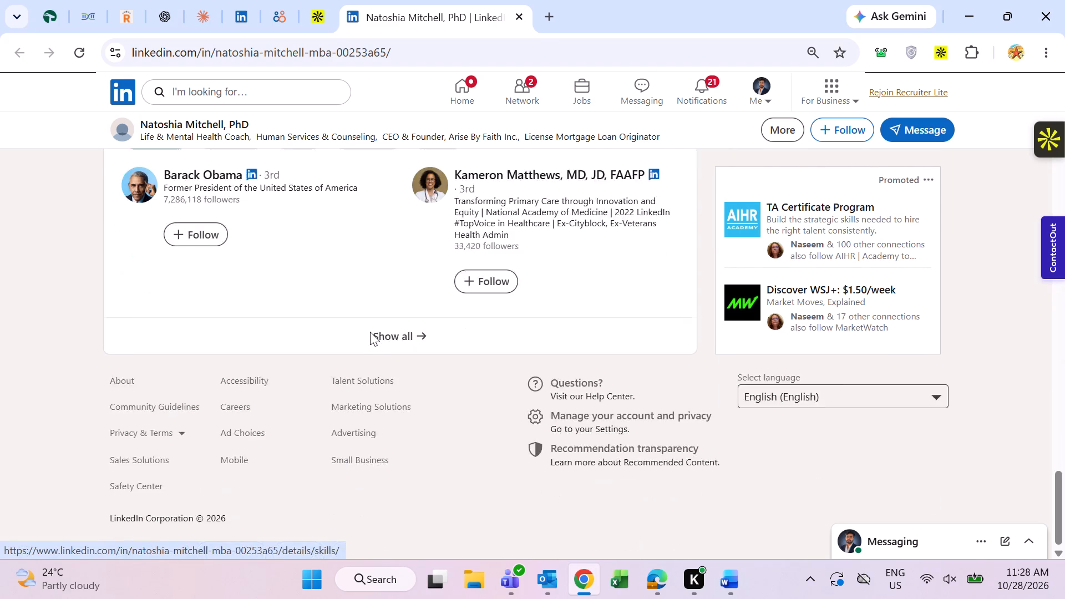
scroll(370, 332, "up", 14)
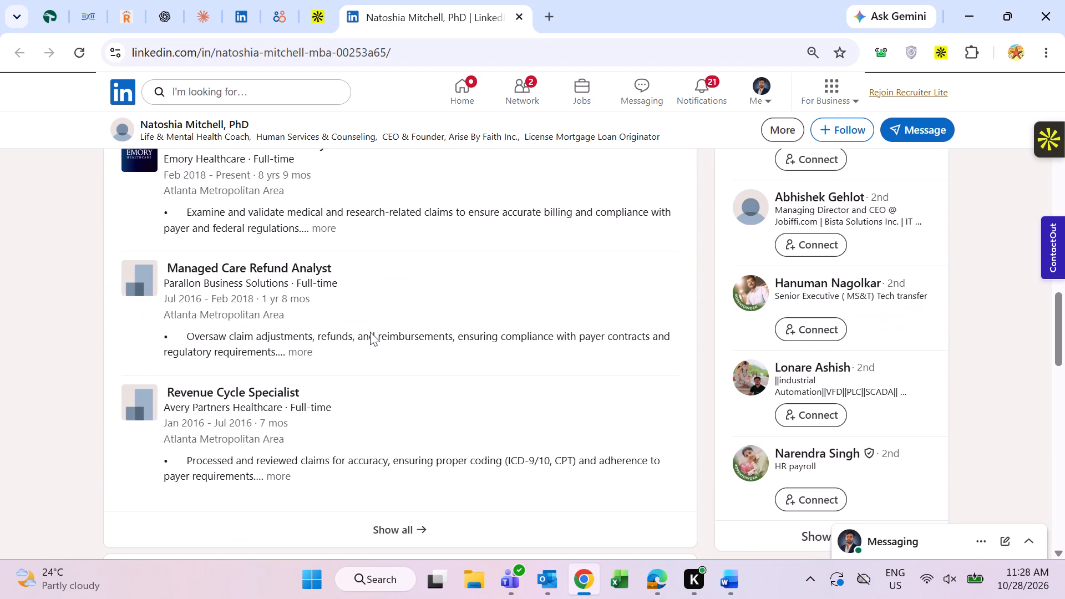
scroll(370, 332, "down", 6)
scroll(370, 332, "up", 2)
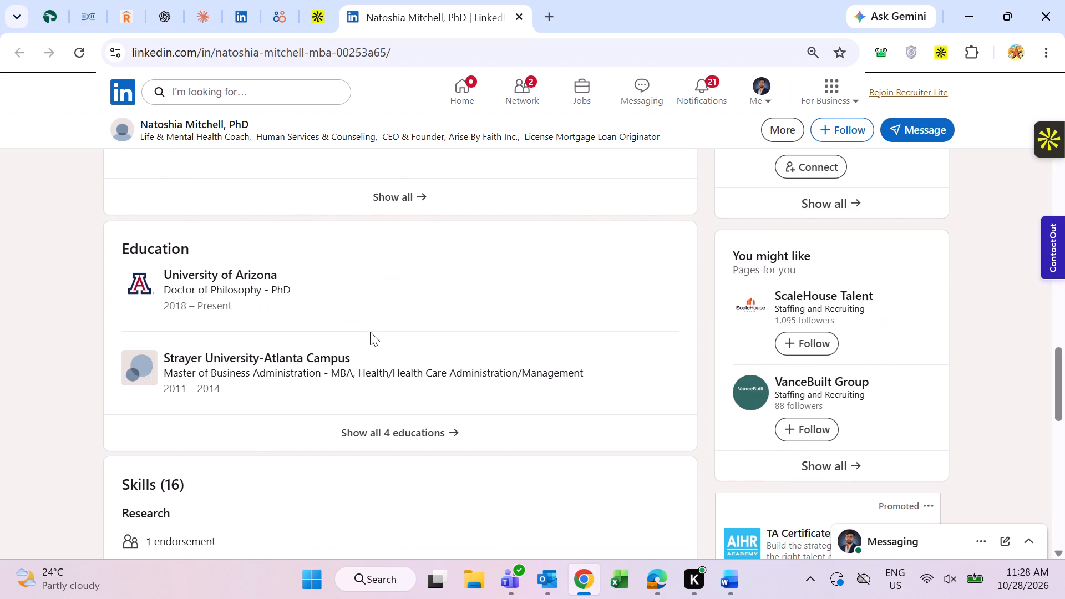
scroll(323, 381, "down", 3)
scroll(275, 347, "down", 2)
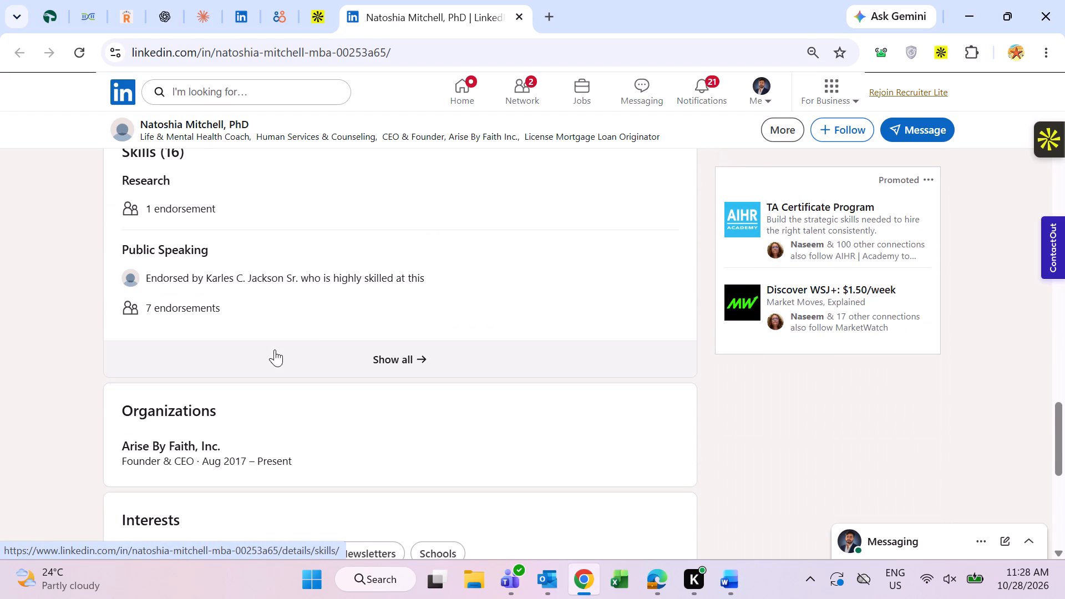
Open the candidate's full Skills list and examine who endorsed the Public Speaking skill.
left_click(394, 349)
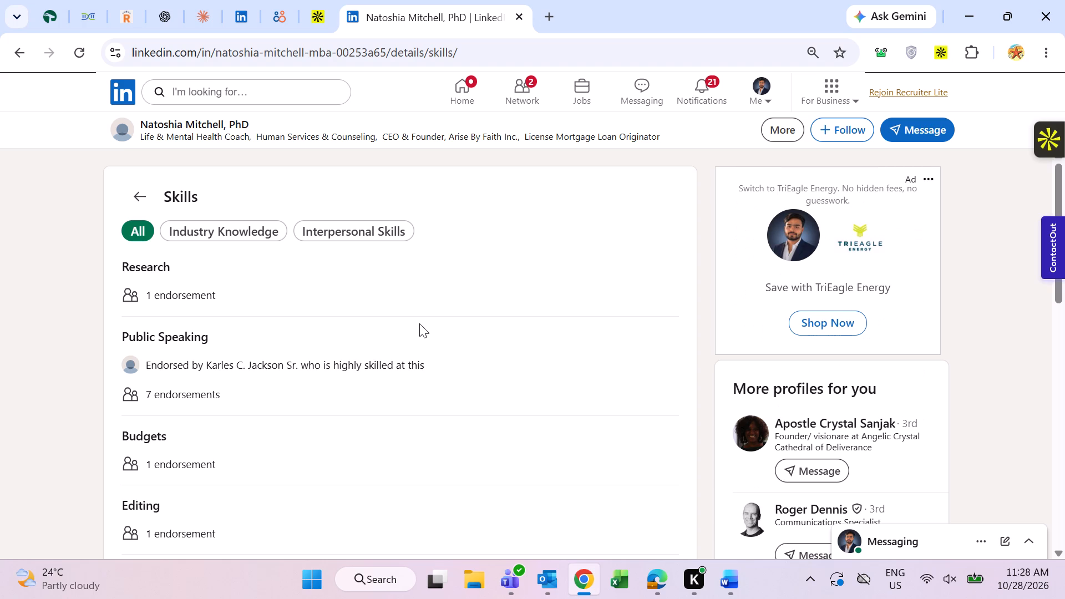
left_click(332, 369)
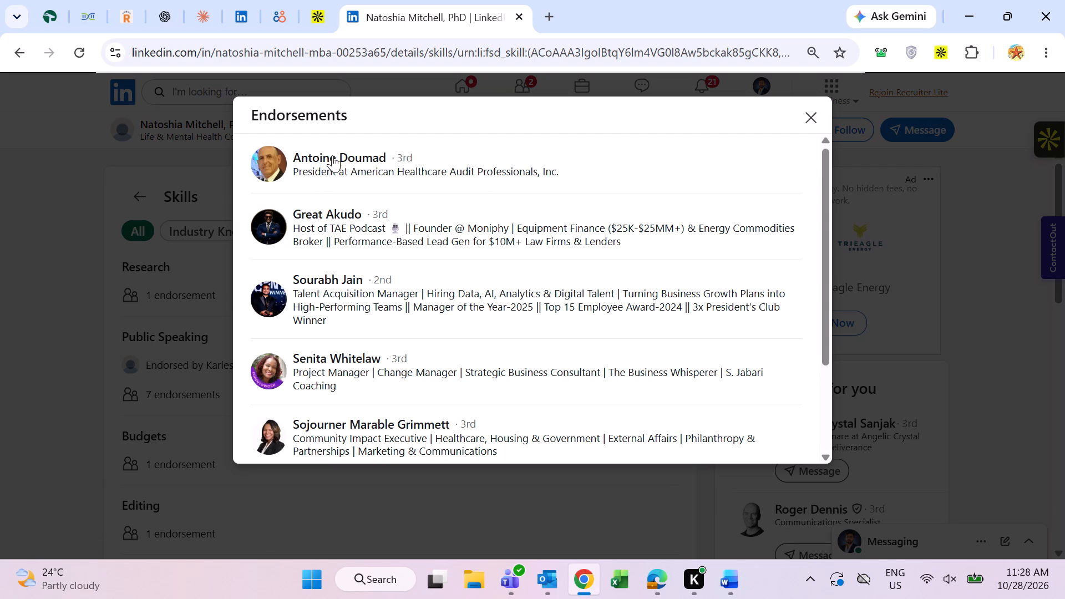
scroll(365, 243, "down", 7)
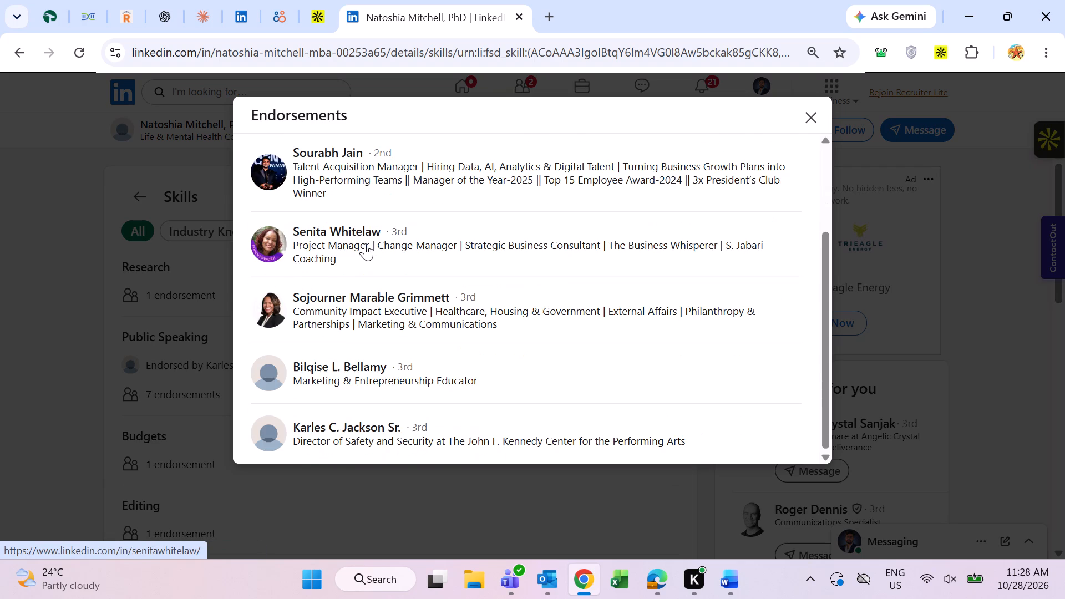
scroll(365, 243, "up", 4)
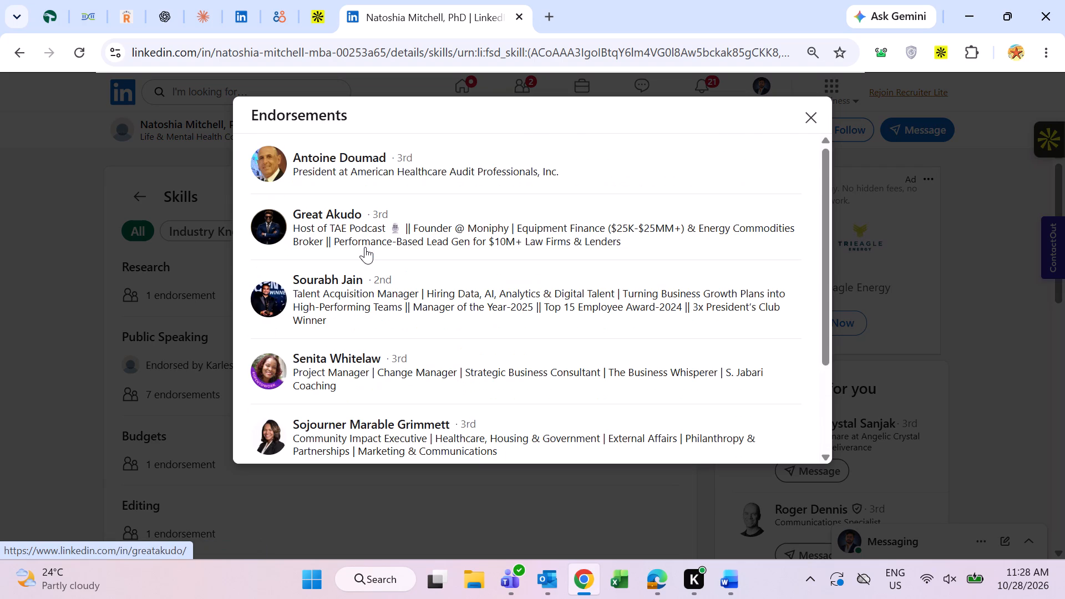
scroll(359, 230, "down", 4)
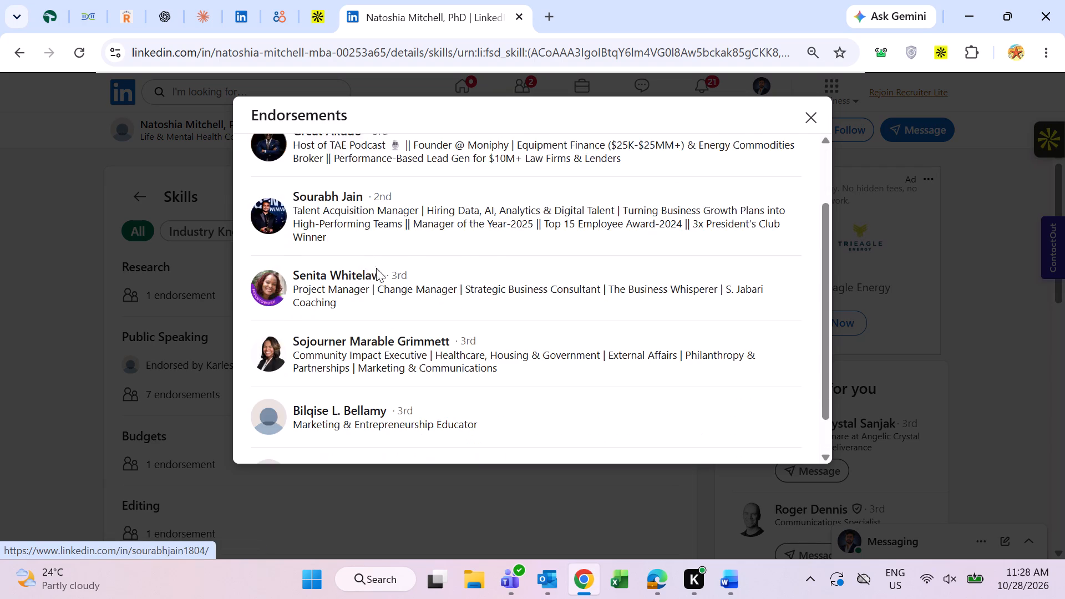
scroll(452, 353, "up", 5)
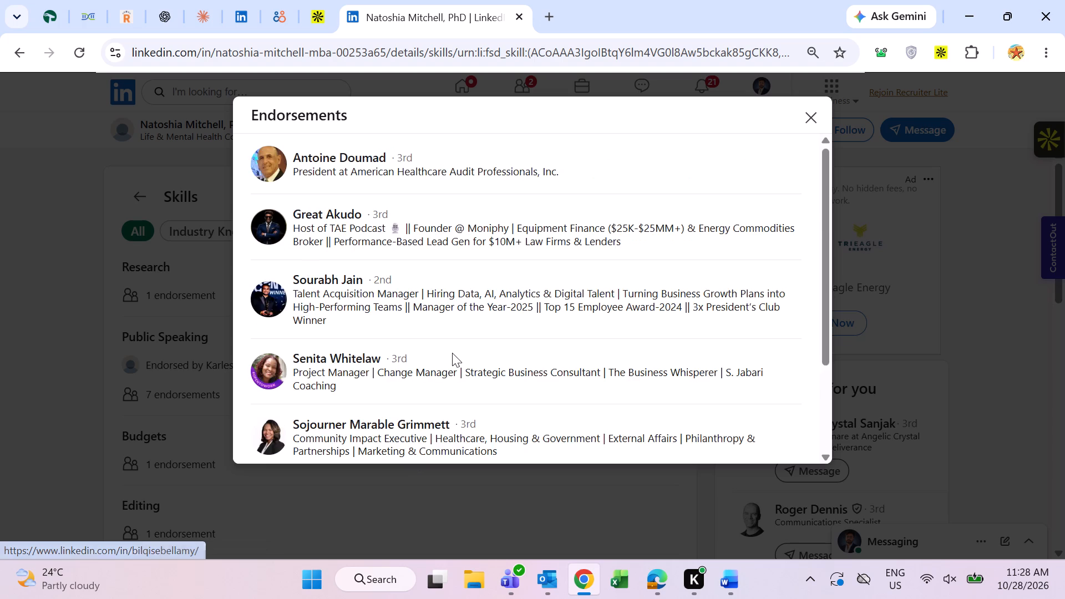
scroll(452, 353, "down", 6)
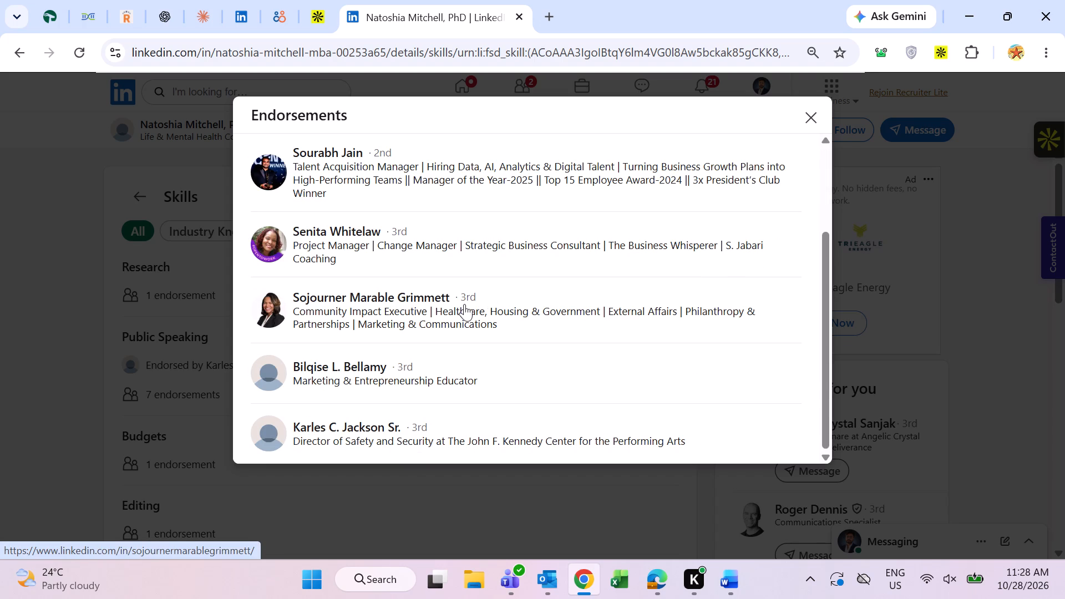
scroll(451, 333, "up", 5)
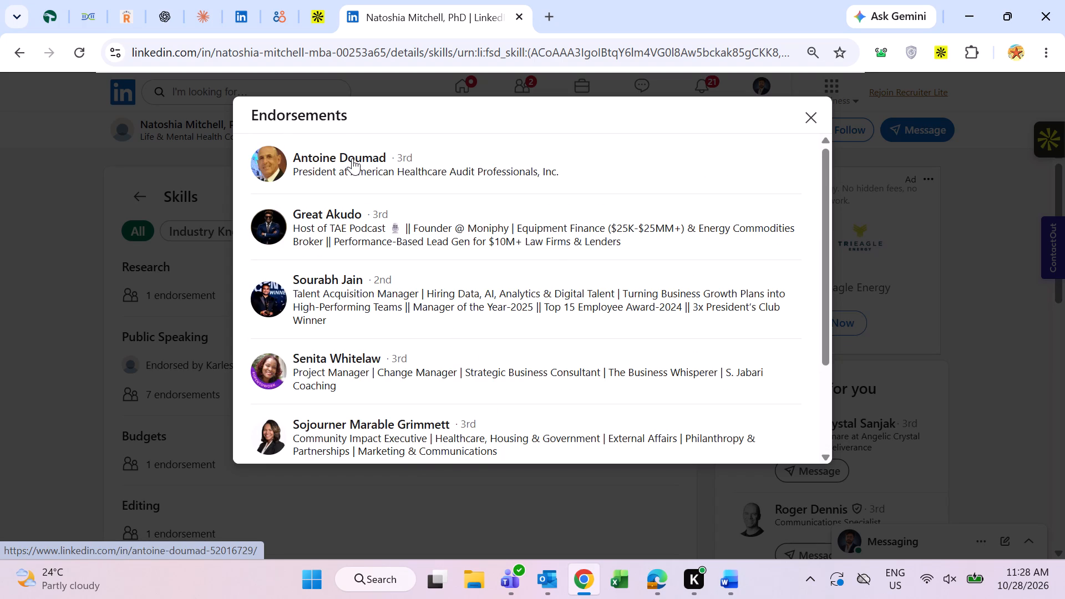
Open three endorsers' profiles in new tabs: the American Healthcare Audit Professionals president, the S. Jabari Coaching project manager and the community impact executive.
right_click(352, 158)
left_click(384, 182)
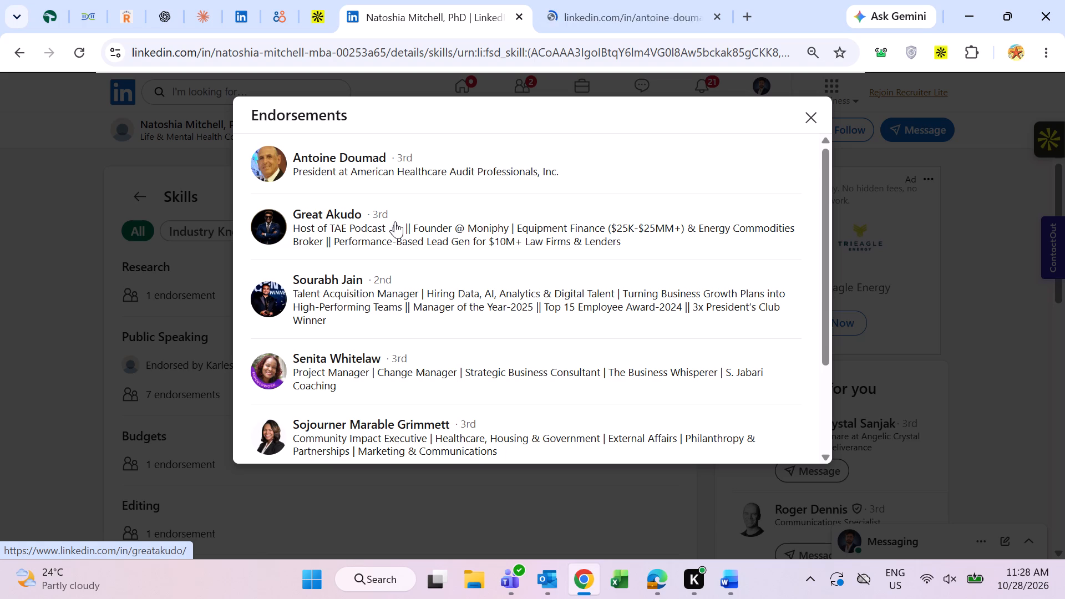
scroll(370, 270, "down", 2)
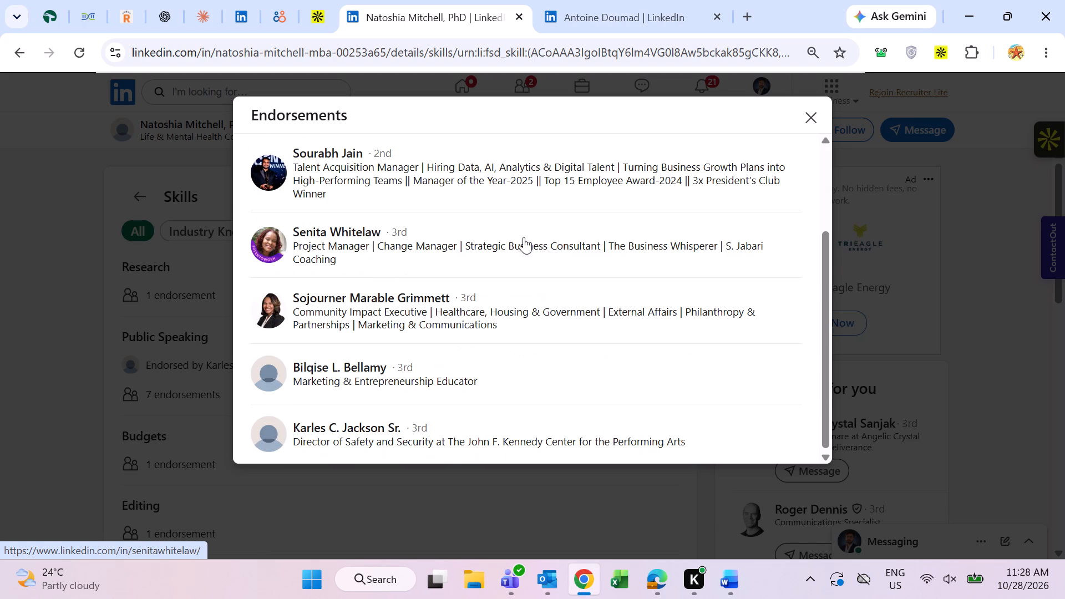
right_click(353, 231)
left_click(416, 256)
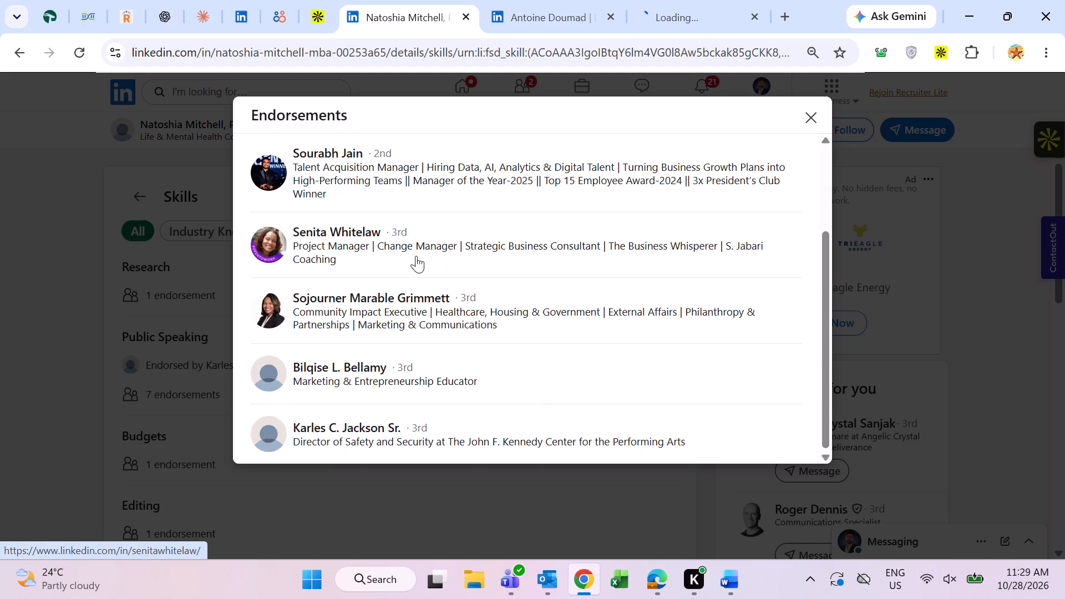
scroll(424, 293, "down", 1)
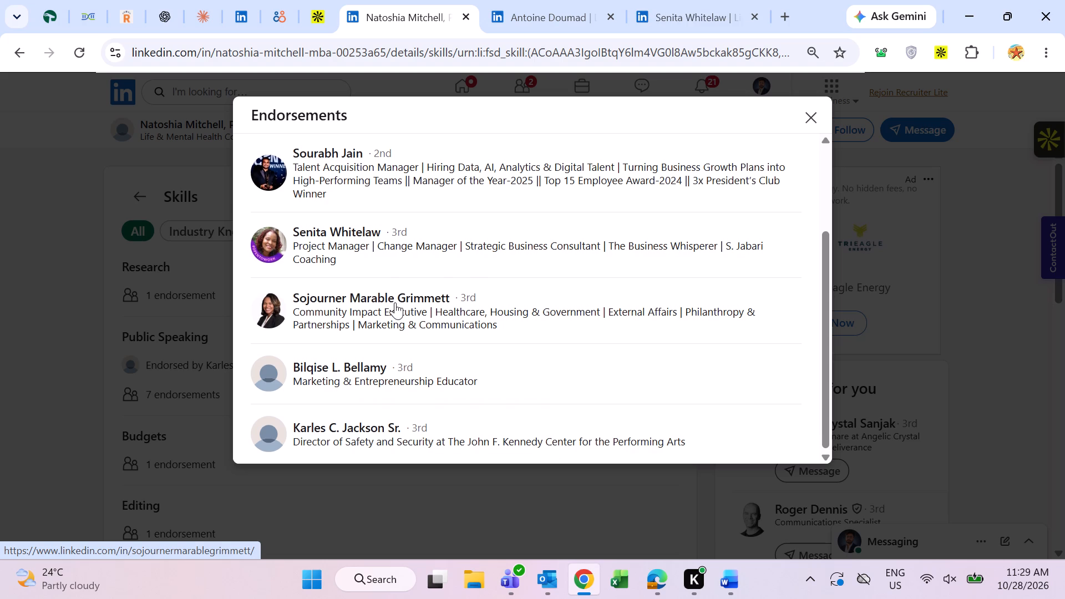
right_click(395, 297)
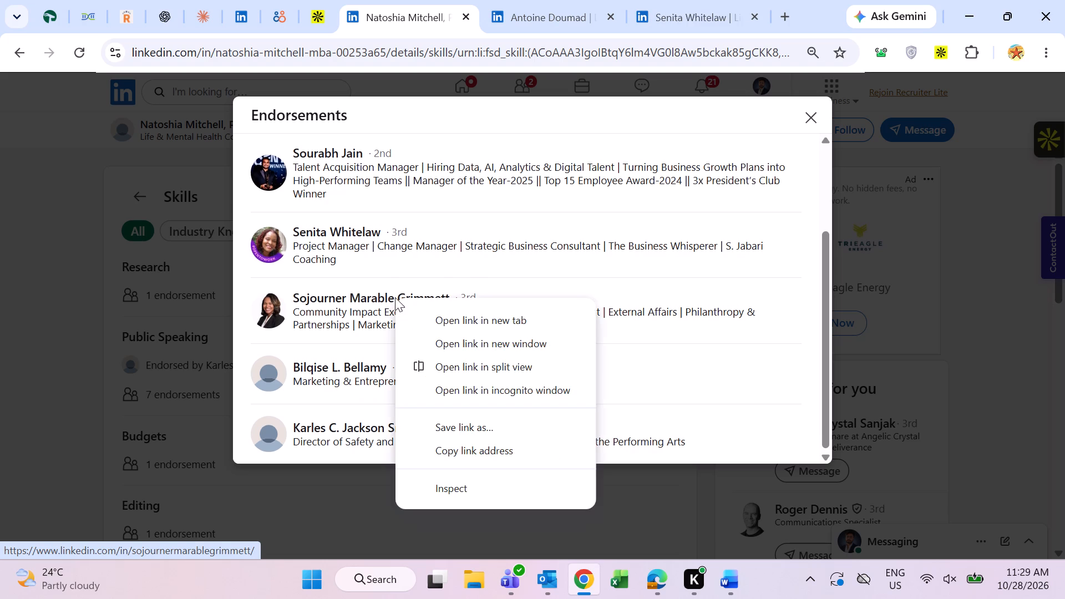
left_click(424, 313)
scroll(478, 368, "down", 5)
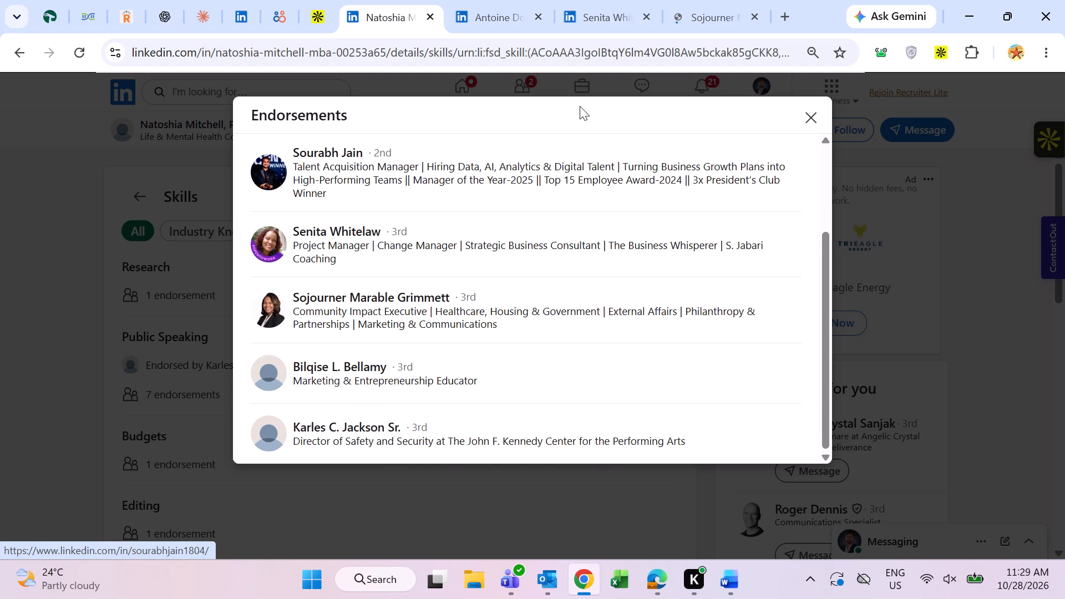
Review the About, Services, Activity and Experience sections of the American Healthcare Audit Professionals president's profile, and close its tab.
left_click(520, 0)
scroll(476, 353, "down", 5)
scroll(427, 267, "down", 4)
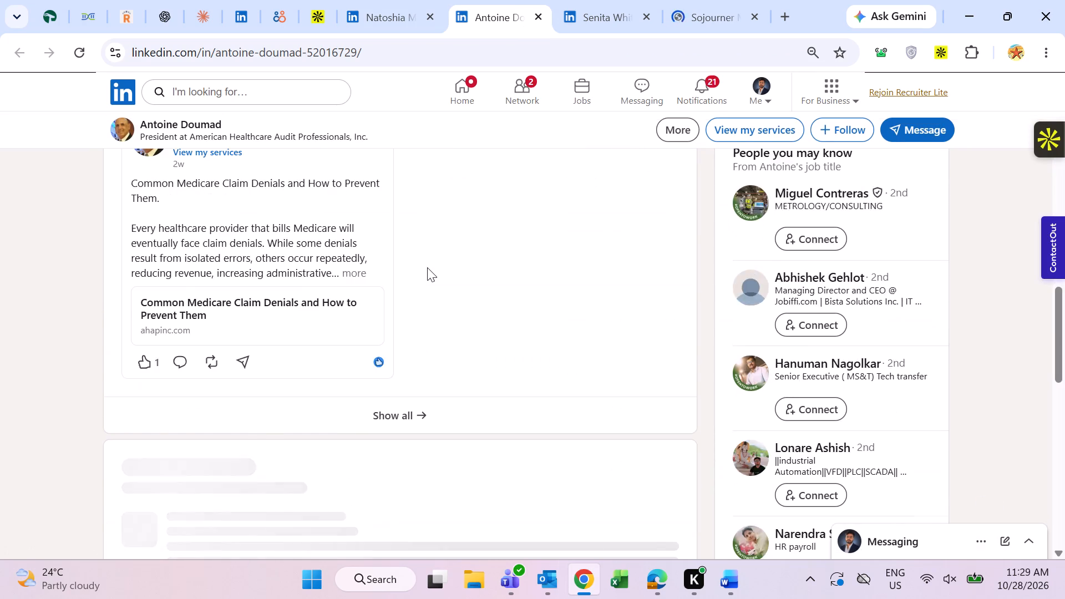
scroll(427, 267, "up", 2)
scroll(427, 267, "down", 6)
scroll(480, 349, "up", 2)
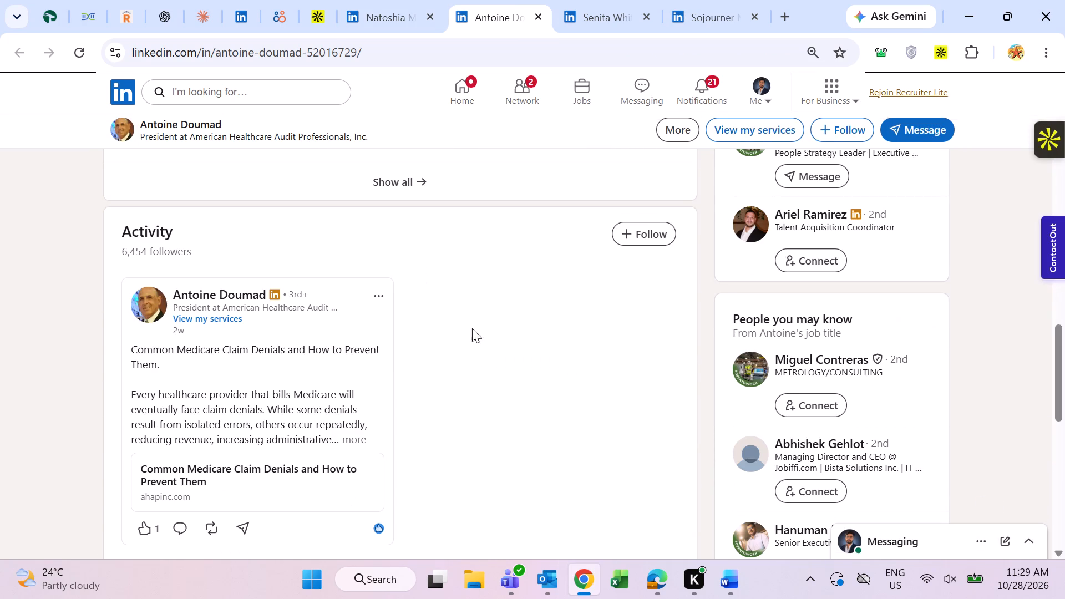
scroll(464, 273, "up", 12)
scroll(506, 400, "up", 10)
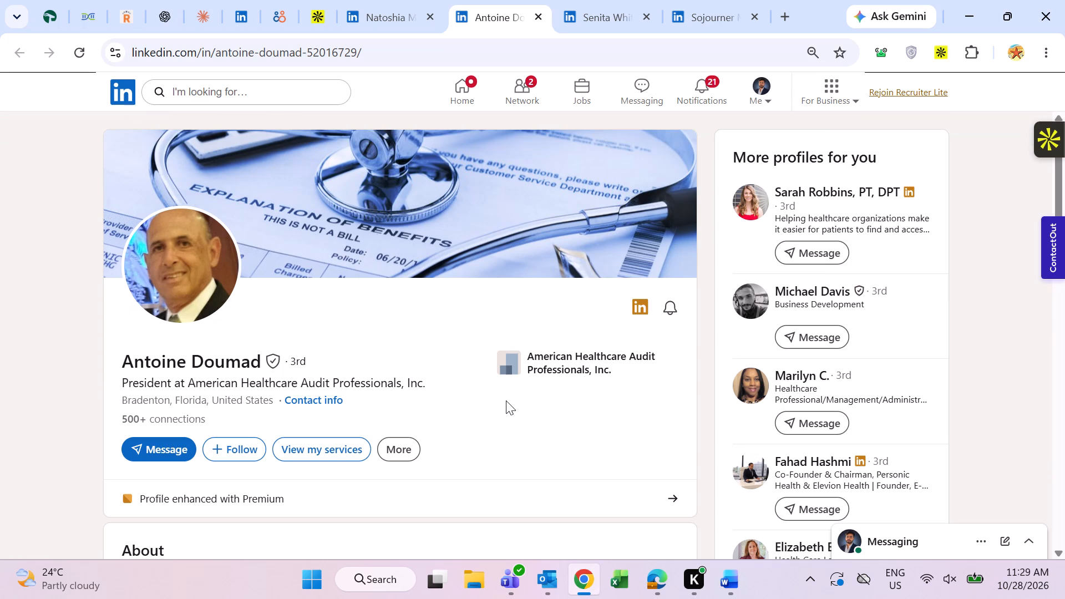
scroll(500, 380, "up", 4)
scroll(468, 349, "up", 1)
scroll(468, 310, "down", 5)
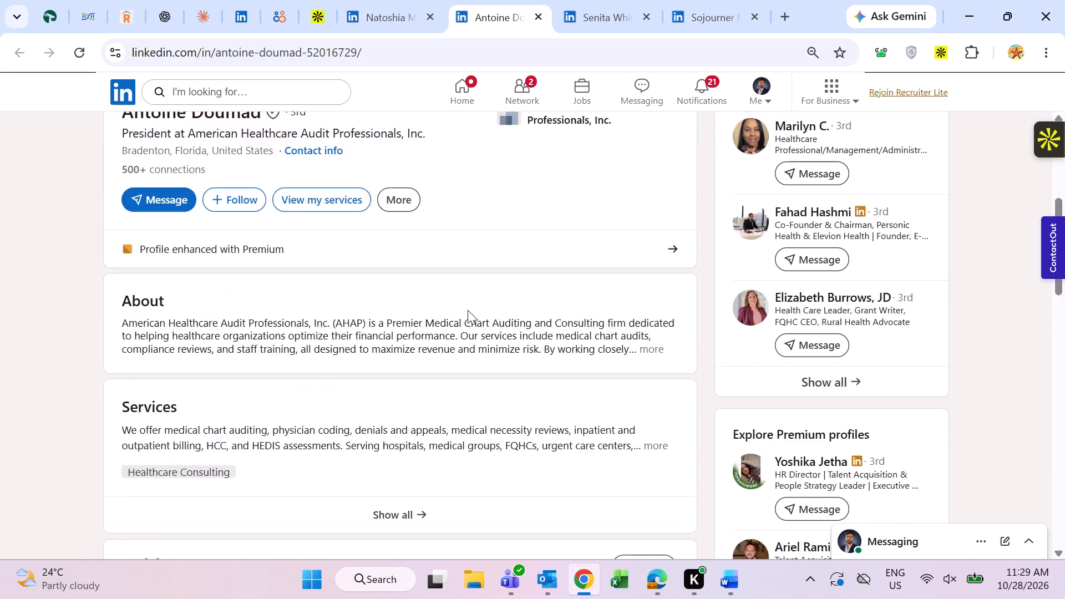
scroll(474, 273, "down", 8)
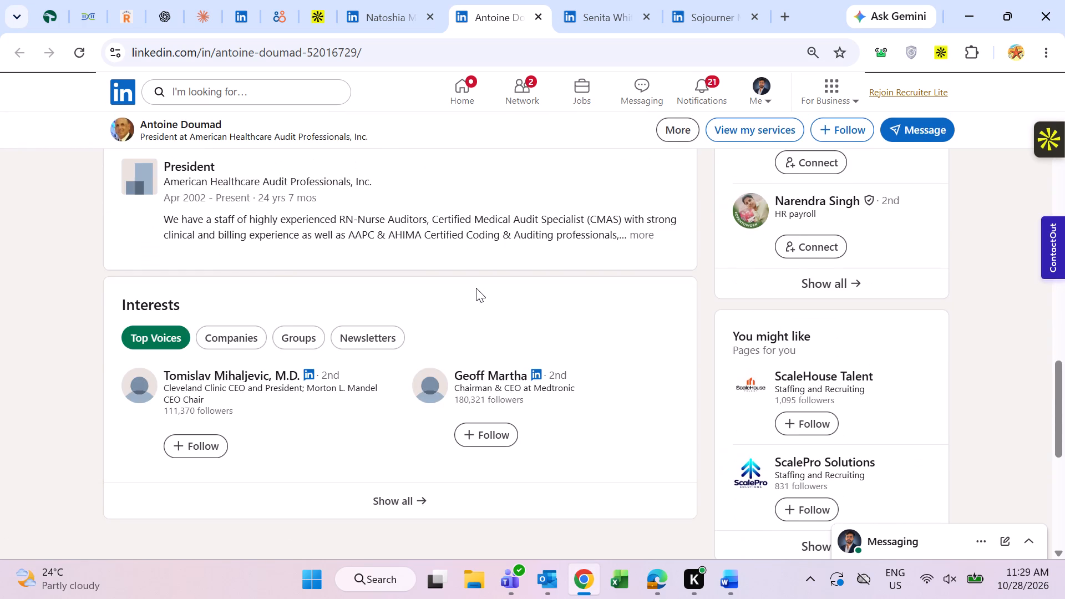
scroll(476, 288, "up", 2)
scroll(476, 288, "down", 6)
scroll(476, 291, "up", 8)
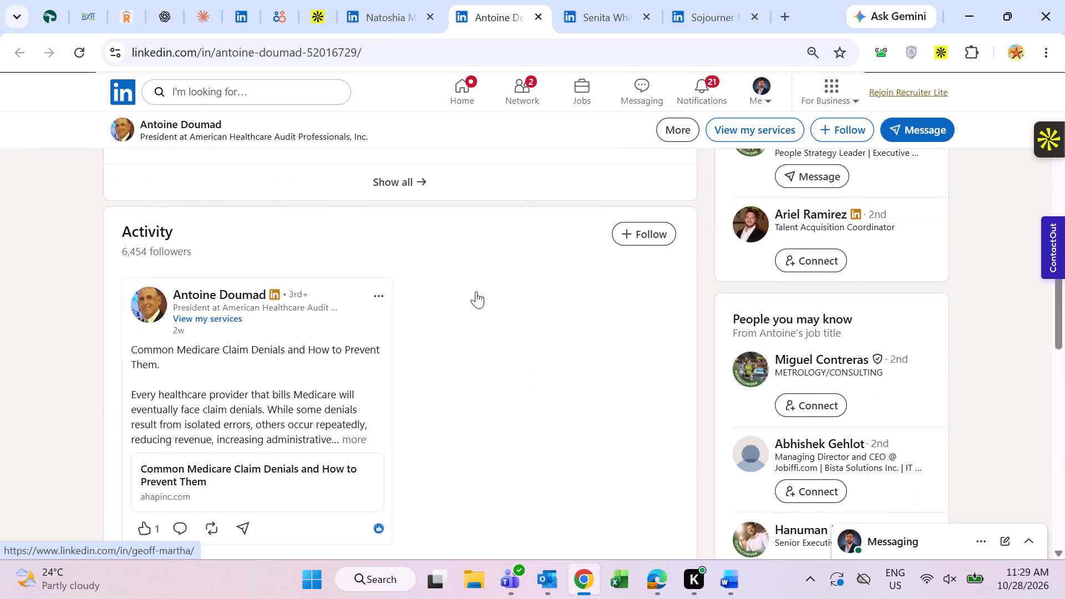
scroll(476, 291, "up", 11)
left_click(535, 19)
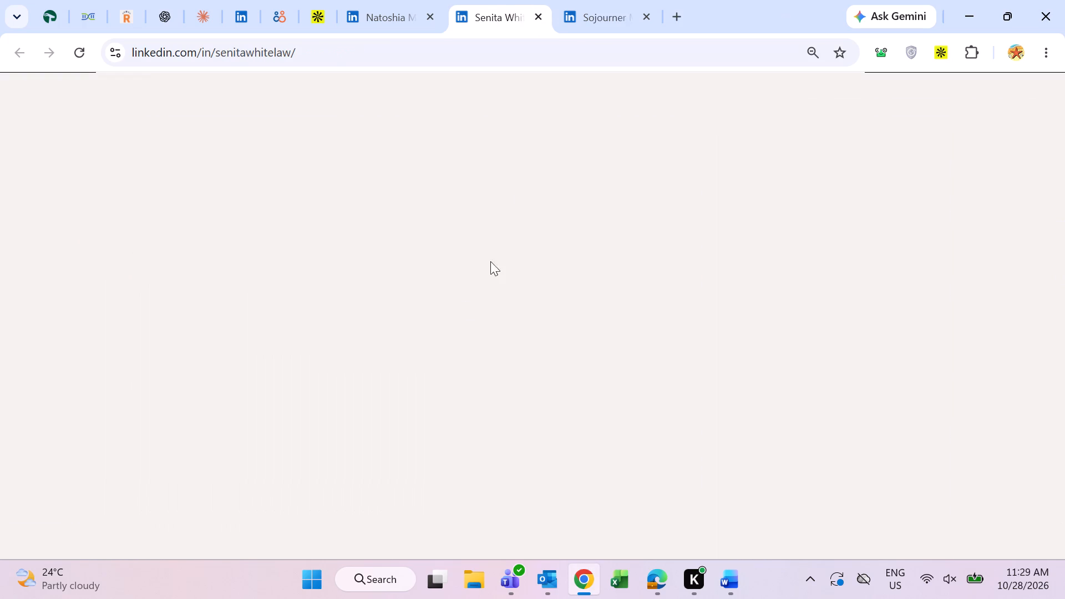
Check the S. Jabari Coaching project manager's headline and About section, and view the enlarged profile photo before closing it.
scroll(515, 326, "down", 3)
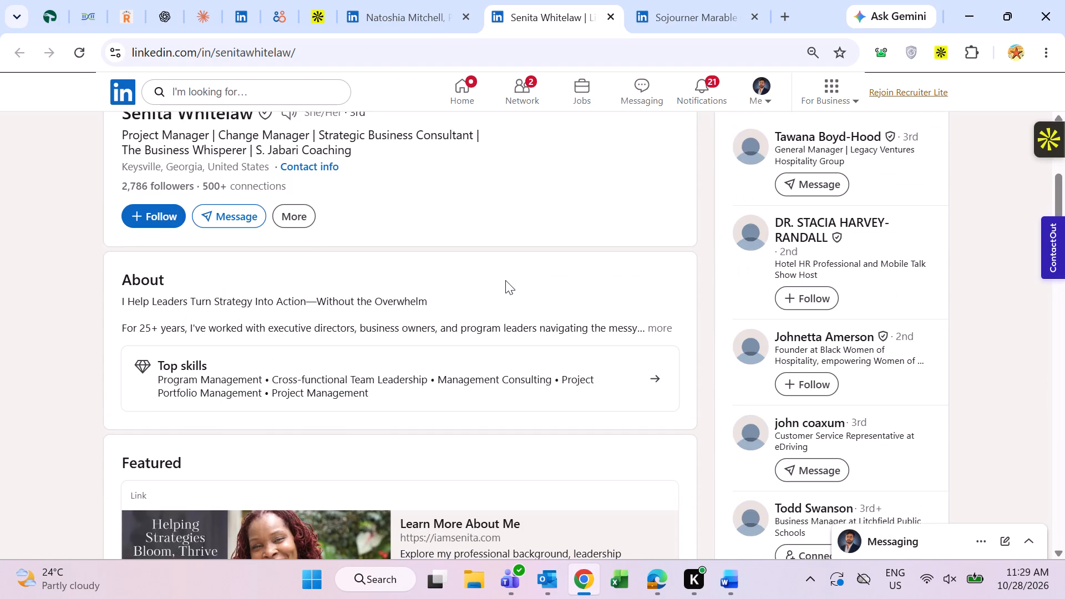
scroll(505, 280, "up", 3)
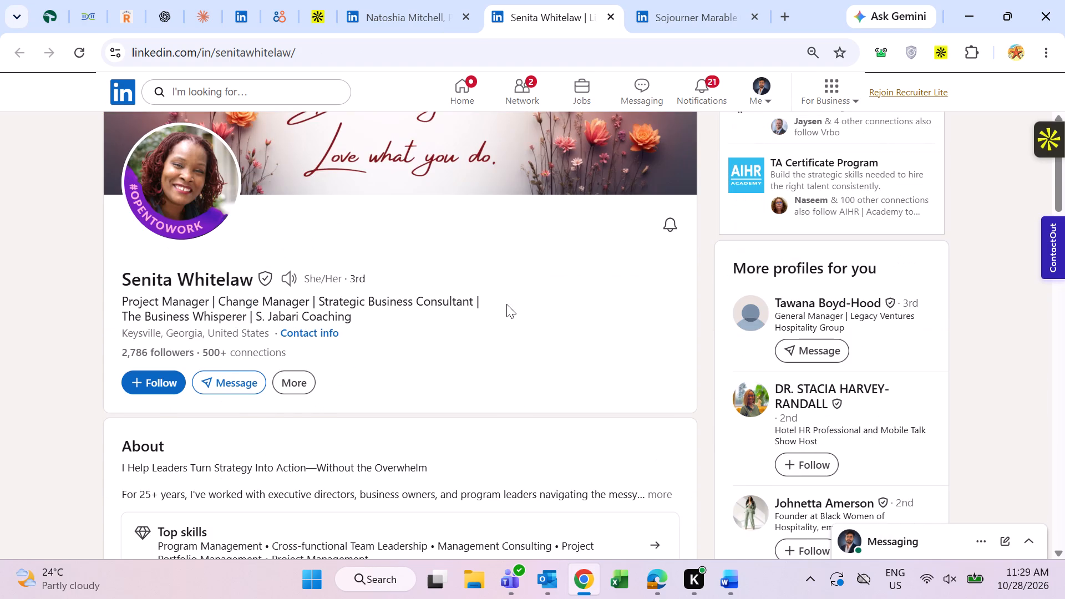
left_click(206, 258)
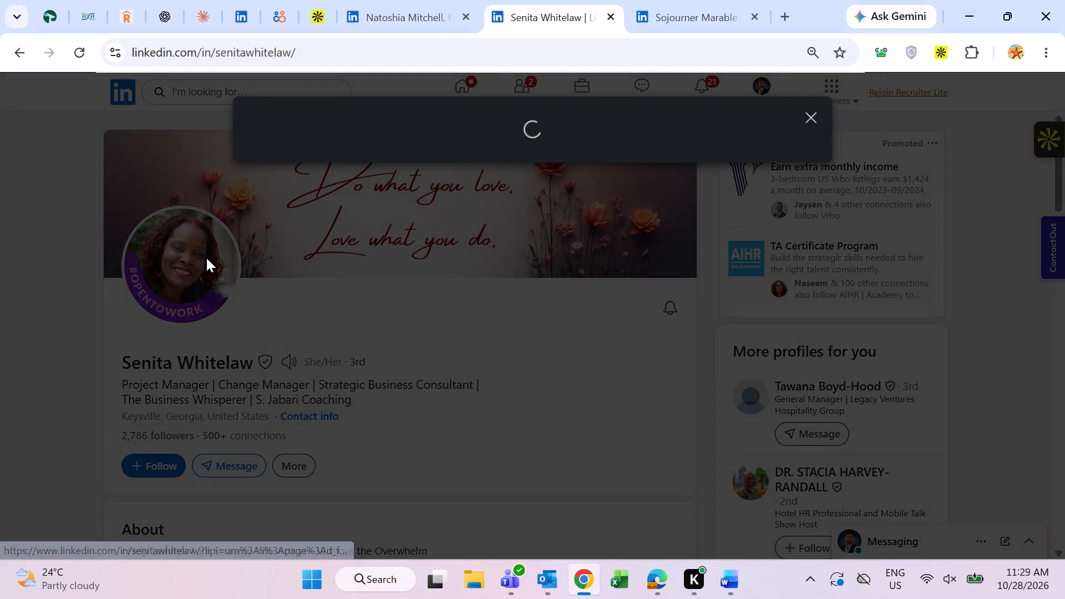
scroll(653, 225, "down", 5)
scroll(653, 225, "up", 1)
scroll(653, 225, "down", 2)
scroll(653, 225, "up", 6)
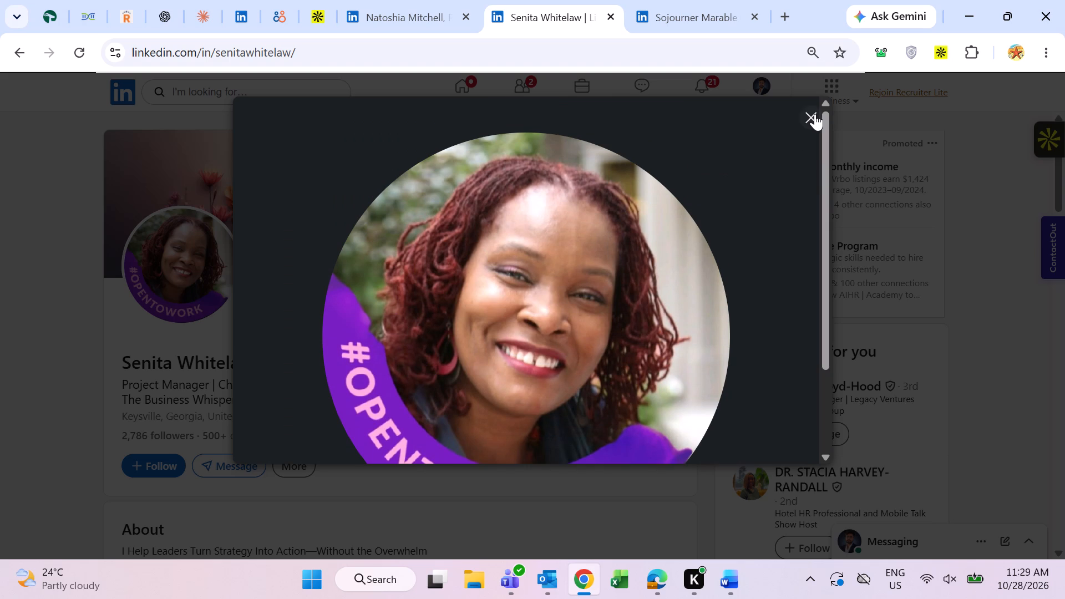
left_click(815, 114)
Review the S. Jabari Coaching project manager's Featured, Experience and Education sections plus the profile header, and close that profile's tab.
scroll(406, 338, "down", 1)
scroll(595, 318, "down", 5)
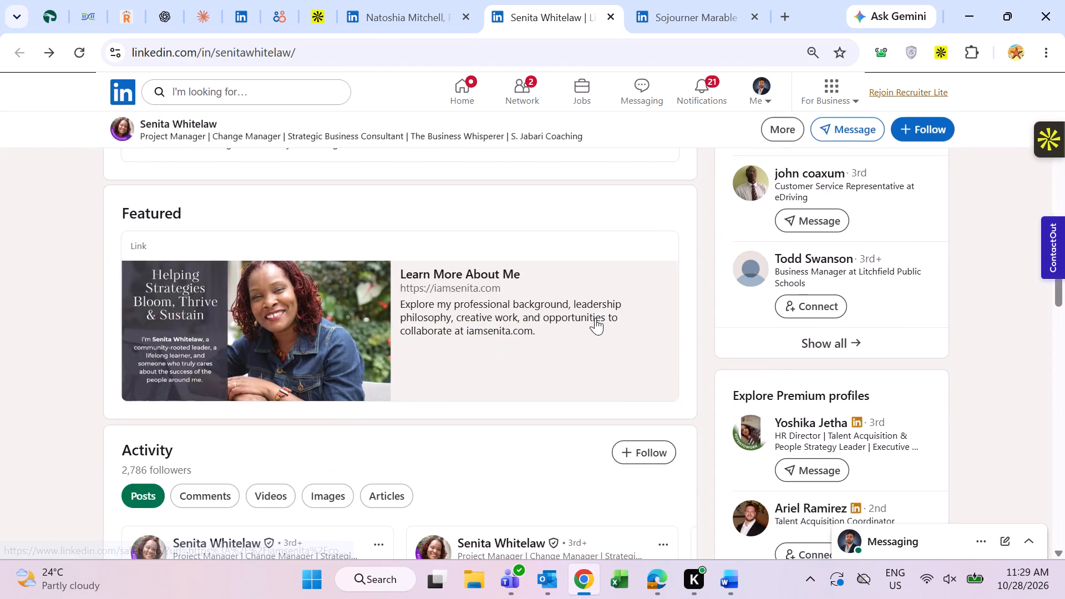
scroll(558, 295, "up", 3)
scroll(558, 295, "down", 13)
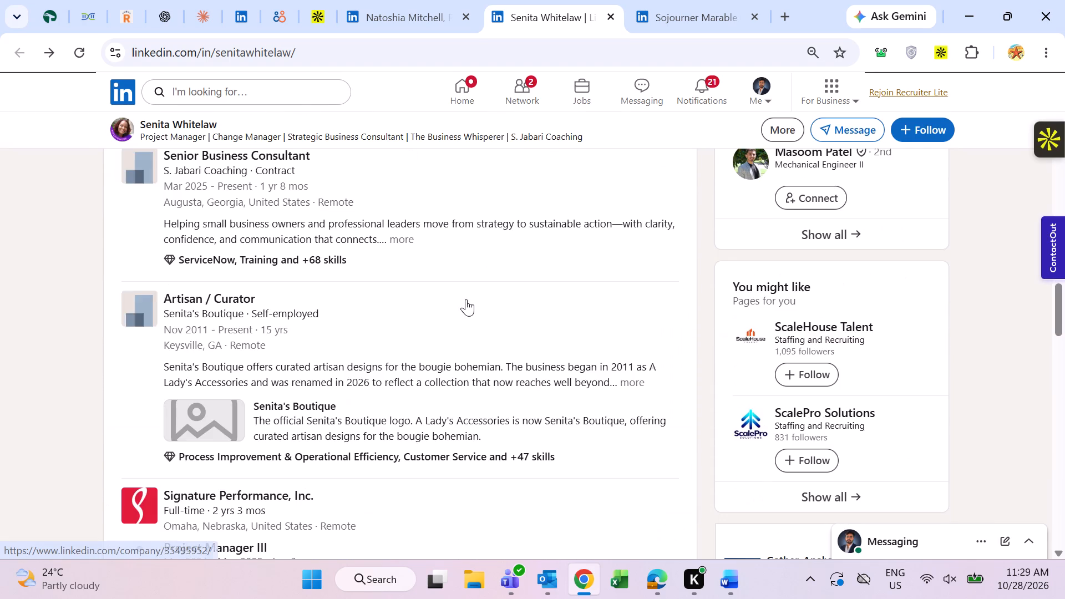
scroll(465, 299, "up", 1)
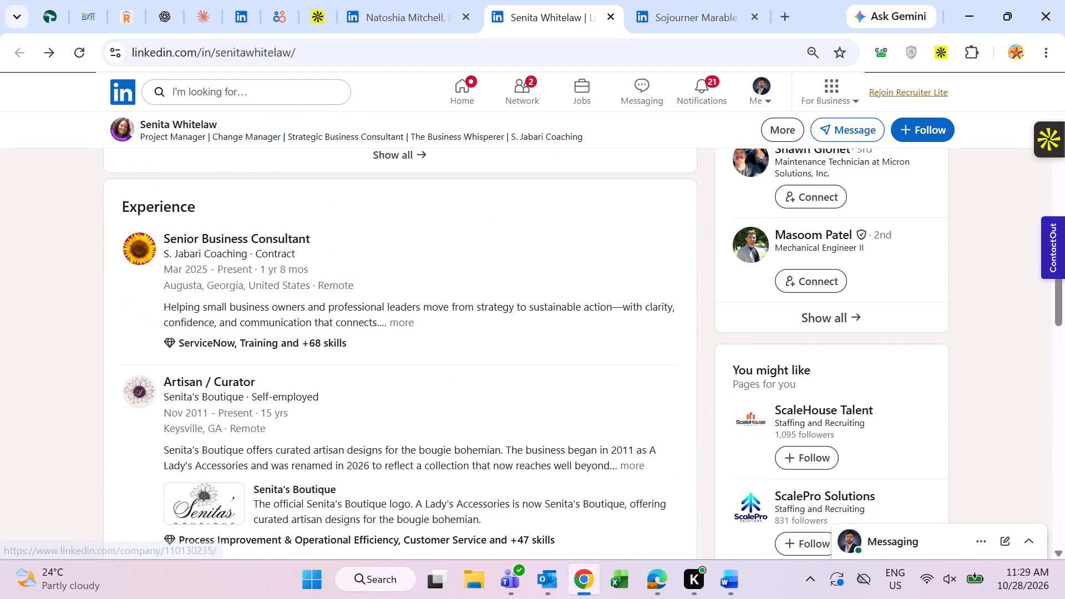
left_click_drag(415, 306, 622, 306)
left_click(1017, 298)
scroll(301, 337, "down", 2)
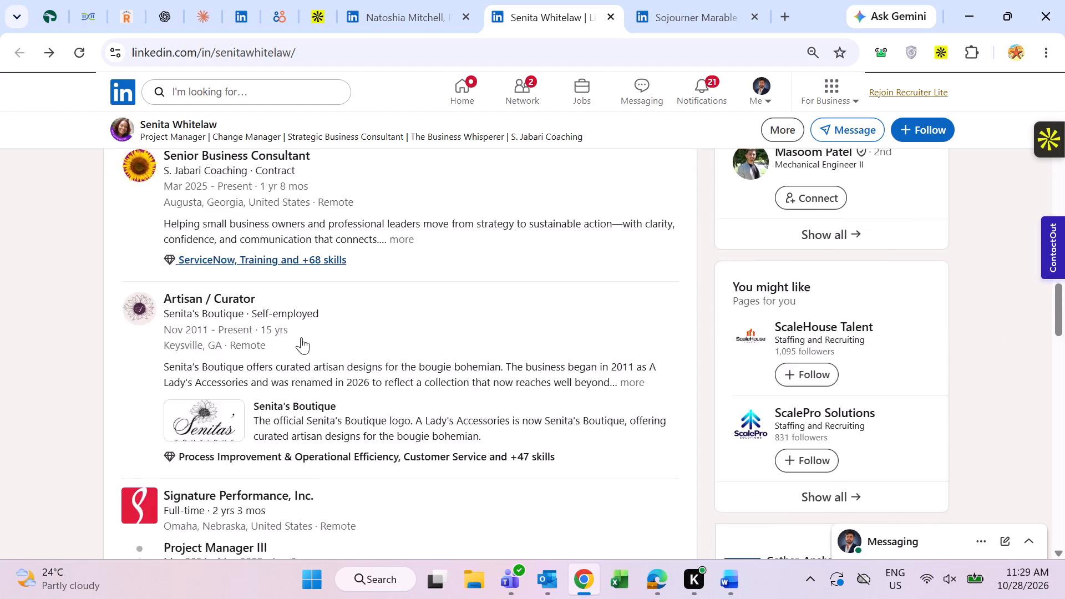
scroll(301, 337, "down", 1)
scroll(348, 297, "down", 3)
scroll(439, 267, "down", 5)
scroll(439, 267, "up", 2)
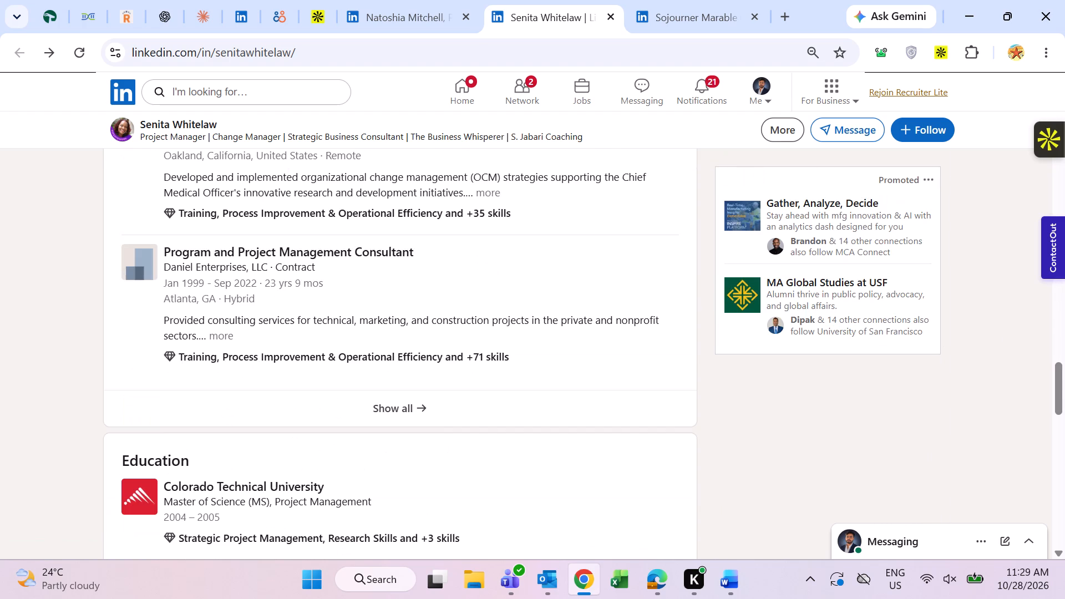
scroll(438, 267, "down", 6)
scroll(439, 265, "up", 7)
scroll(439, 265, "up", 17)
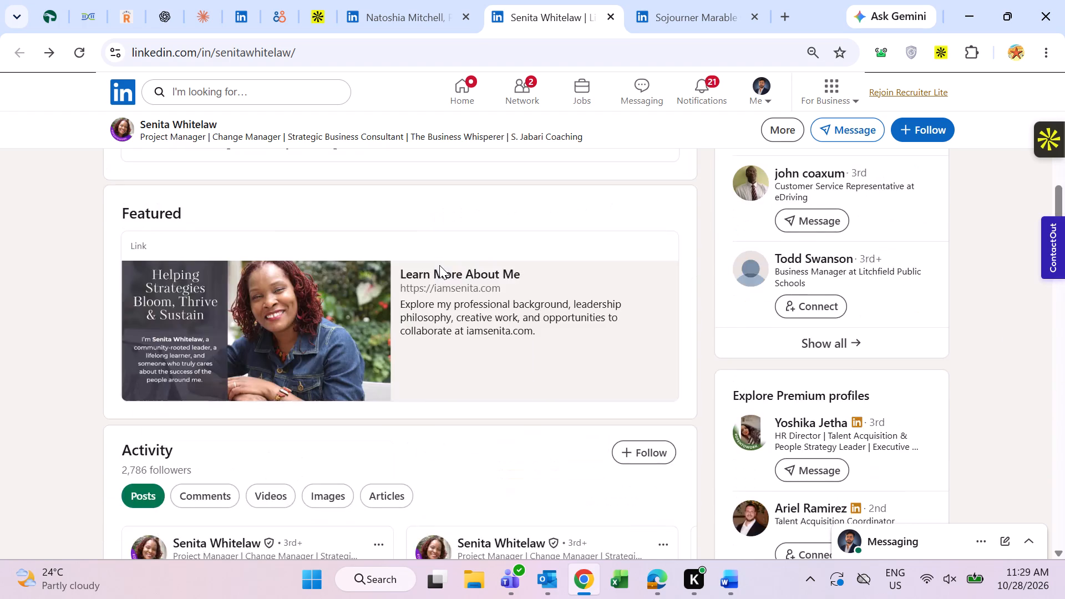
scroll(439, 265, "up", 13)
left_click_drag(472, 337, 548, 499)
left_click(606, 400)
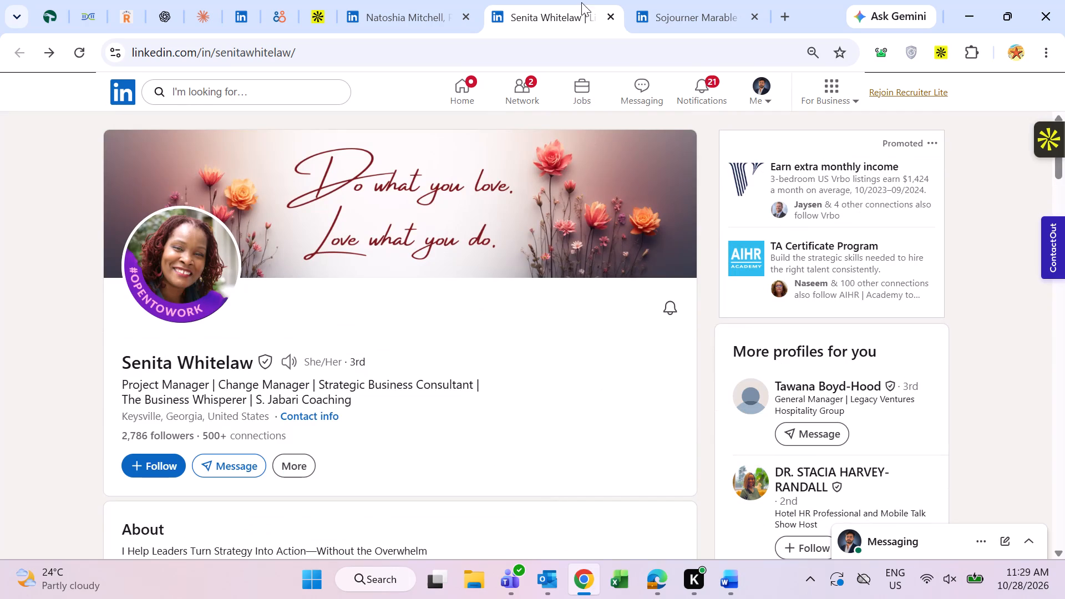
left_click(608, 11)
Close the Public Speaking endorsements on the candidate's tab and return from the Skills list to the main profile.
left_click(382, 0)
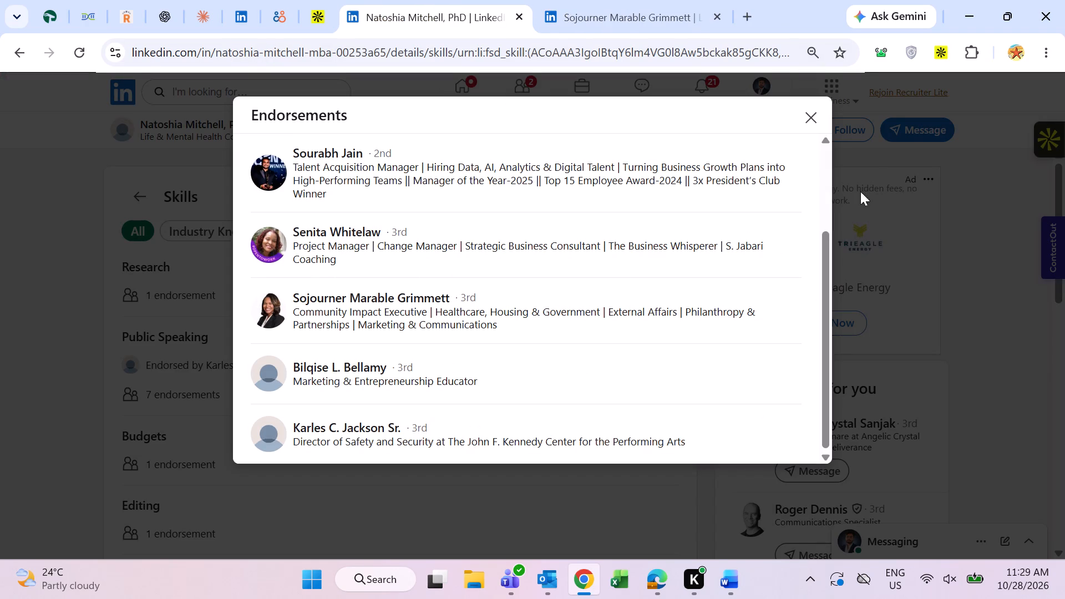
left_click(823, 127)
scroll(387, 336, "down", 5)
scroll(387, 336, "up", 5)
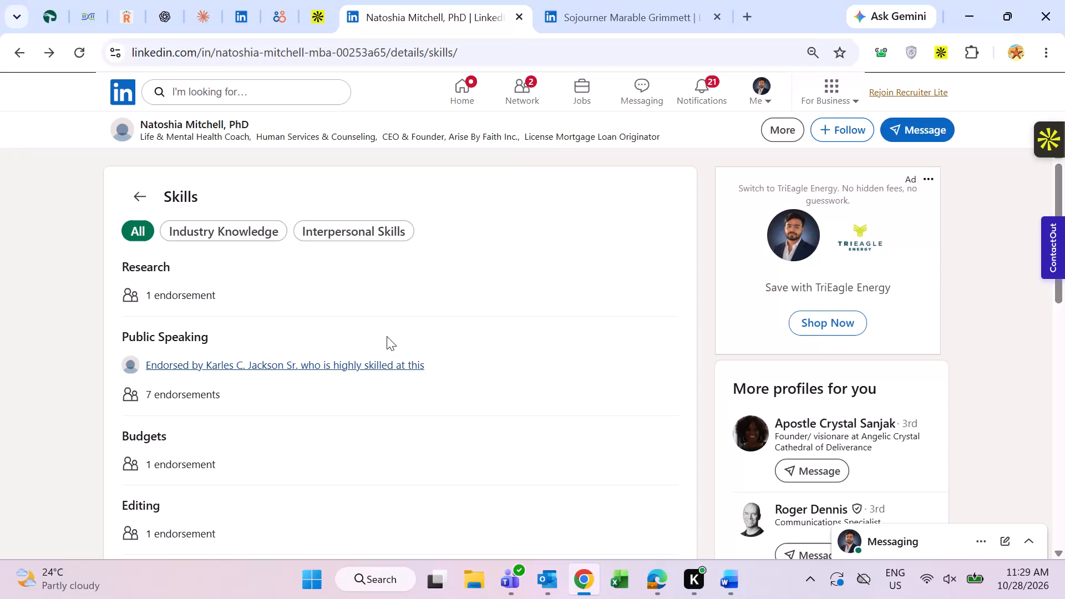
left_click(145, 191)
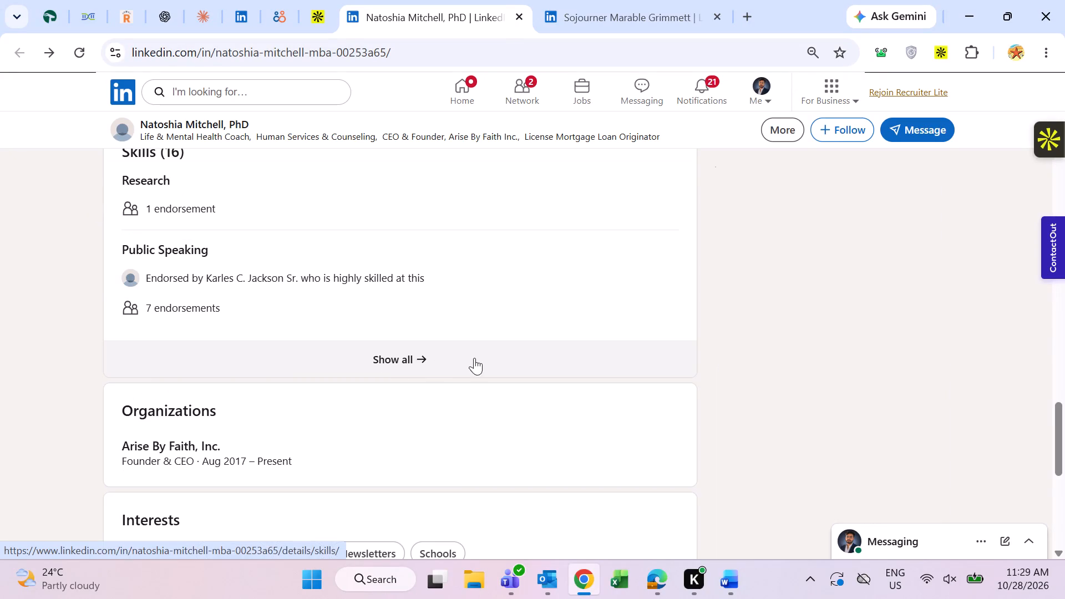
Look over the Organizations and Interests sections near the end of the candidate's profile and return to Experience.
scroll(474, 358, "down", 3)
scroll(430, 304, "up", 1)
scroll(430, 304, "down", 2)
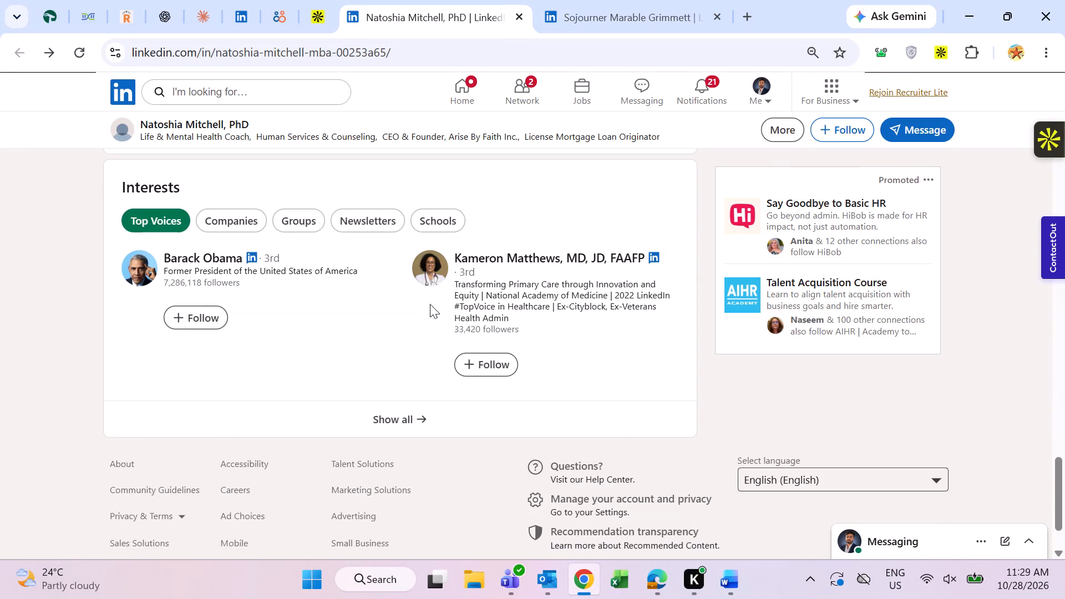
scroll(430, 304, "up", 12)
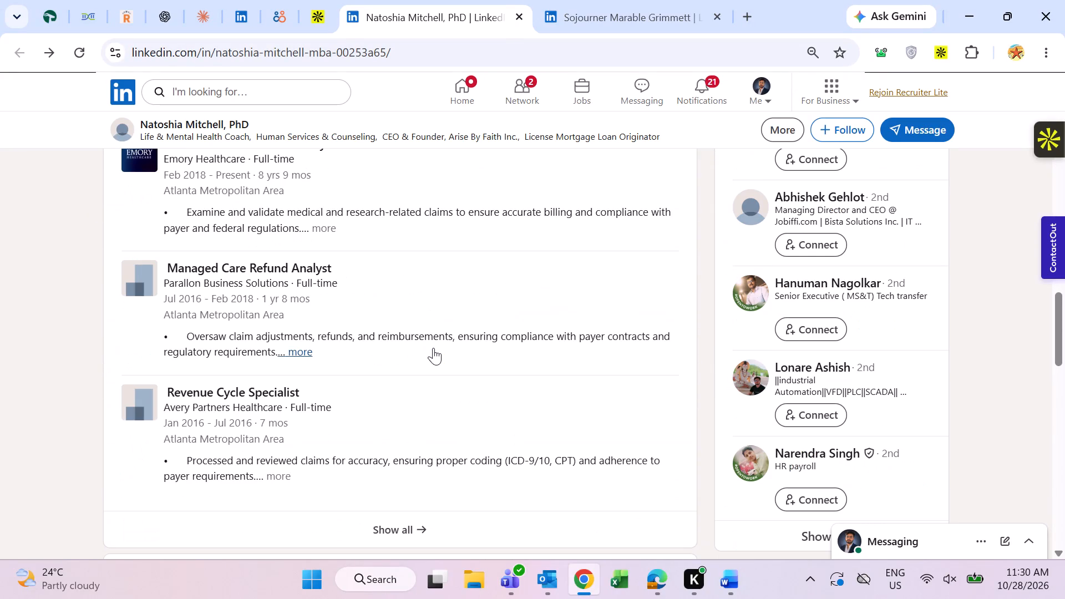
Expand the Senior Clinical Research Analyst role at Emory Healthcare and read through its full list of duties.
scroll(433, 348, "up", 1)
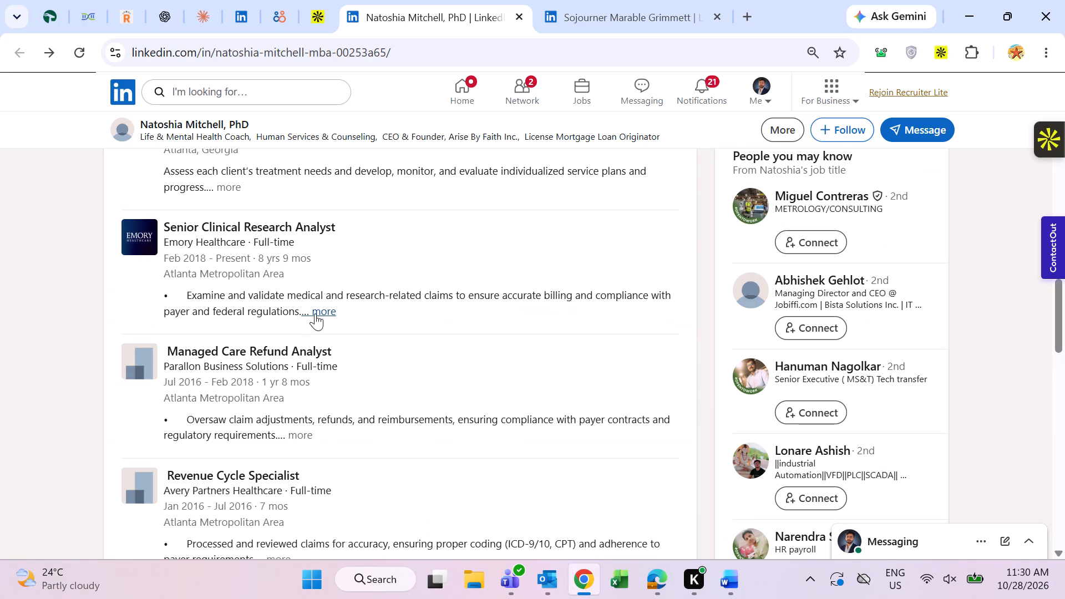
scroll(315, 313, "down", 1)
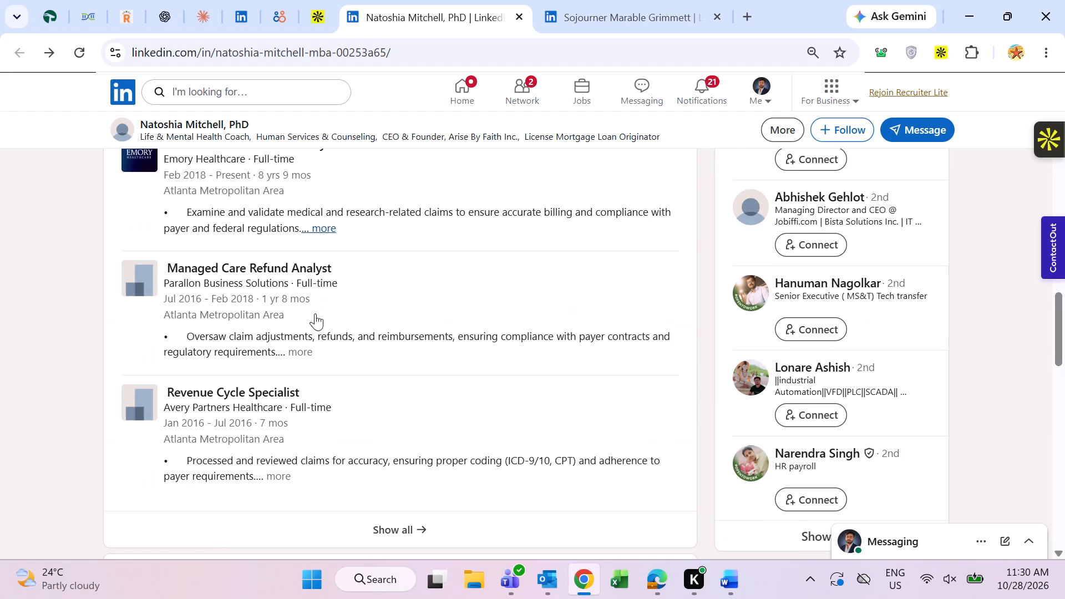
scroll(315, 313, "up", 1)
left_click(315, 308)
left_click(311, 301)
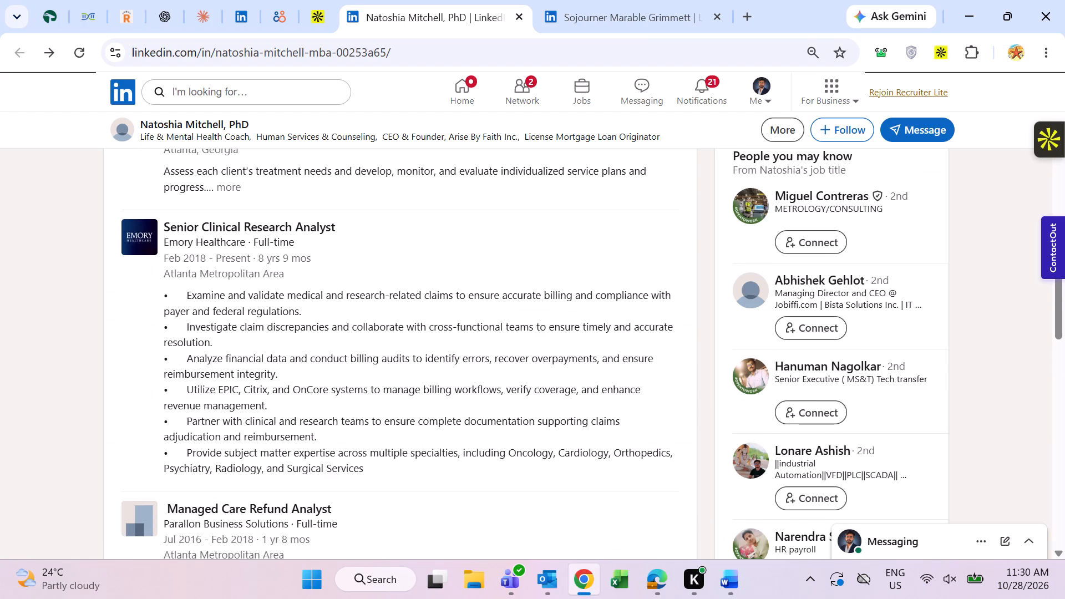
left_click_drag(311, 301, 379, 432)
left_click(379, 432)
double_click(382, 453)
left_click_drag(382, 453, 333, 299)
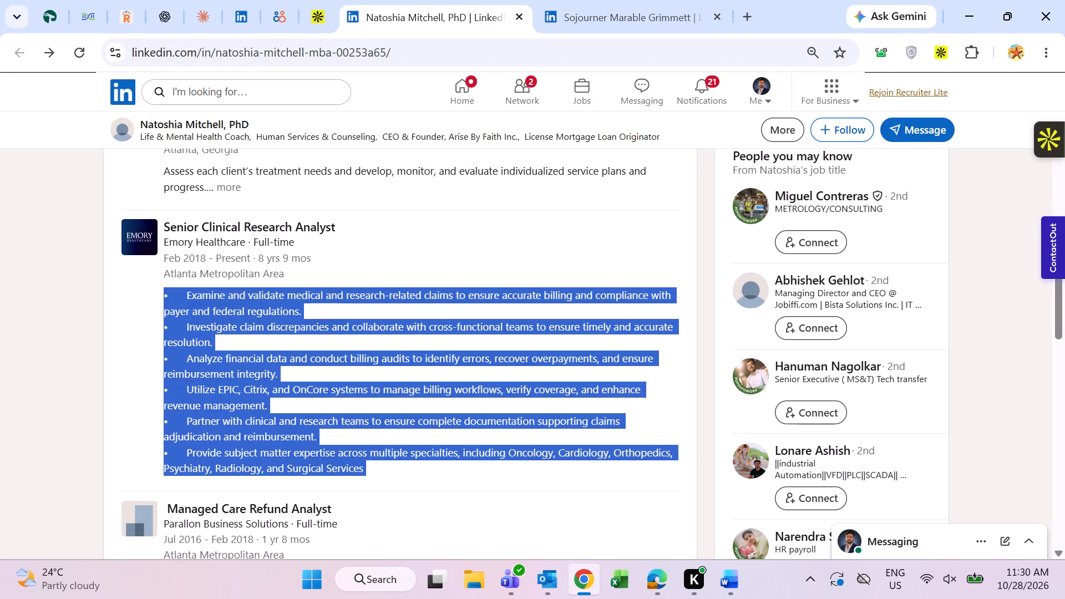
double_click(333, 299)
left_click_drag(333, 299, 396, 463)
double_click(395, 460)
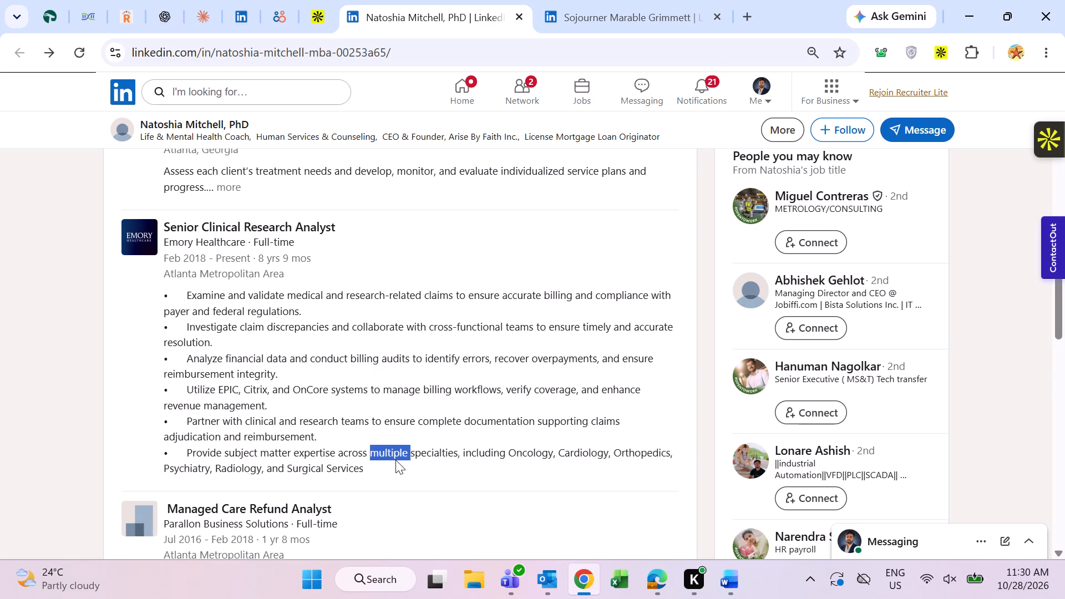
left_click_drag(395, 460, 386, 314)
left_click(386, 313)
scroll(386, 314, "up", 4)
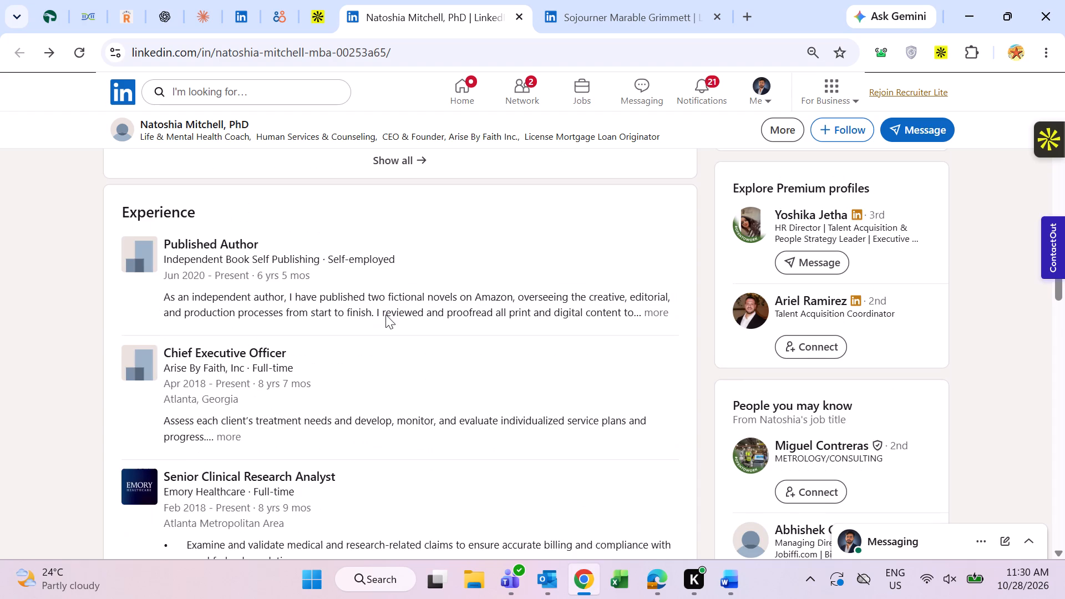
scroll(398, 365, "down", 4)
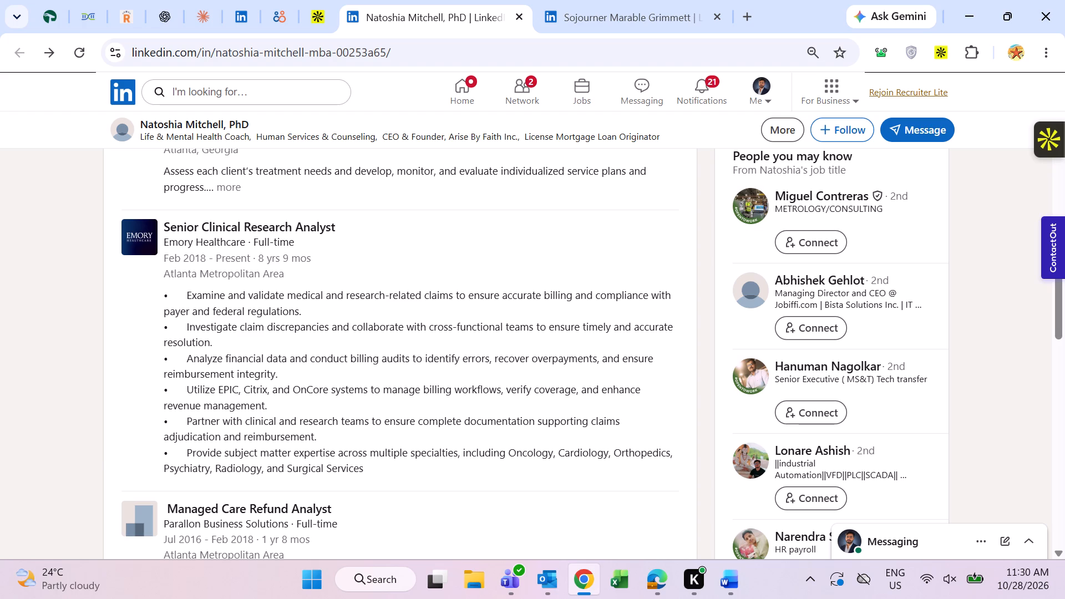
Search the candidate's profile for "cover", go through the matches, and read the Emory Healthcare duty about verifying coverage.
key("ctrl+f")
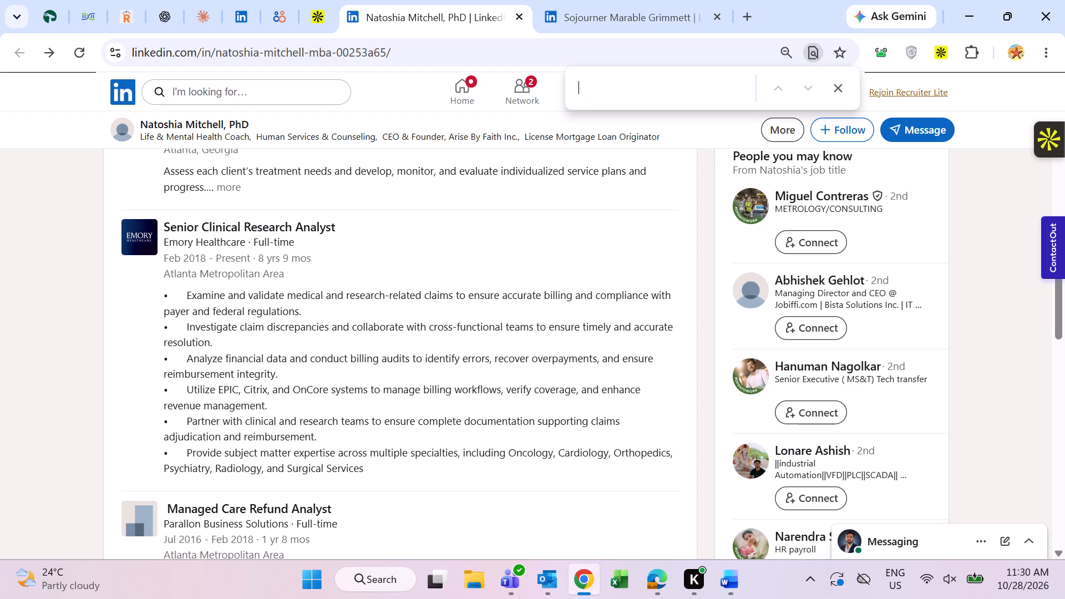
type("cover")
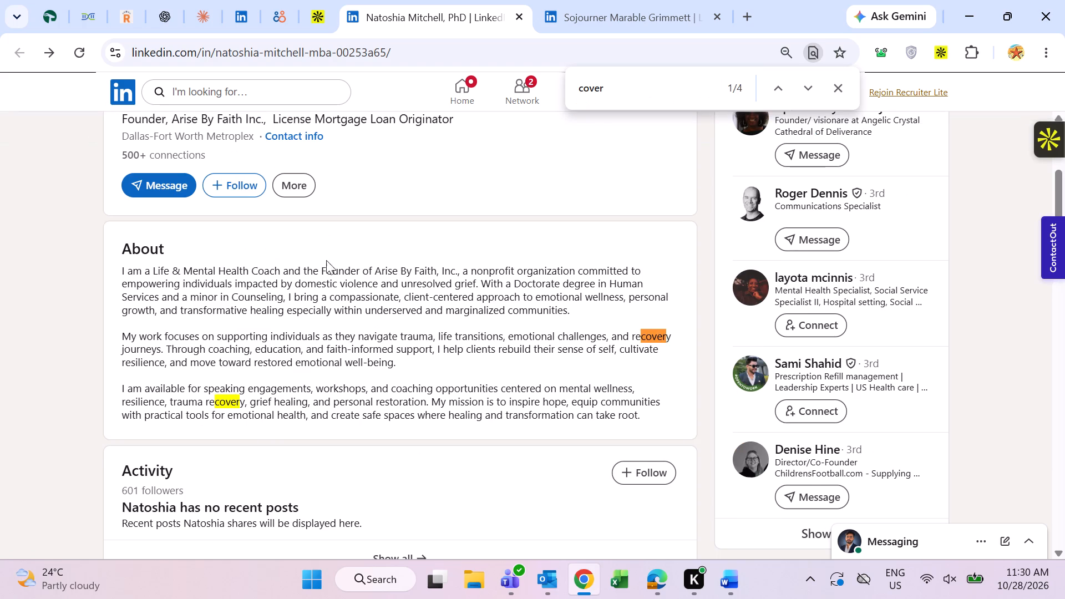
scroll(453, 370, "up", 3)
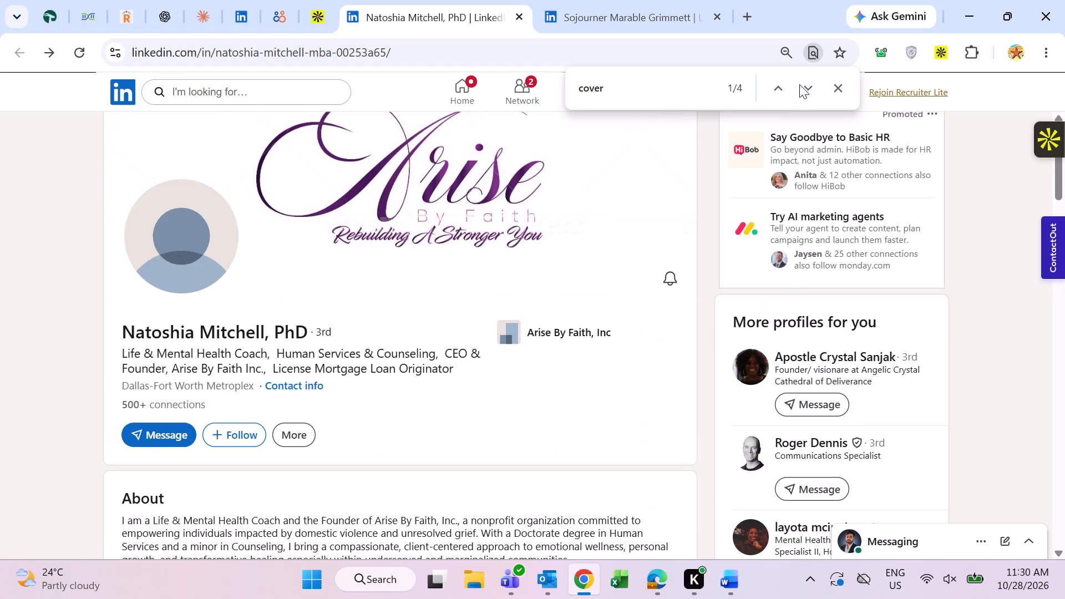
left_click(802, 84)
left_click(802, 84)
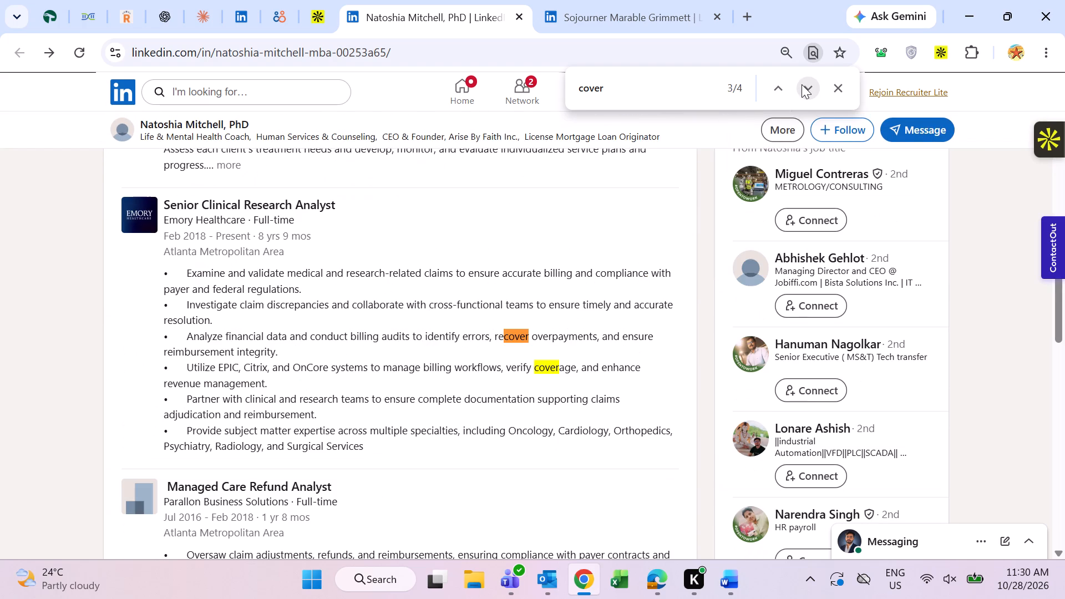
left_click(802, 84)
left_click_drag(576, 359, 594, 404)
left_click(601, 398)
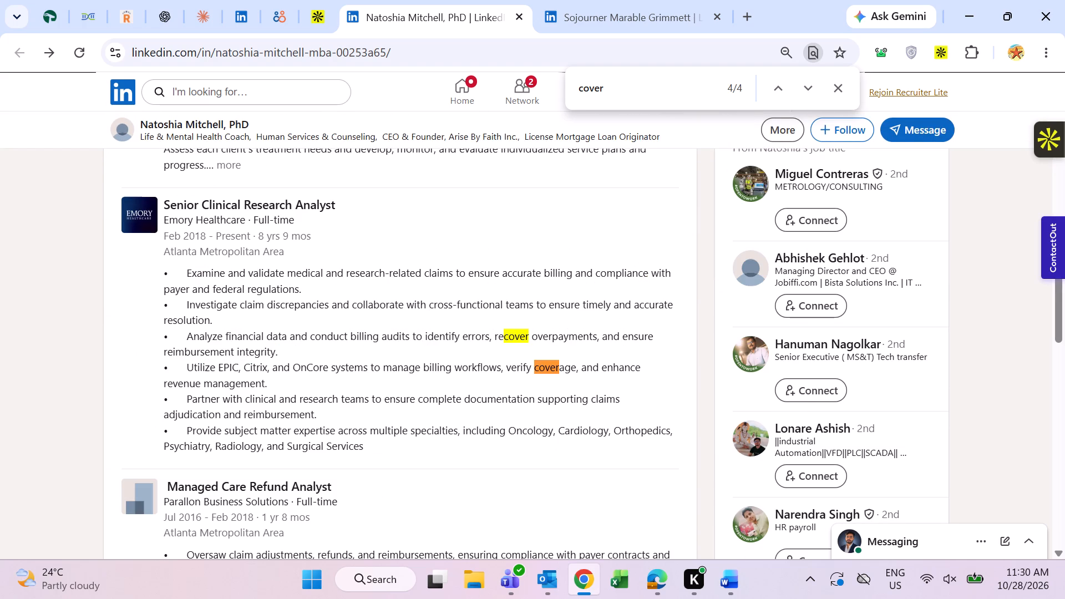
Close the page search and review the candidate's profile headline and the Published Author entry in Experience.
left_click(834, 79)
scroll(535, 254, "up", 15)
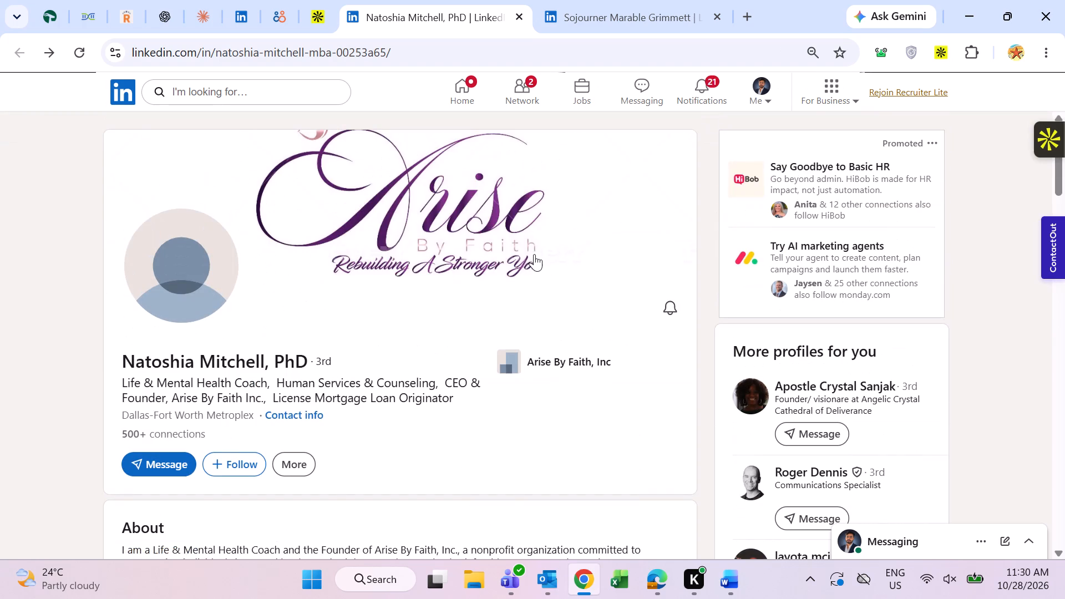
left_click_drag(525, 429, 377, 398)
left_click(484, 429)
scroll(509, 413, "down", 6)
scroll(529, 330, "down", 4)
scroll(529, 330, "up", 2)
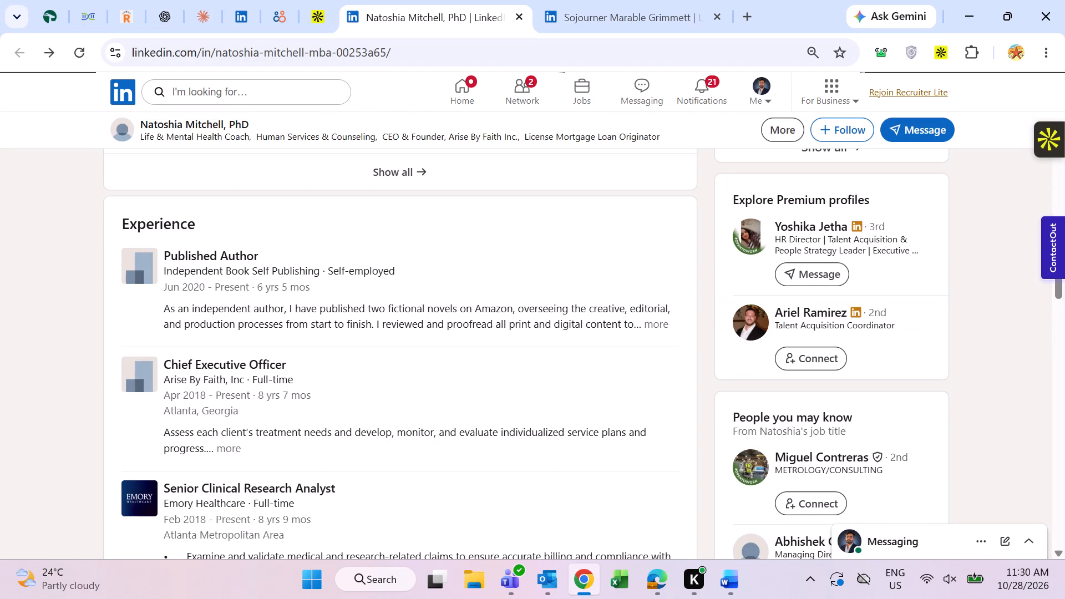
left_click_drag(267, 321, 470, 318)
left_click(470, 318)
triple_click(311, 314)
left_click(394, 313)
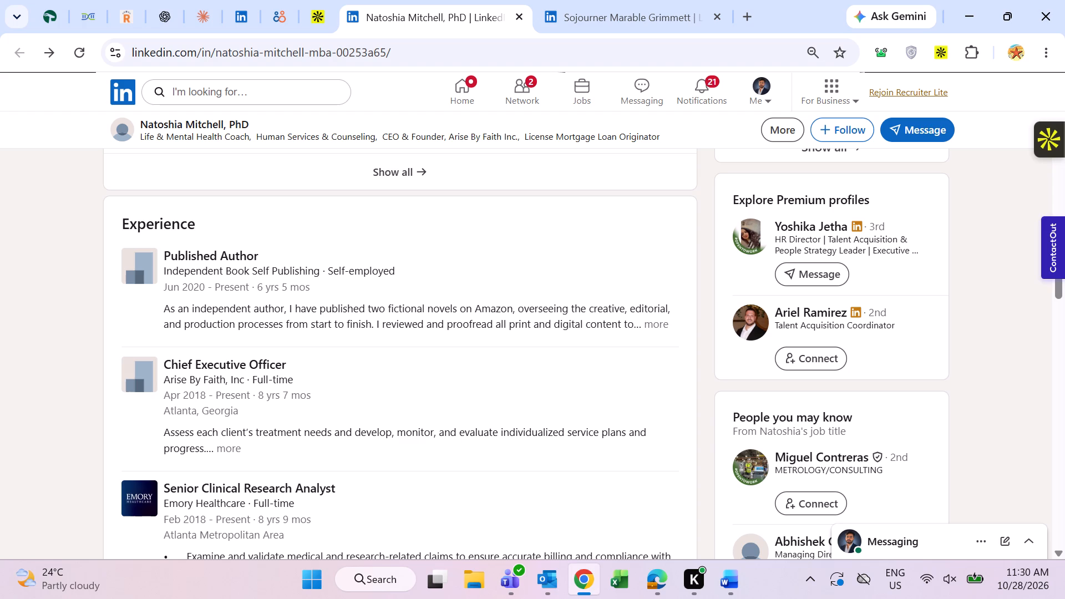
Expand the Chief Executive Officer role at Arise By Faith, Inc and read through its full list of duties.
scroll(394, 313, "down", 2)
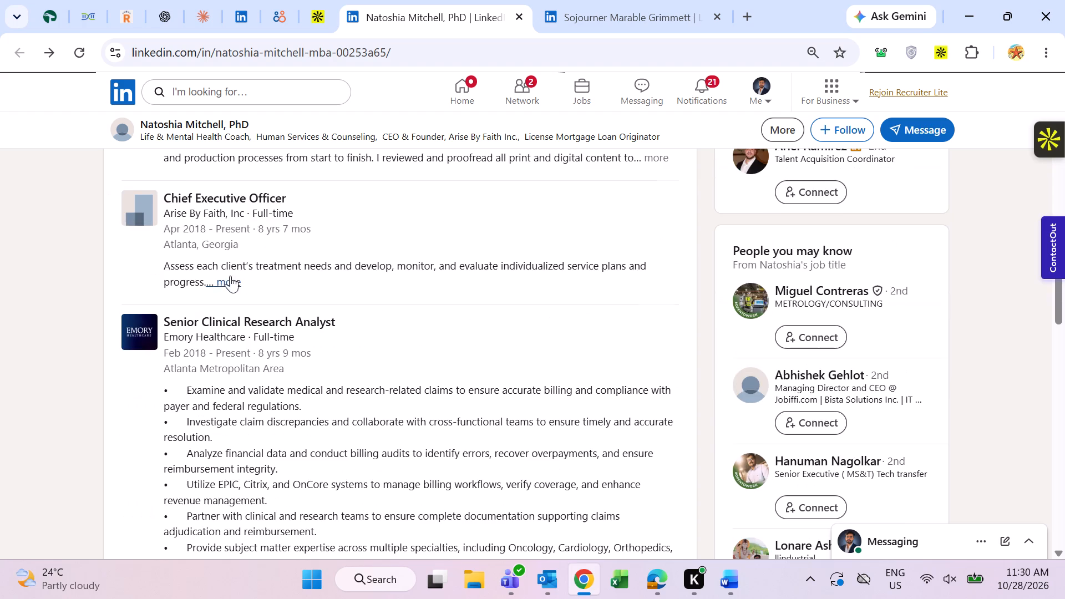
left_click(224, 275)
scroll(321, 243, "up", 2)
double_click(226, 232)
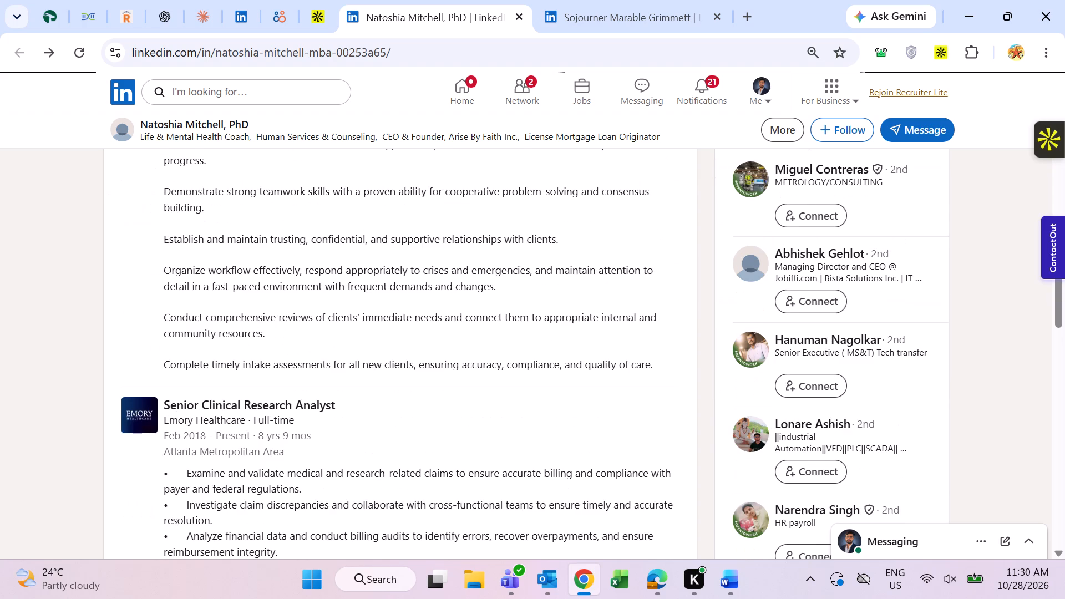
left_click_drag(226, 232, 301, 356)
left_click(399, 366)
scroll(399, 364, "up", 1)
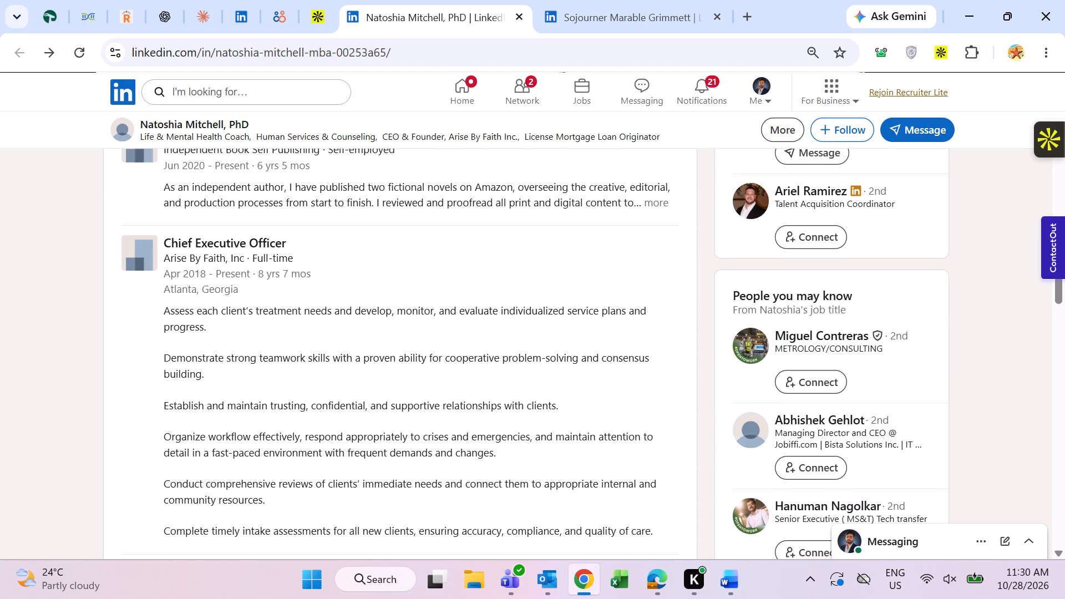
double_click(408, 317)
left_click_drag(408, 317, 432, 408)
left_click(433, 408)
scroll(408, 338, "down", 2)
scroll(408, 338, "up", 1)
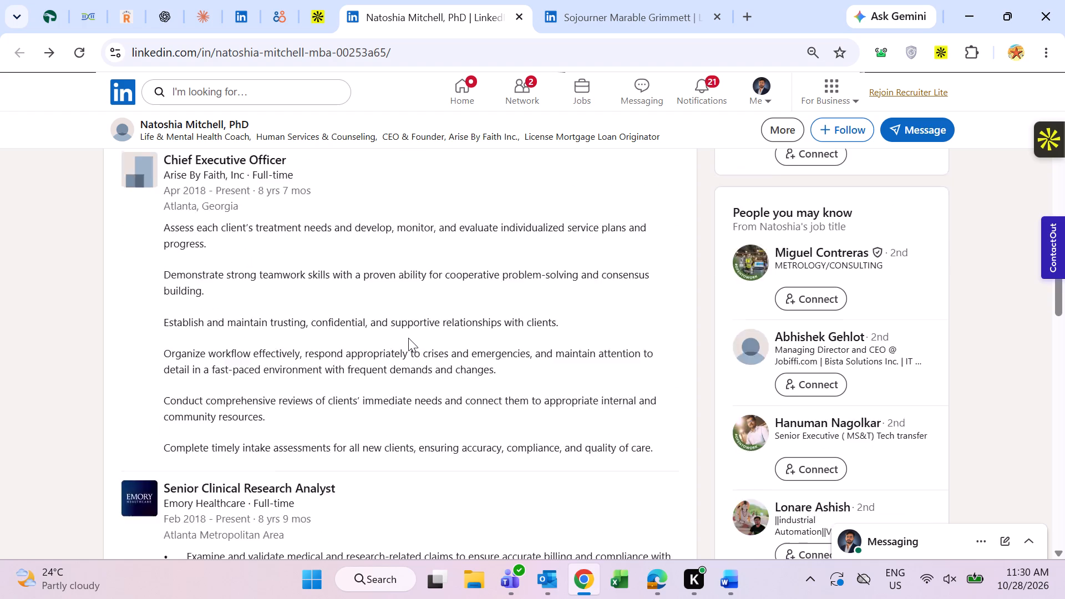
Return to the profile's introduction and reread the candidate's headline, including the Human Services & Counseling wording.
scroll(408, 338, "up", 1)
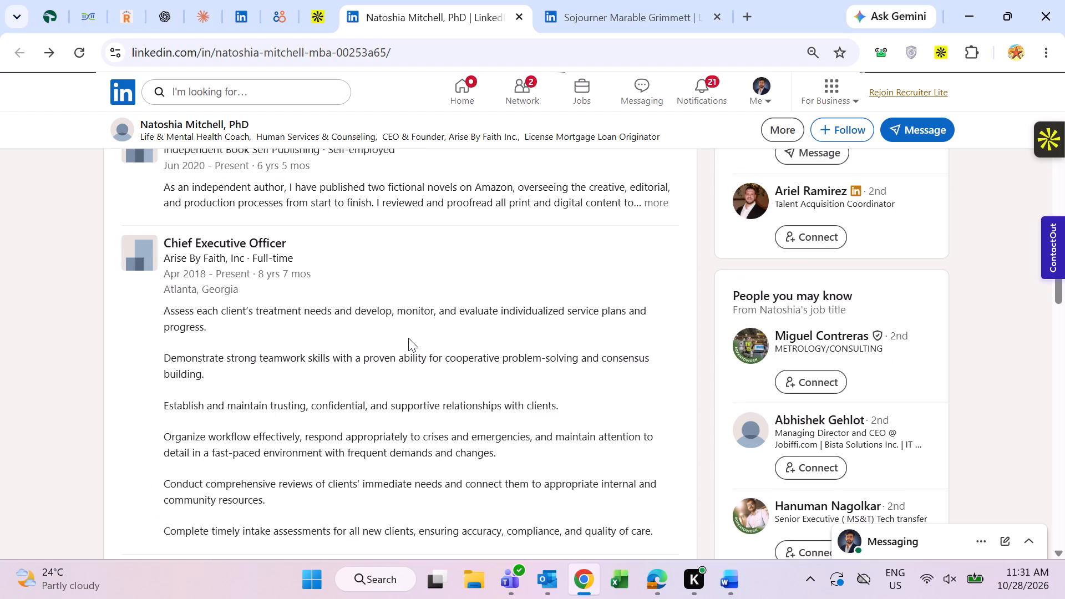
scroll(408, 338, "up", 5)
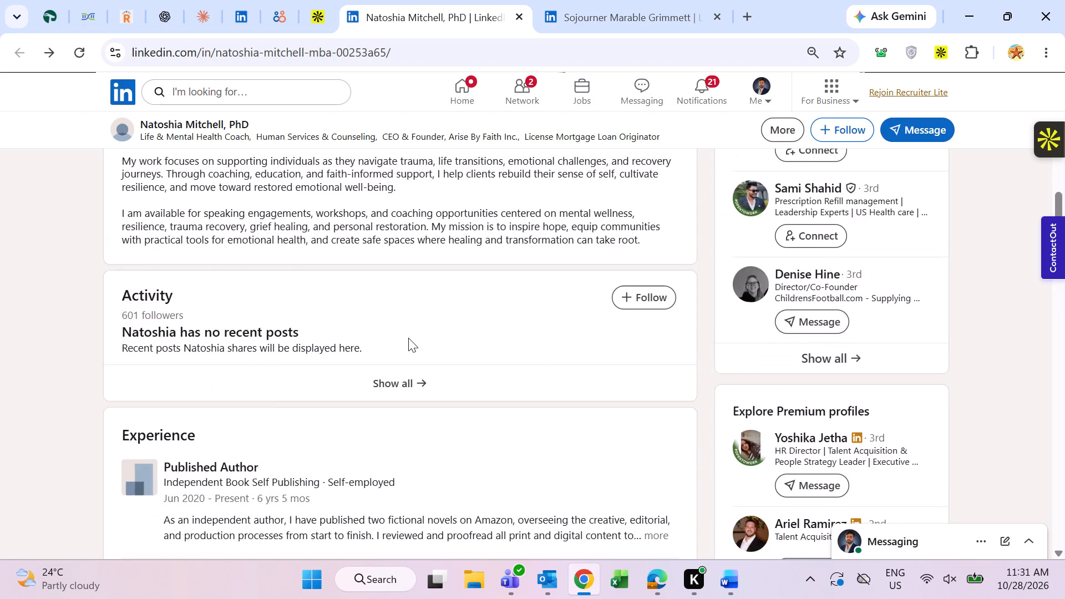
scroll(408, 338, "up", 8)
double_click(383, 395)
left_click_drag(383, 395, 379, 389)
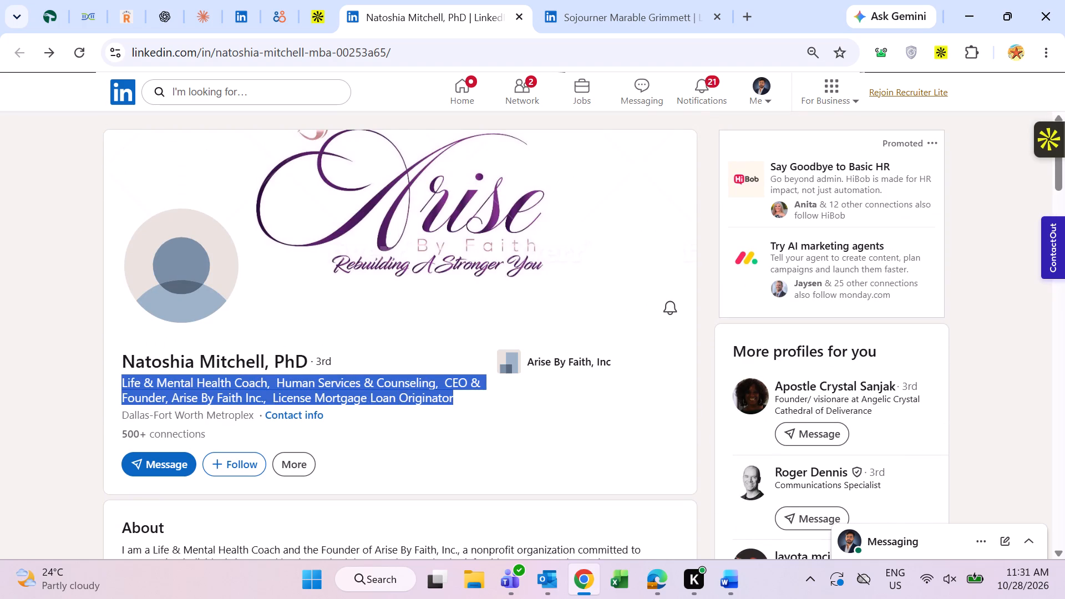
left_click(379, 389)
left_click(297, 383)
left_click_drag(297, 383, 383, 382)
left_click(384, 382)
scroll(473, 399, "up", 4)
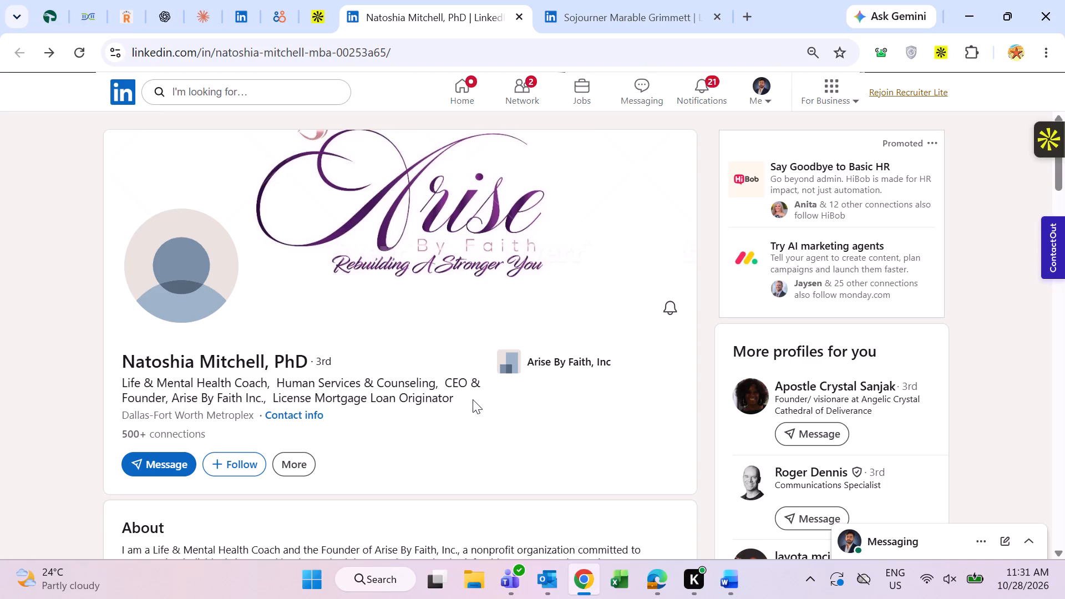
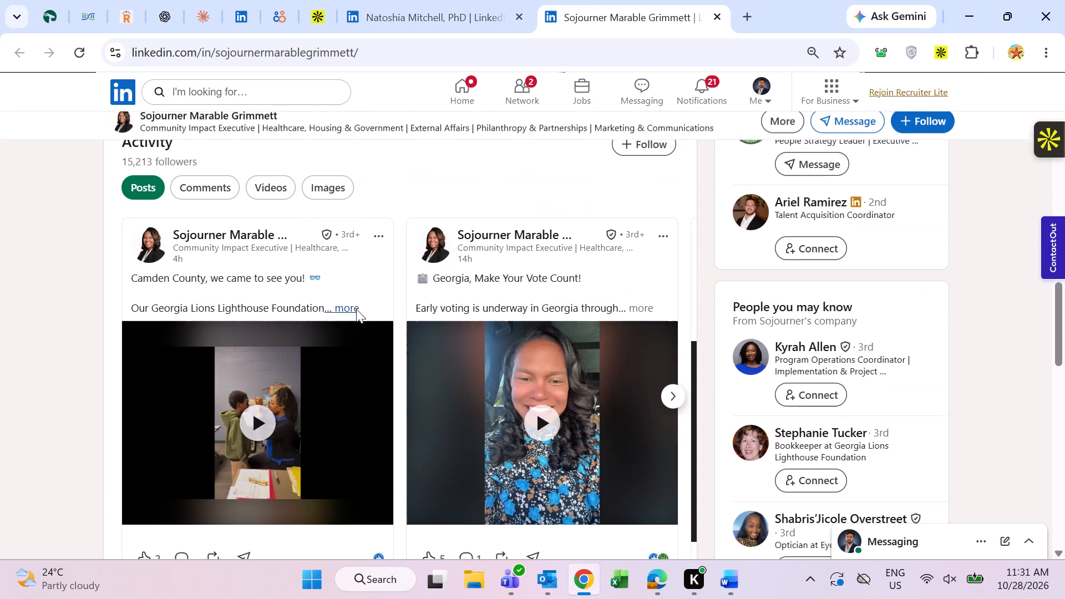
Look through the Experience section of the Community Impact Executive's LinkedIn profile and return to its header.
scroll(367, 306, "down", 4)
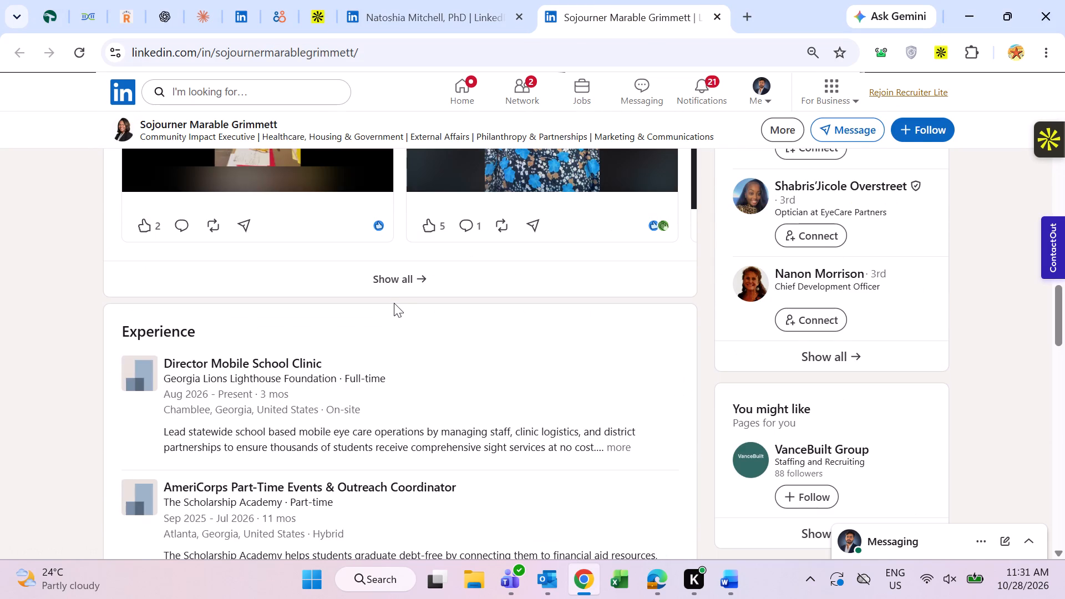
scroll(394, 297, "down", 6)
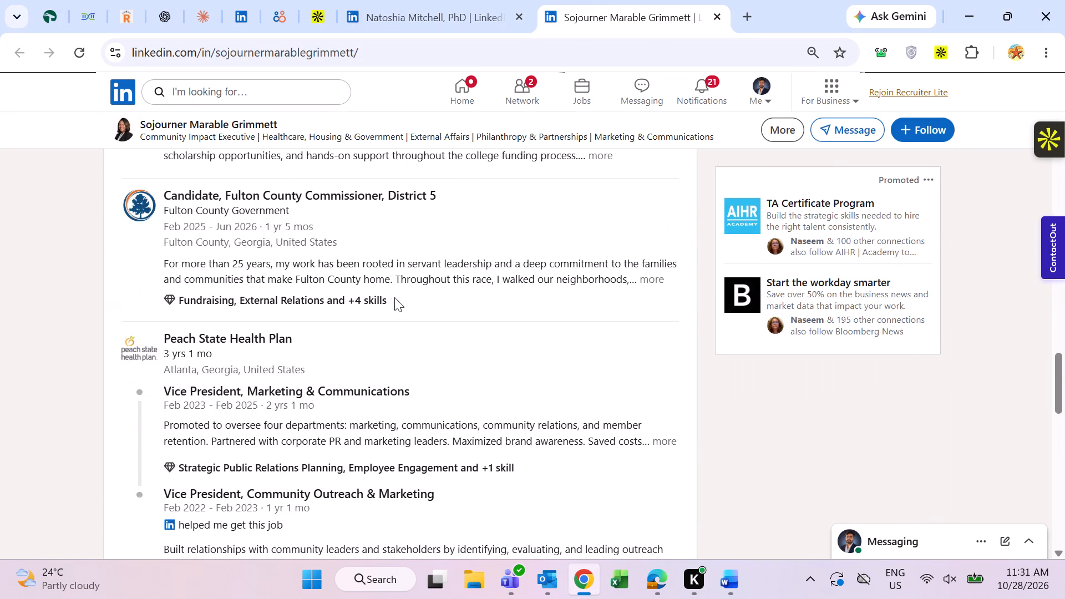
scroll(394, 297, "down", 9)
scroll(394, 297, "up", 5)
scroll(394, 297, "down", 3)
scroll(394, 297, "up", 17)
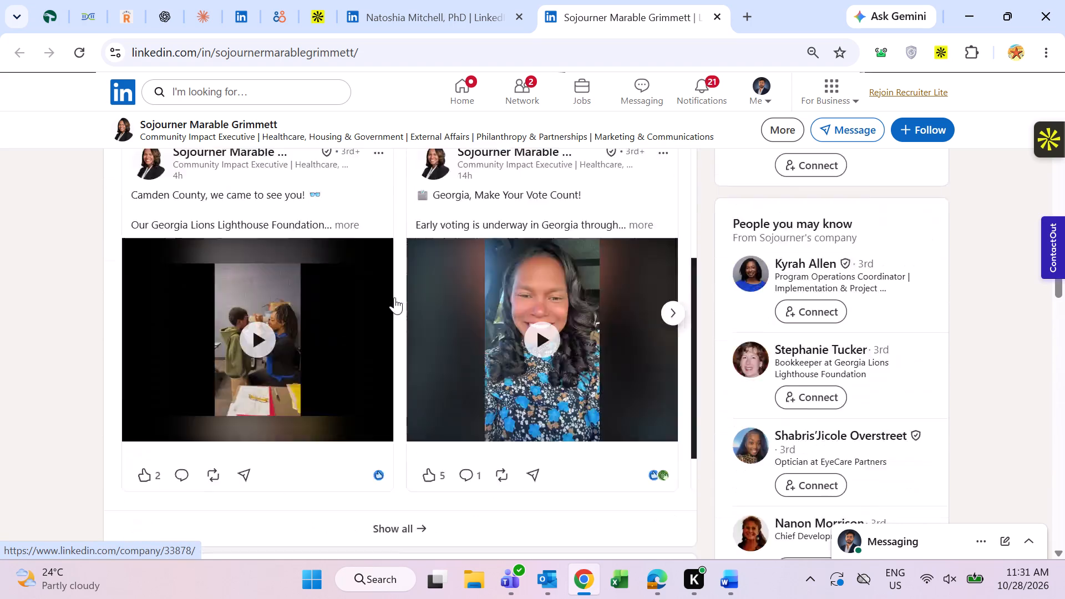
scroll(394, 297, "up", 17)
left_click_drag(397, 310, 461, 423)
left_click(518, 432)
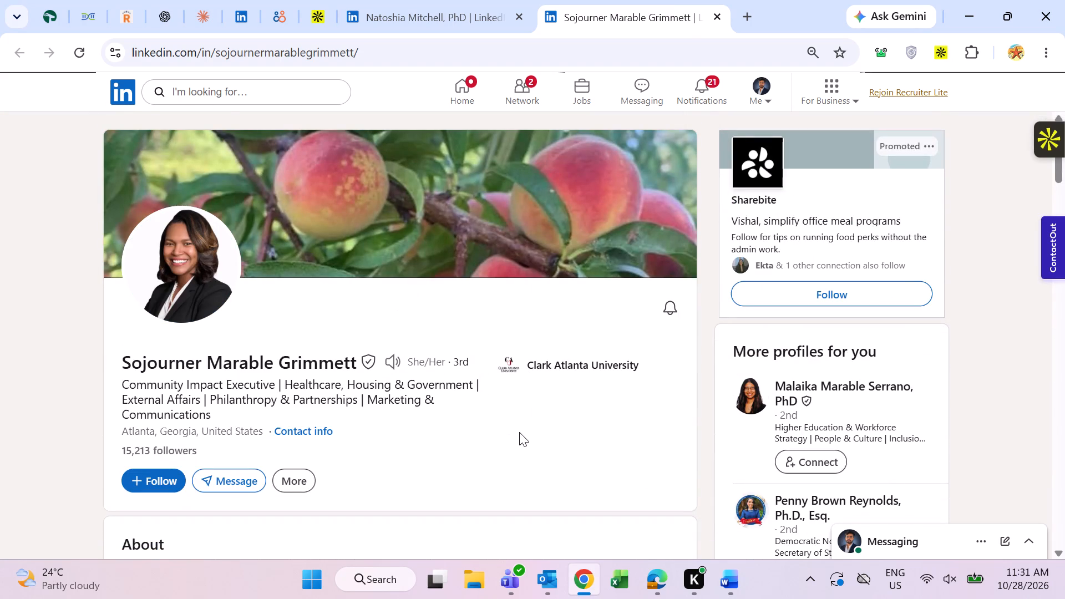
Switch to the Ceipal search results and read through the Clinical Trial Contrast Analyst's resume, including the Allegheny Health Network role.
left_click(282, 6)
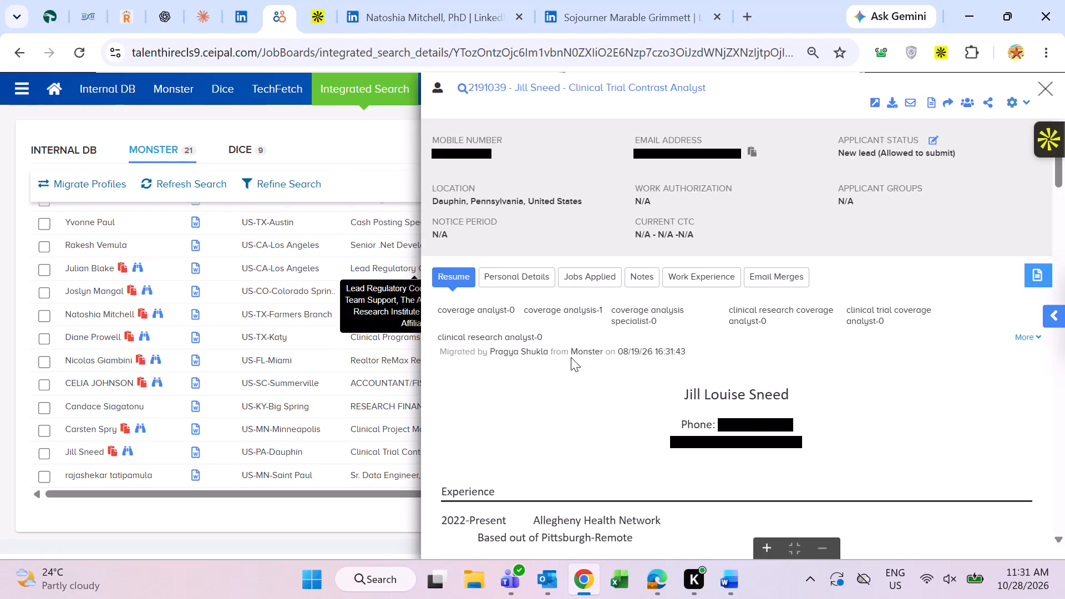
left_click_drag(571, 357, 808, 433)
left_click(846, 432)
left_click_drag(846, 432, 666, 400)
left_click(627, 393)
scroll(627, 393, "down", 3)
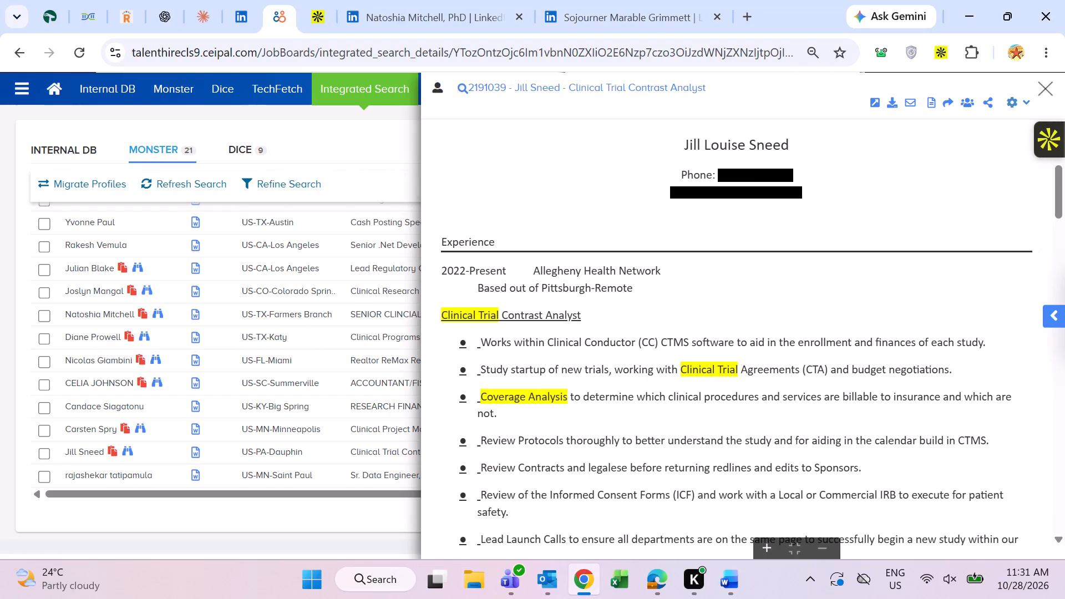
left_click_drag(685, 322, 701, 350)
left_click(704, 353)
double_click(622, 328)
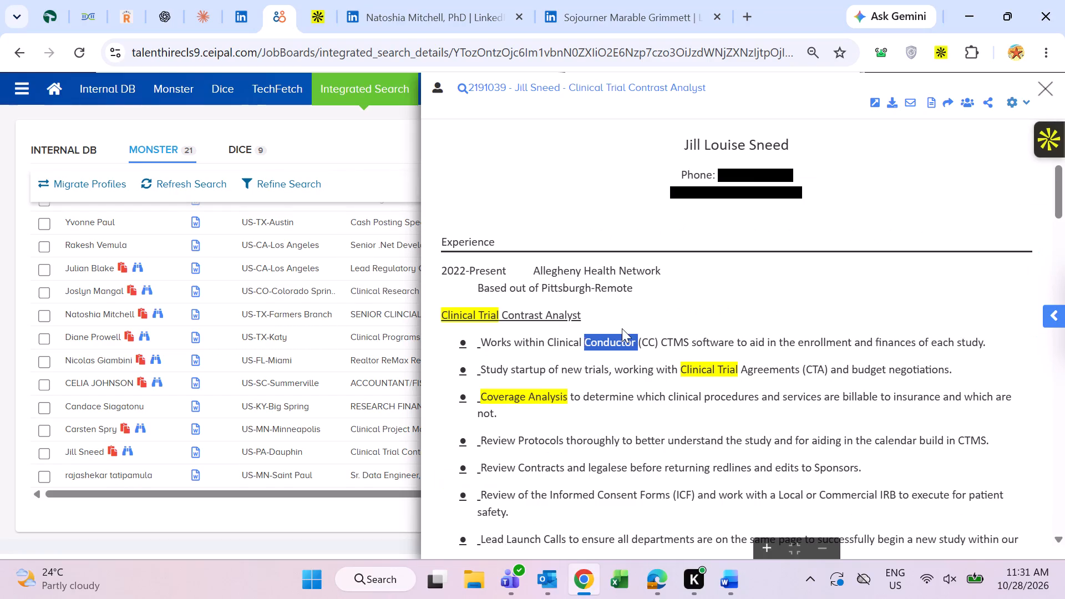
left_click_drag(622, 328, 622, 333)
left_click(607, 365)
scroll(608, 364, "down", 16)
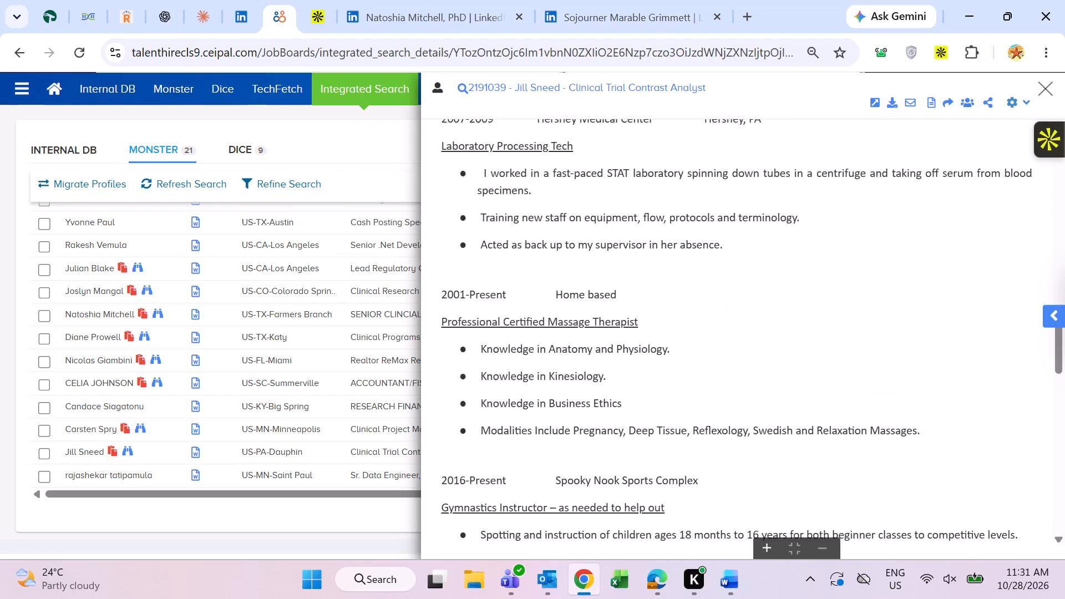
scroll(604, 323, "down", 14)
scroll(604, 323, "up", 18)
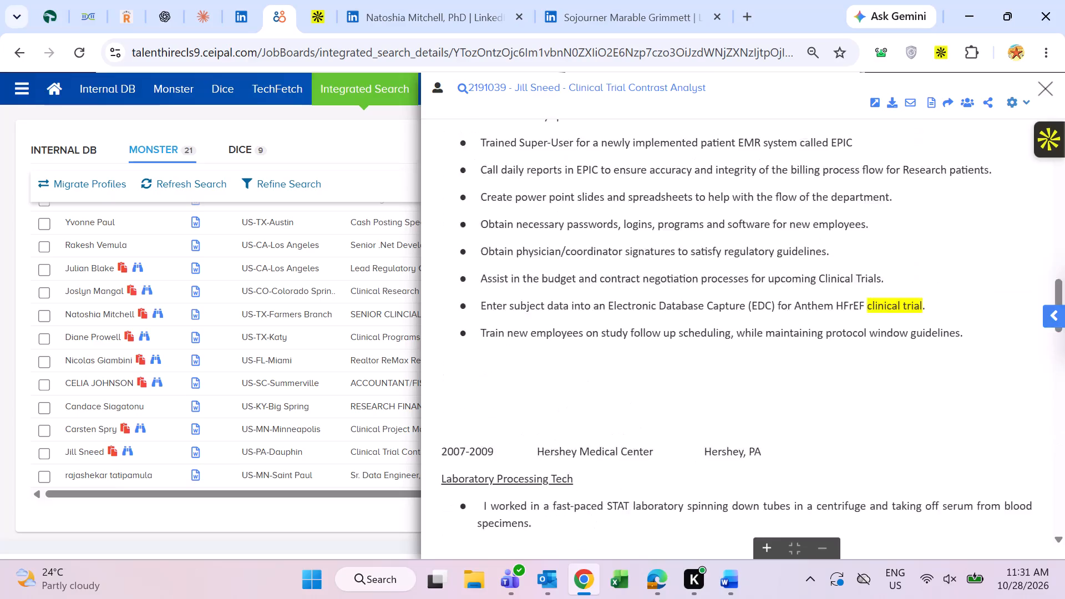
scroll(604, 323, "up", 20)
scroll(604, 323, "up", 2)
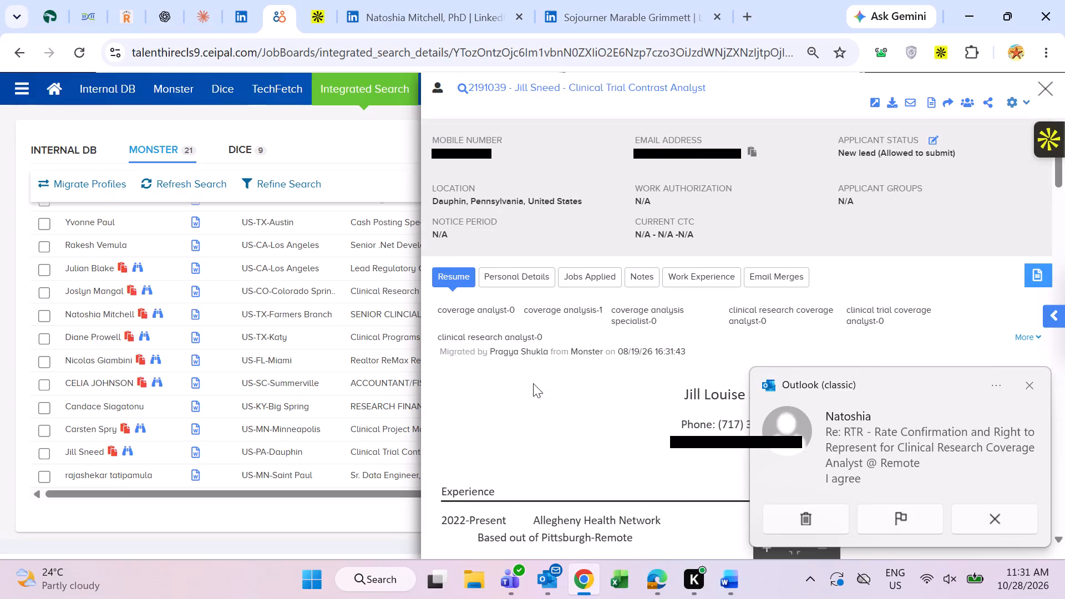
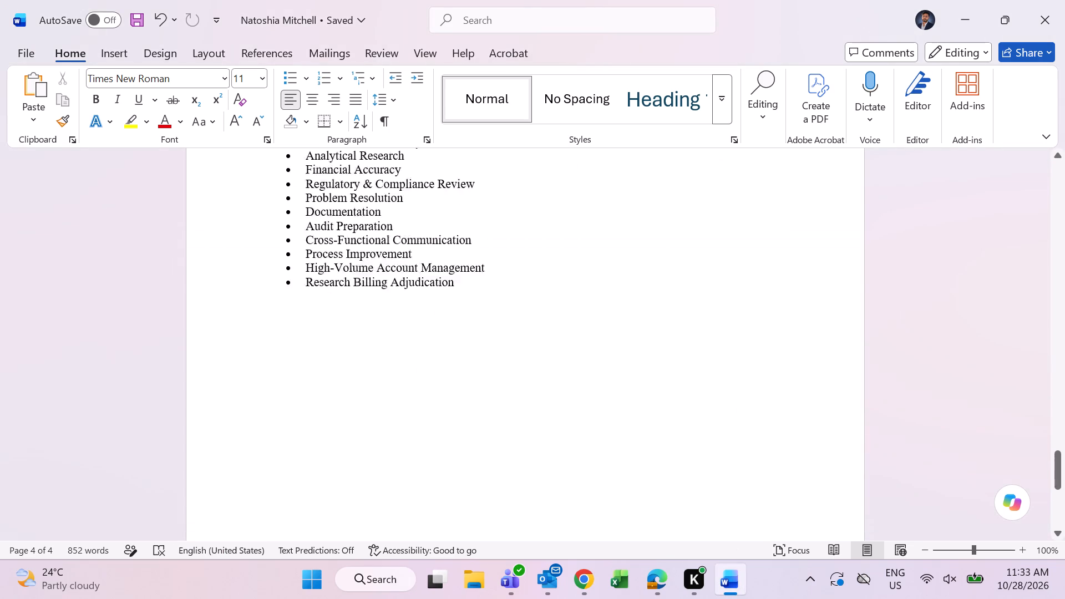
Delete the stray blank space after "and Payer requirements." in the Emory Healthcare role summary and save the resume.
scroll(621, 378, "up", 20)
scroll(621, 378, "up", 11)
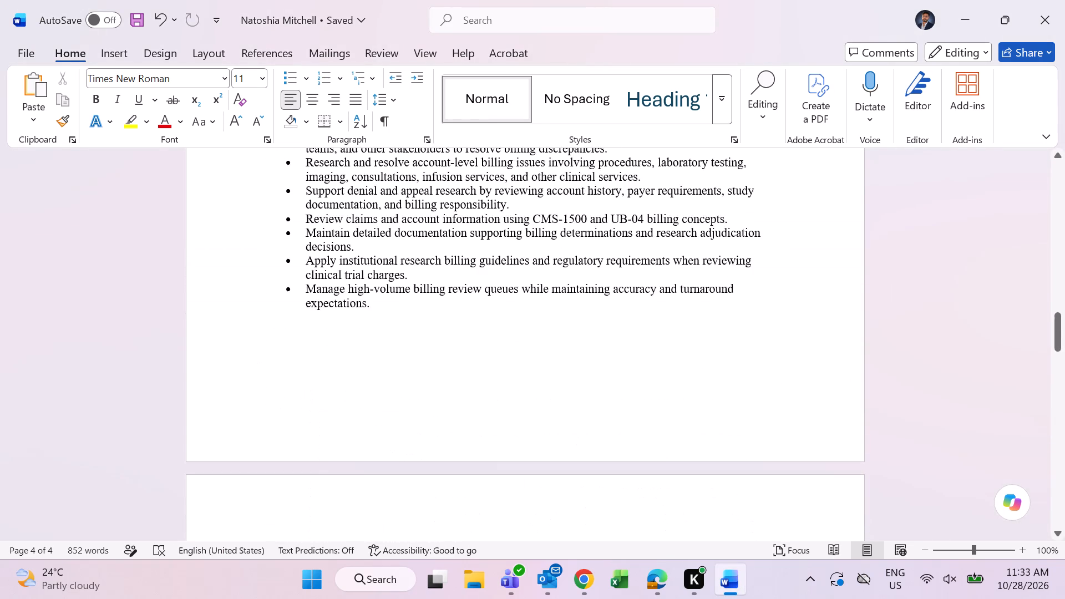
scroll(621, 378, "up", 15)
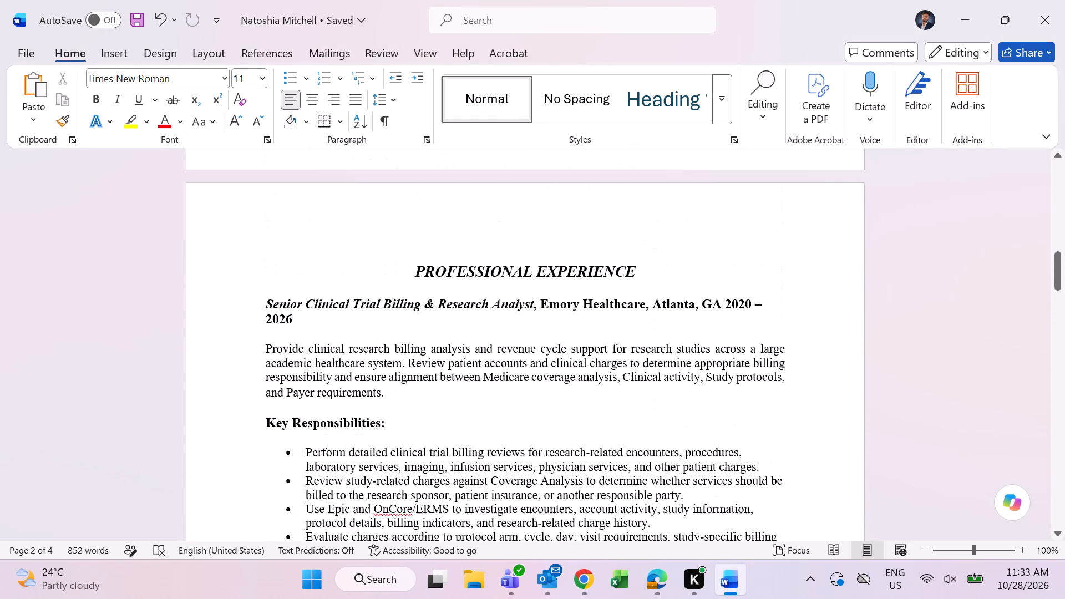
scroll(621, 378, "down", 5)
scroll(621, 378, "up", 4)
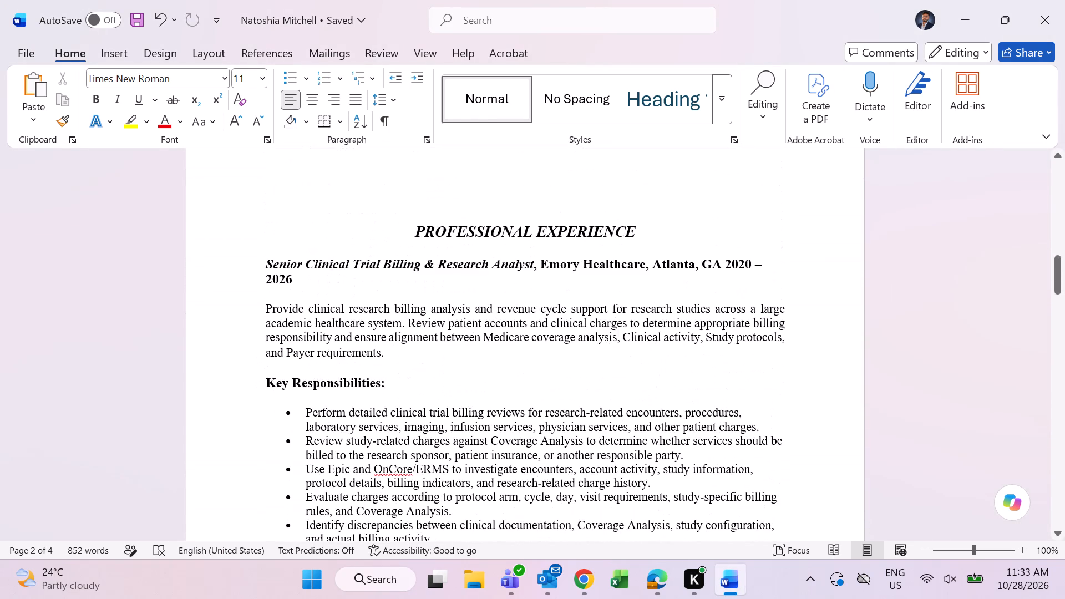
left_click(423, 349)
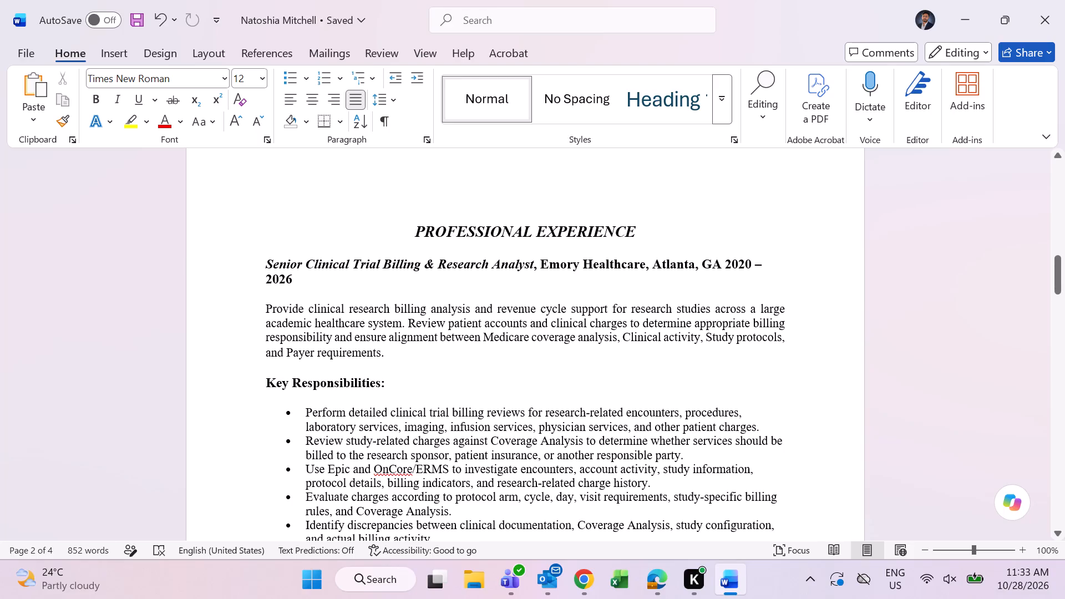
left_click_drag(383, 353, 399, 353)
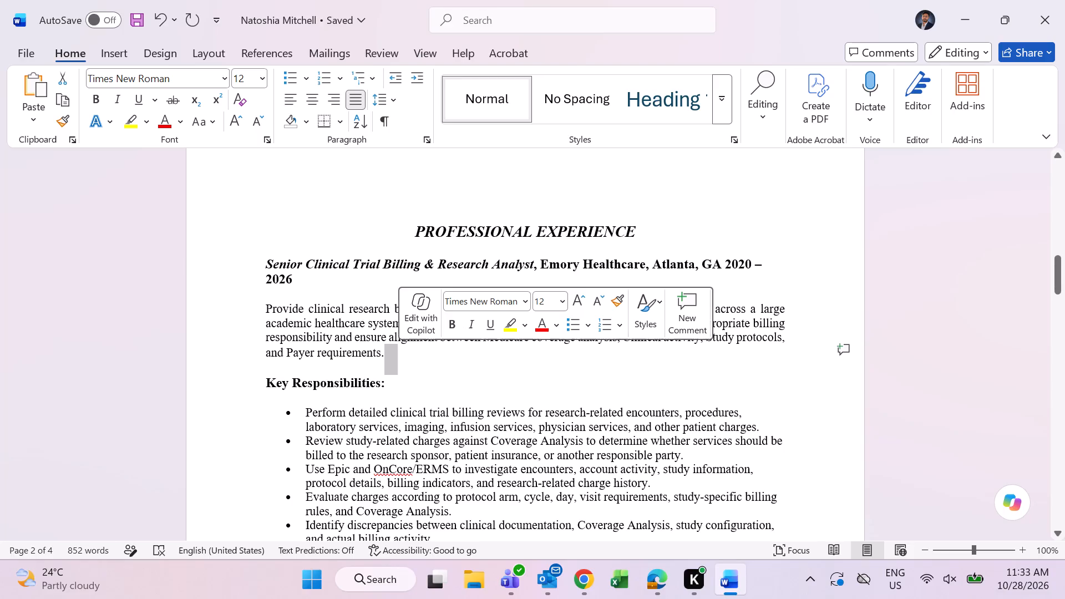
key("BackSpace")
scroll(534, 358, "up", 3)
key("ctrl+s")
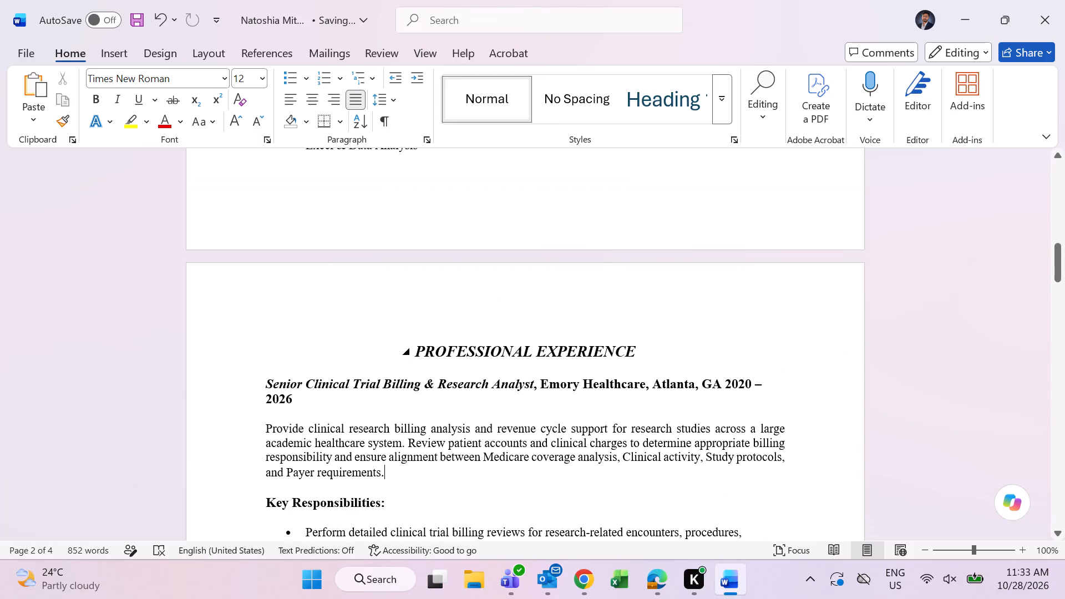
Look over the resume's first page, from the Professional Summary to the end of the skills list.
scroll(534, 358, "up", 20)
scroll(534, 358, "up", 7)
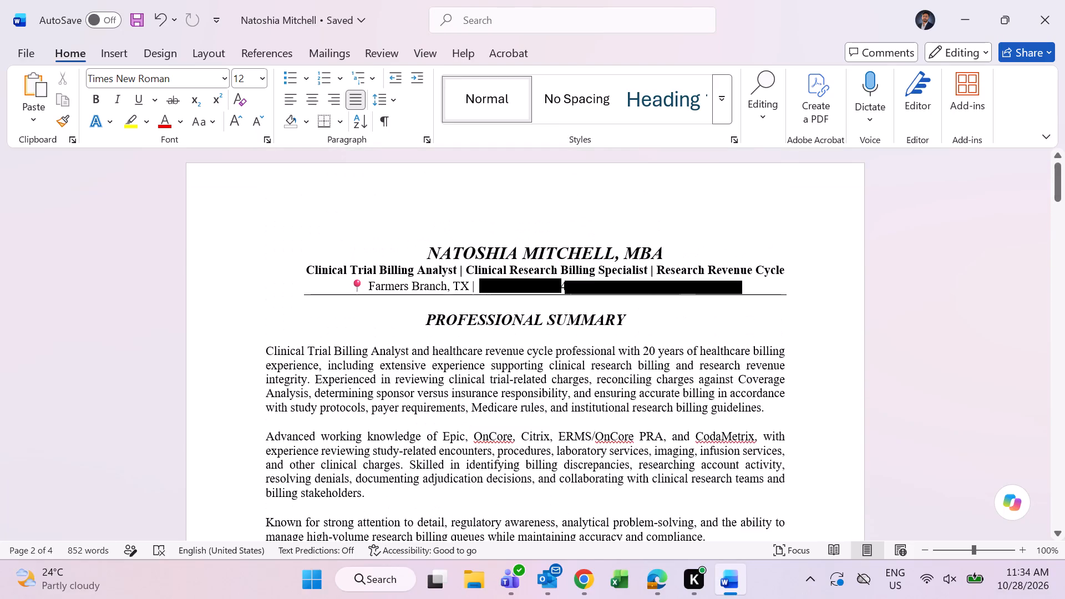
scroll(551, 291, "down", 17)
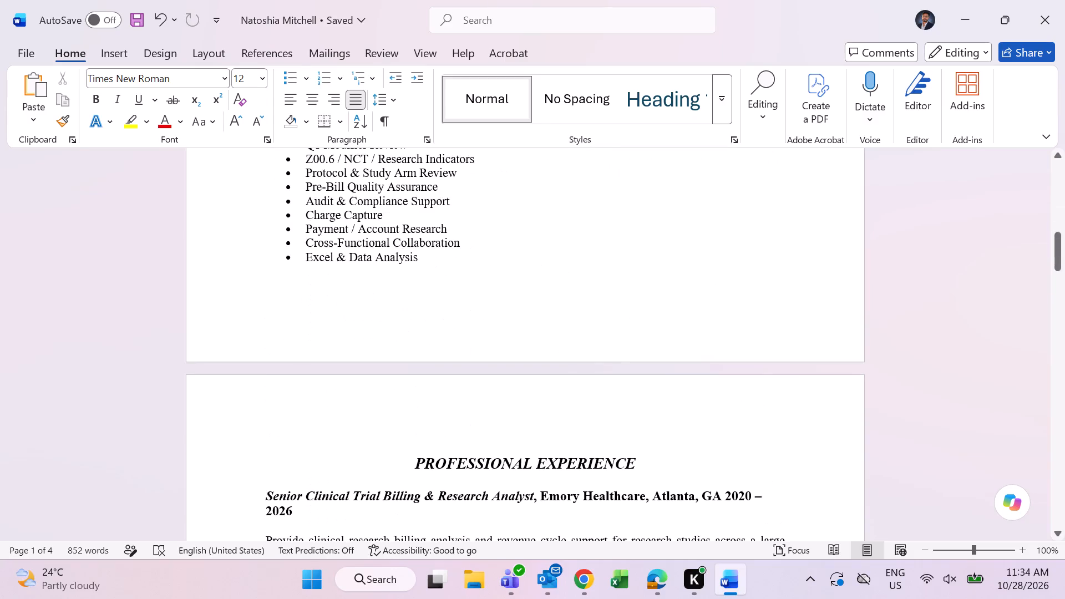
Switch to Chrome and view the overview of Emory Healthcare's LinkedIn company page.
key("alt+Tab")
scroll(481, 272, "up", 15)
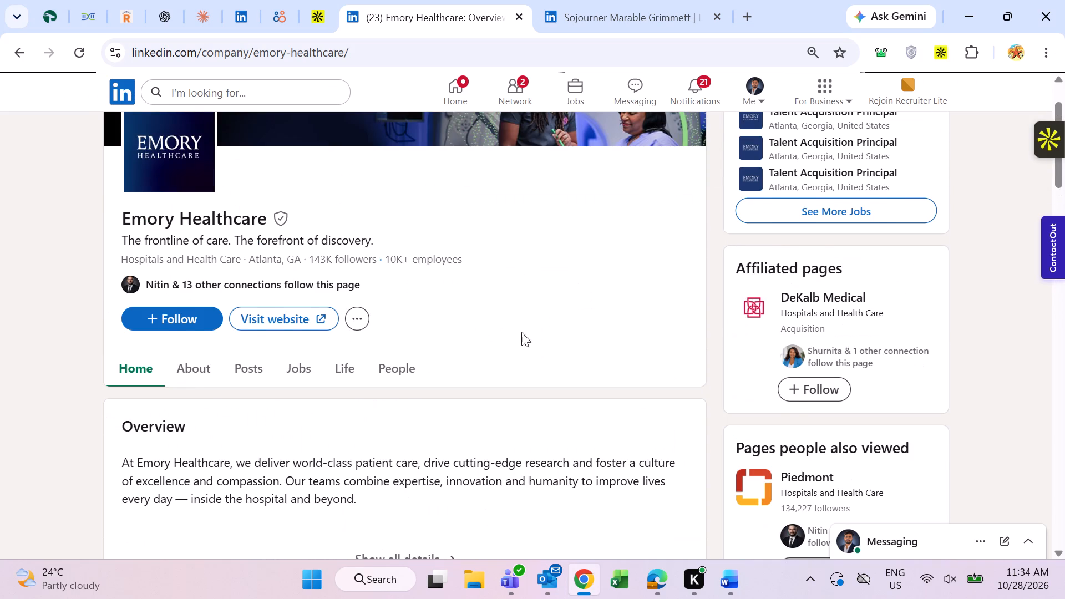
Return from the Emory Healthcare company page to the candidate's profile and find the Senior Clinical Research Analyst role under Experience.
left_click(13, 44)
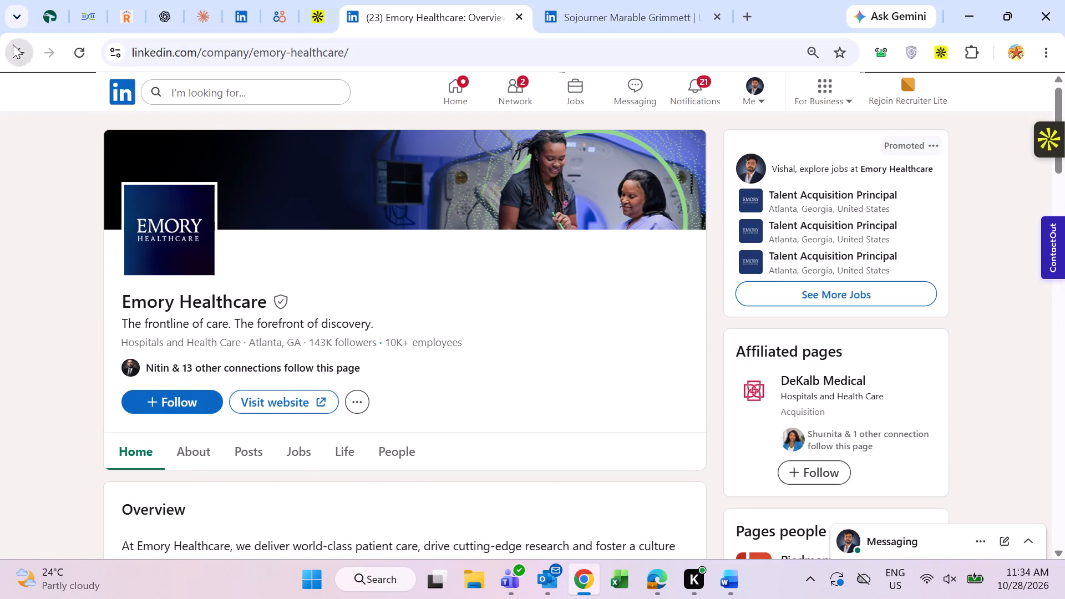
scroll(500, 305, "up", 7)
scroll(499, 305, "up", 15)
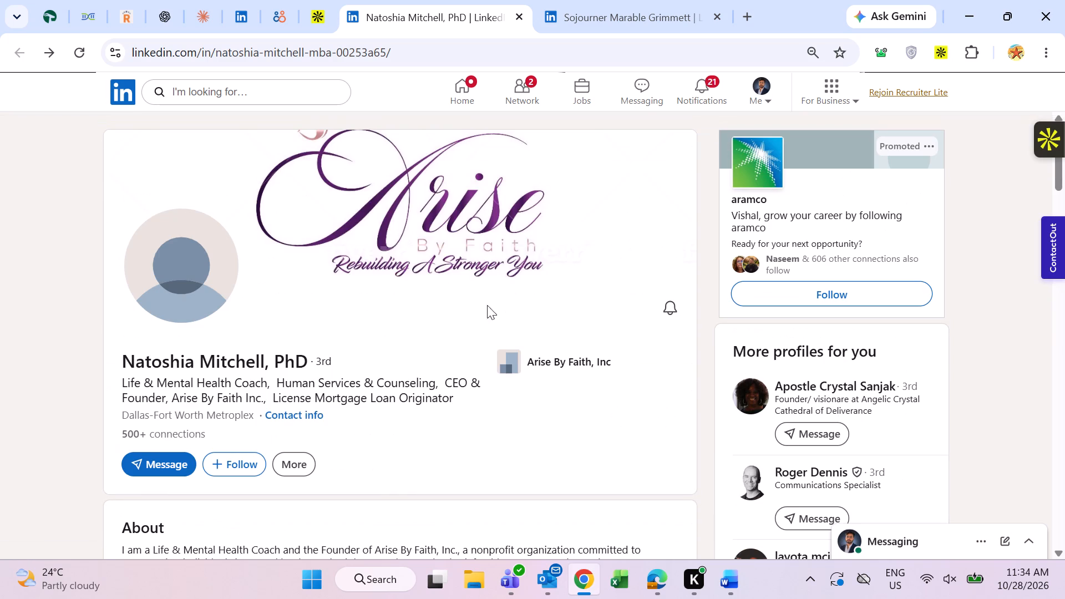
scroll(427, 329, "down", 10)
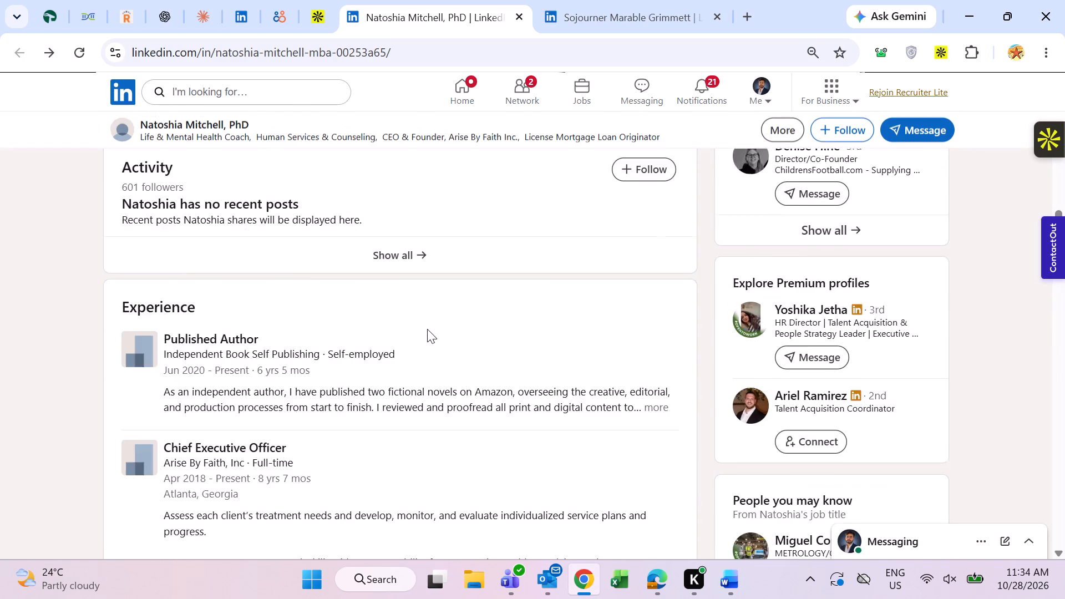
scroll(427, 329, "down", 5)
scroll(427, 329, "up", 6)
scroll(370, 399, "down", 3)
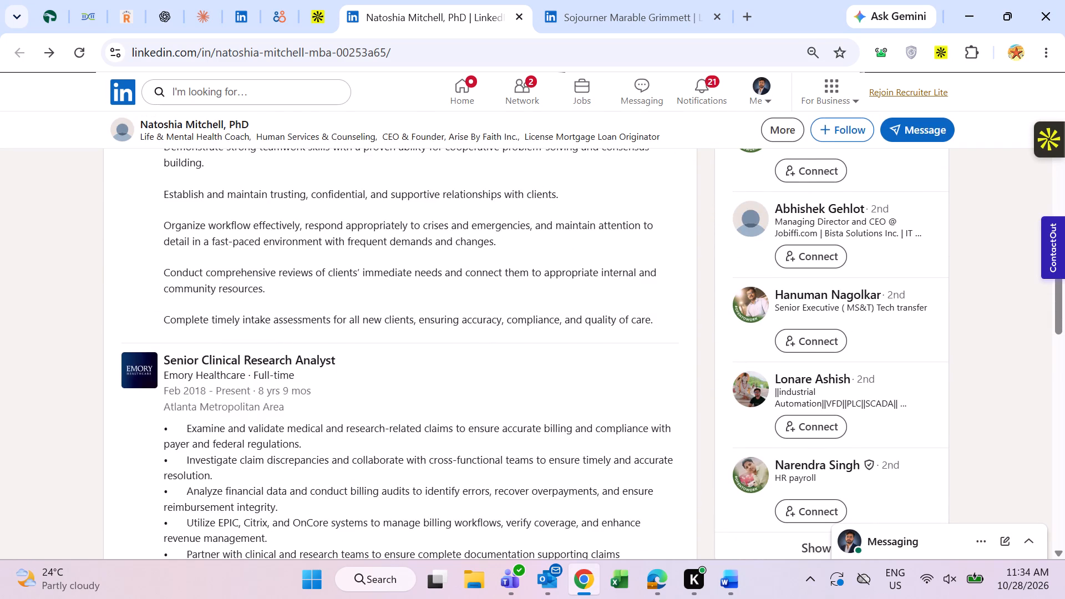
Open the Emory Healthcare company page from the Senior Clinical Research Analyst role in a new tab and show its People section.
scroll(320, 312, "down", 2)
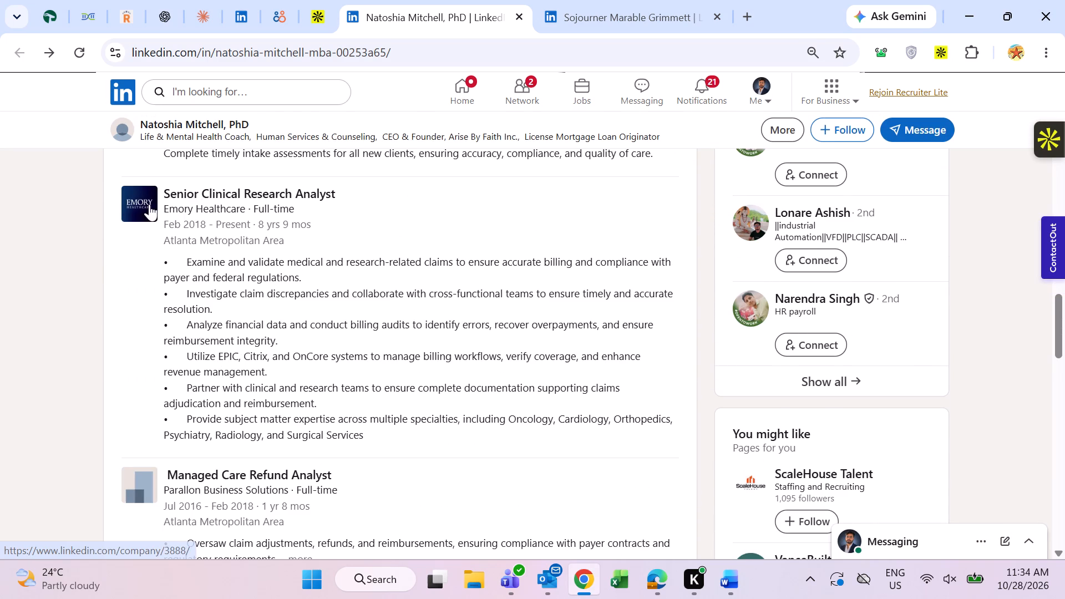
right_click(149, 204)
left_click(285, 212)
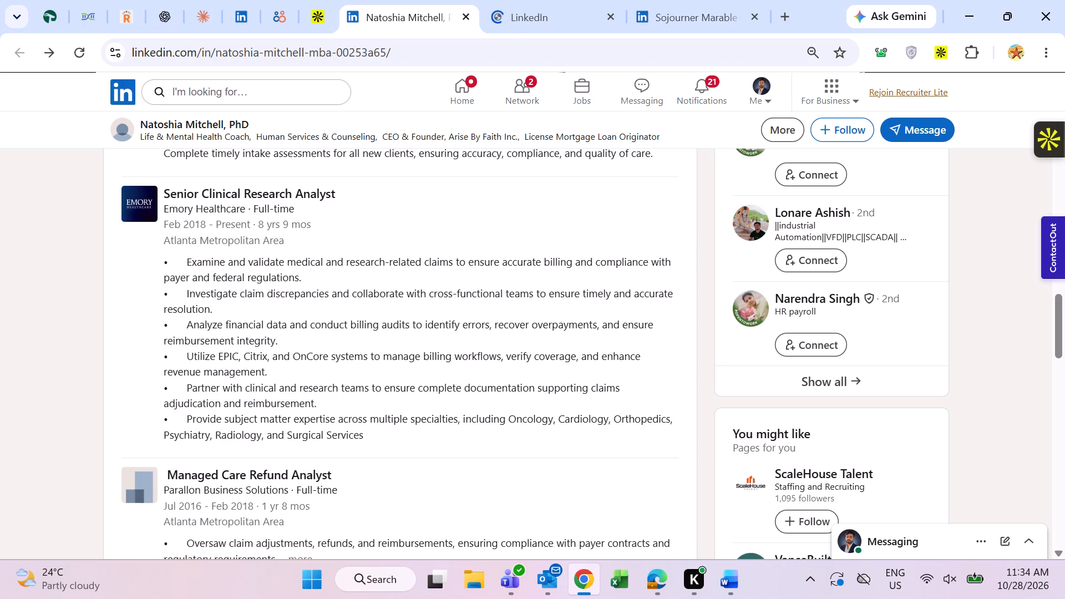
left_click_drag(263, 256, 362, 373)
left_click(445, 377)
left_click(573, 0)
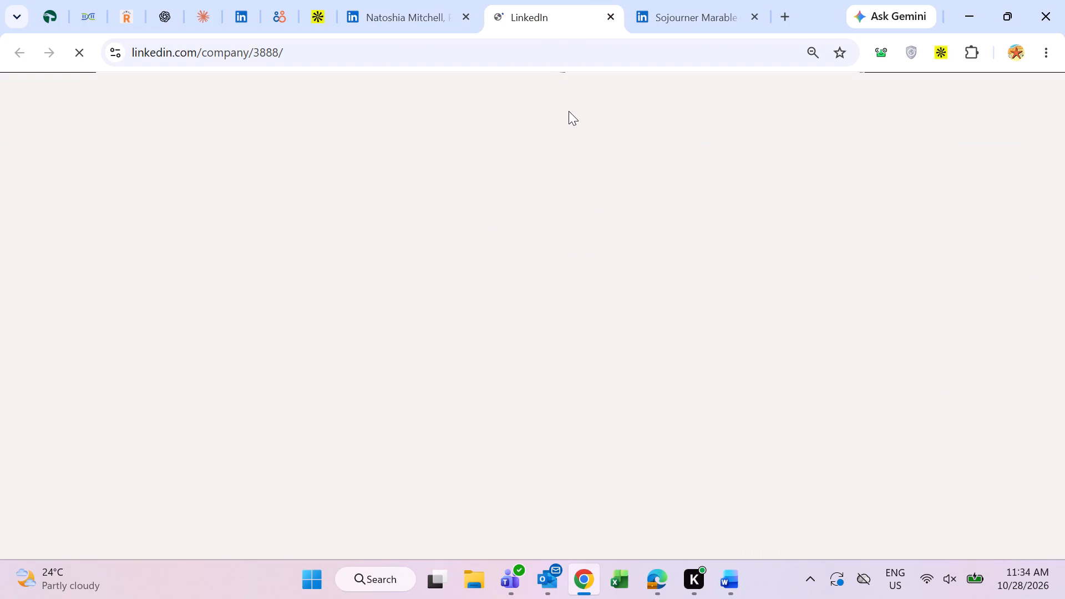
scroll(402, 289, "down", 1)
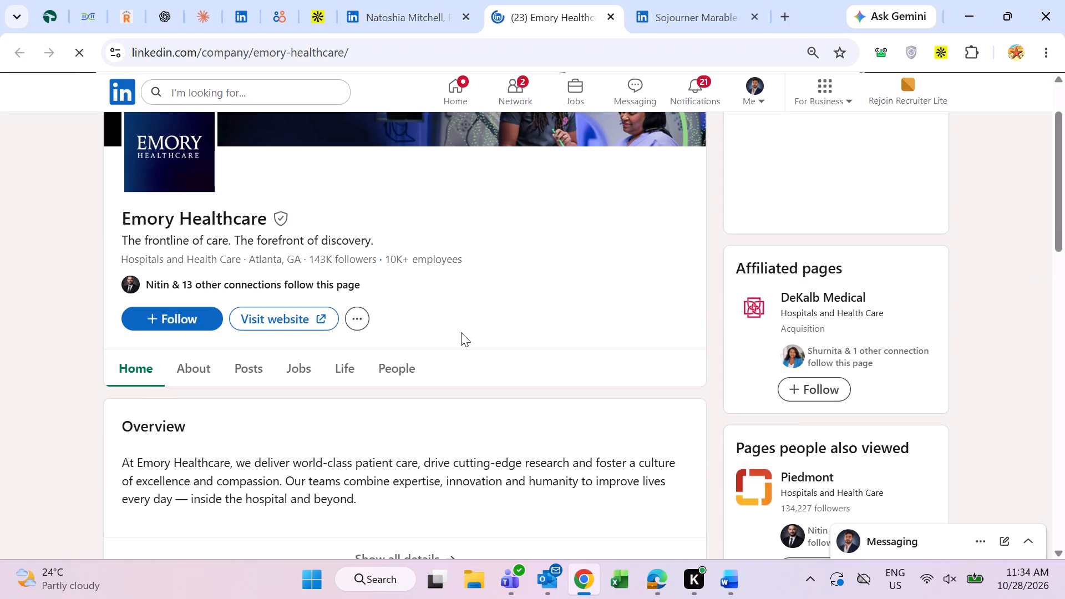
left_click(413, 365)
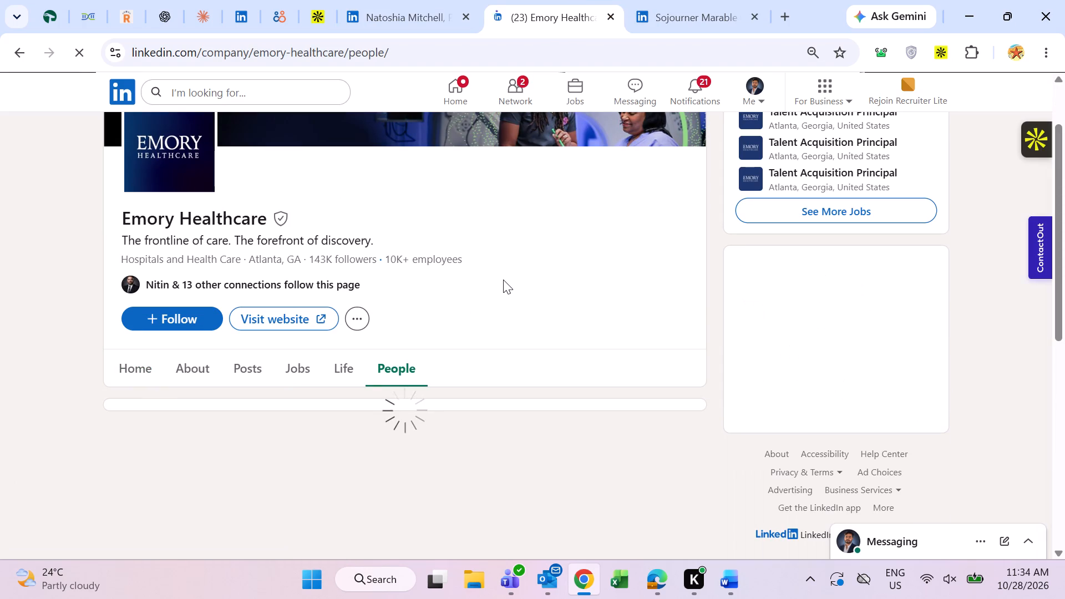
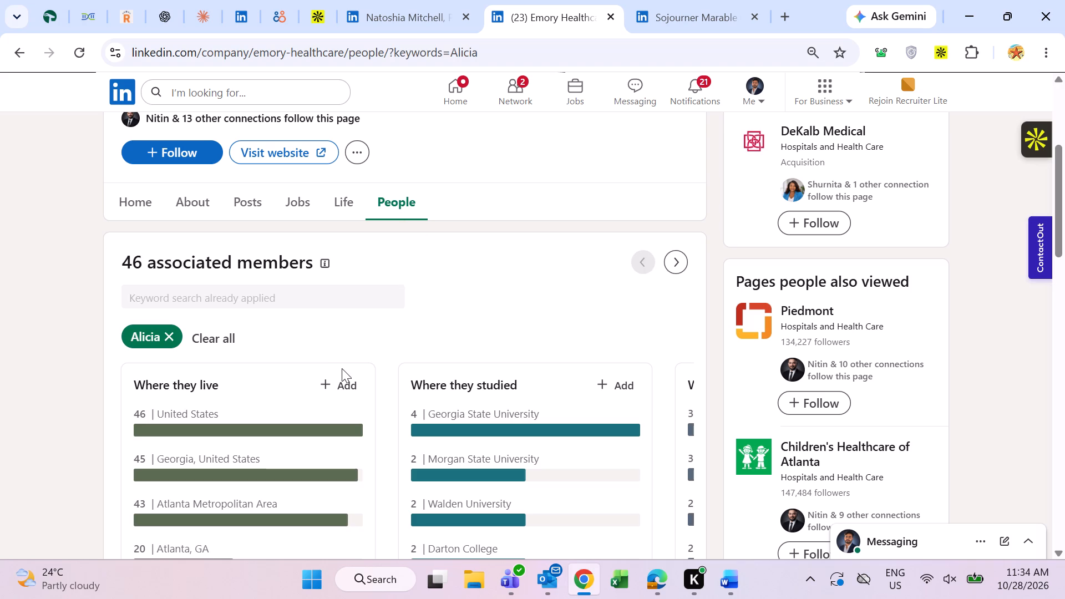
Look through the names and job titles of the Emory Healthcare members matching "Alicia" down to the end of the loaded results.
scroll(400, 307, "down", 6)
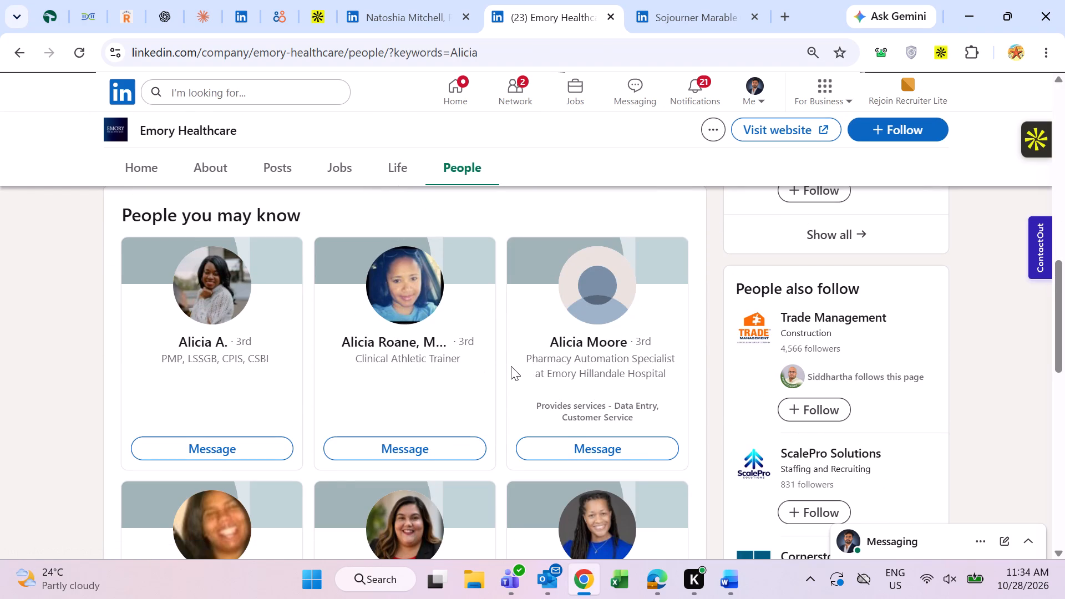
scroll(508, 366, "down", 3)
scroll(500, 367, "up", 5)
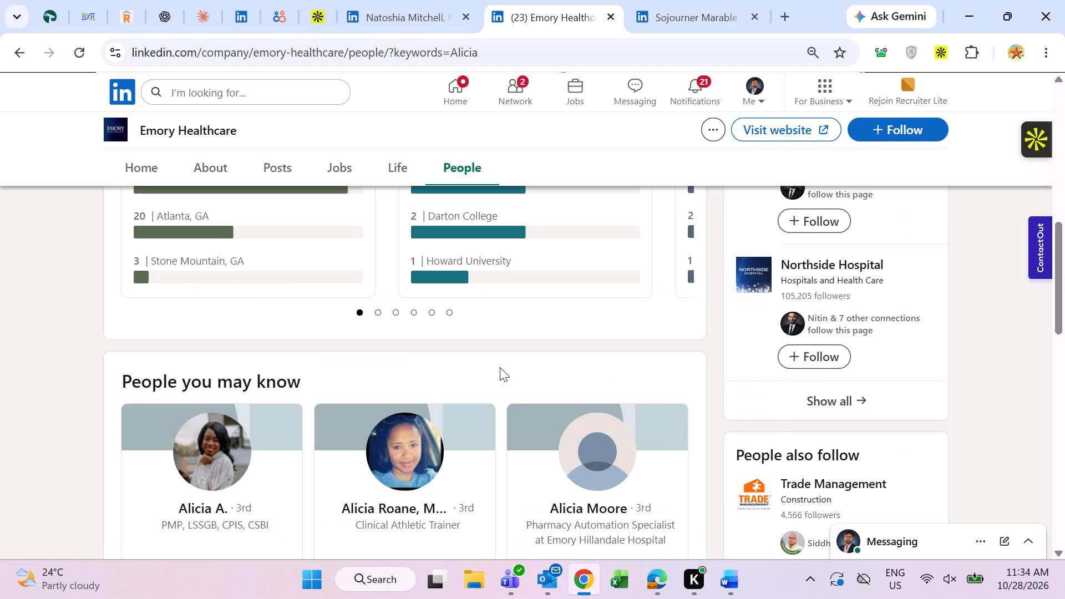
scroll(500, 367, "down", 5)
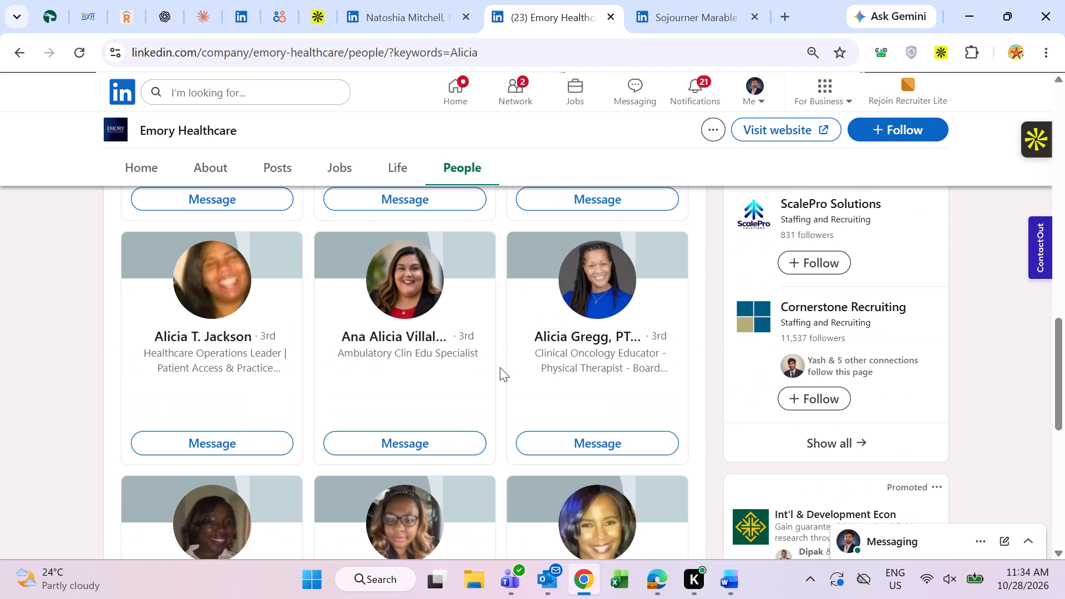
scroll(500, 367, "down", 4)
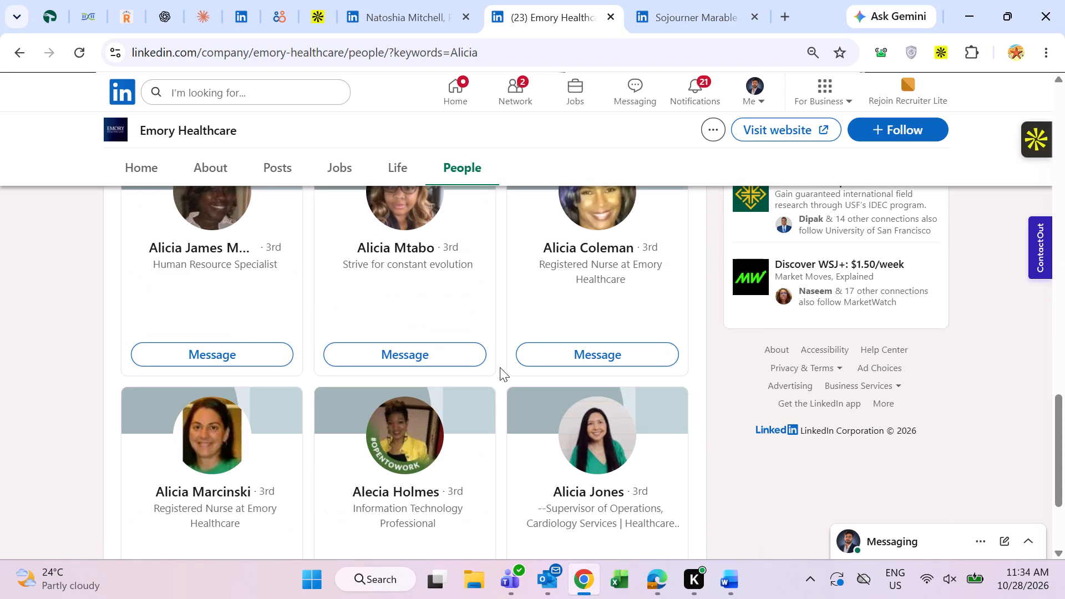
scroll(500, 367, "down", 3)
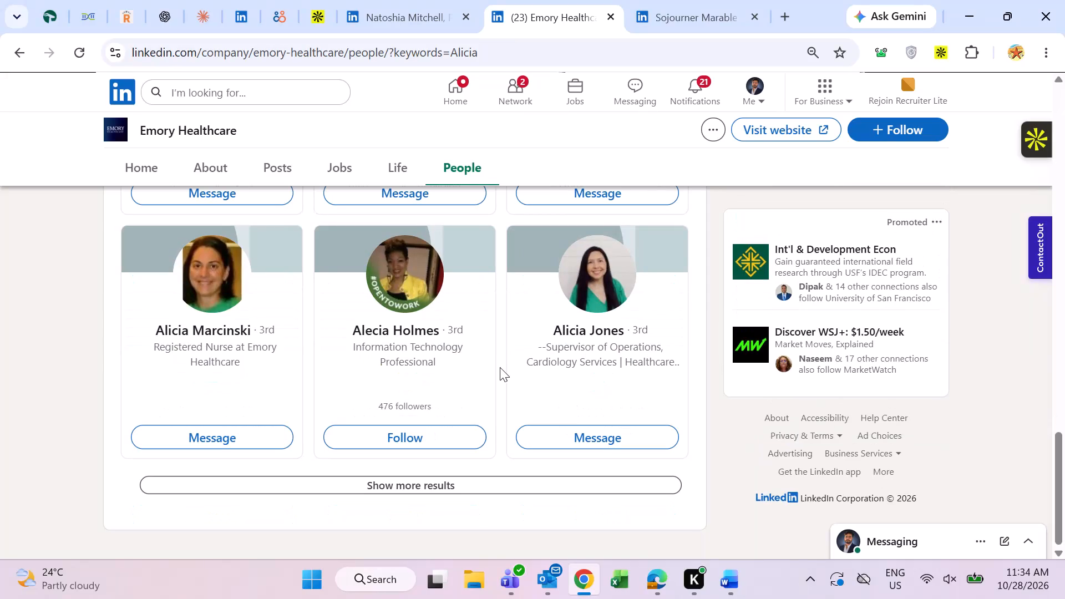
Open the profile of the PMP, LSSGB, CPIS, CSBI employee from the Emory Healthcare people results in a separate tab.
scroll(500, 367, "up", 13)
scroll(500, 367, "down", 4)
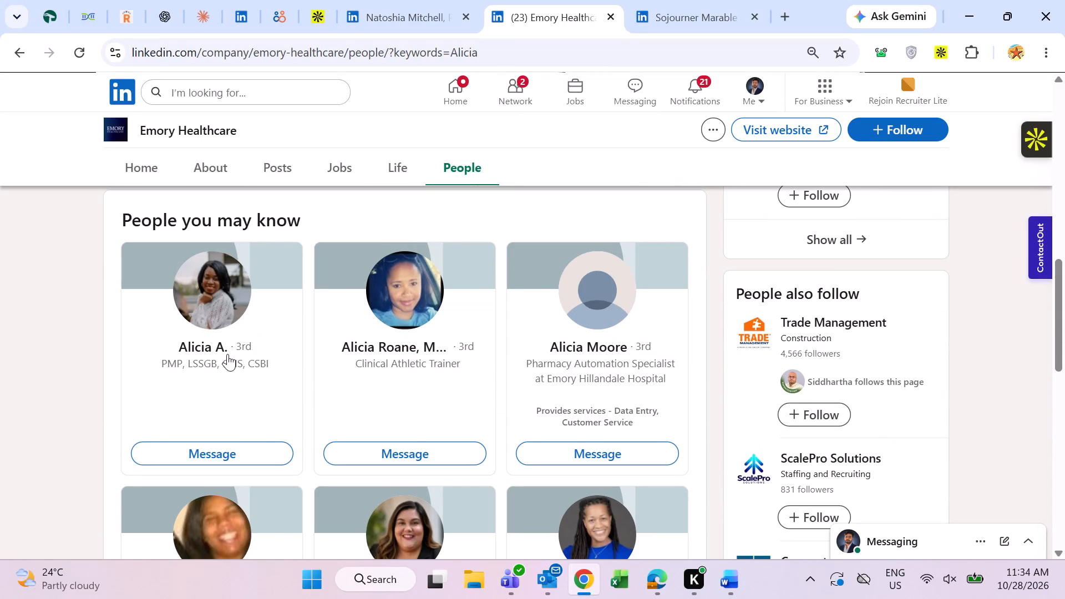
right_click(213, 347)
left_click(251, 362)
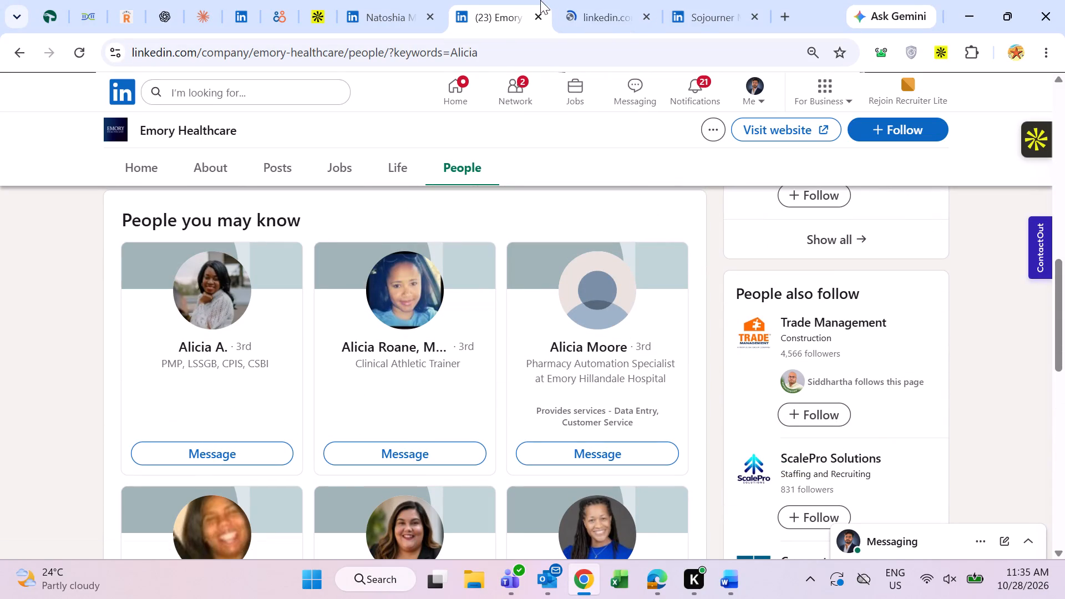
left_click(566, 0)
left_click(727, 6)
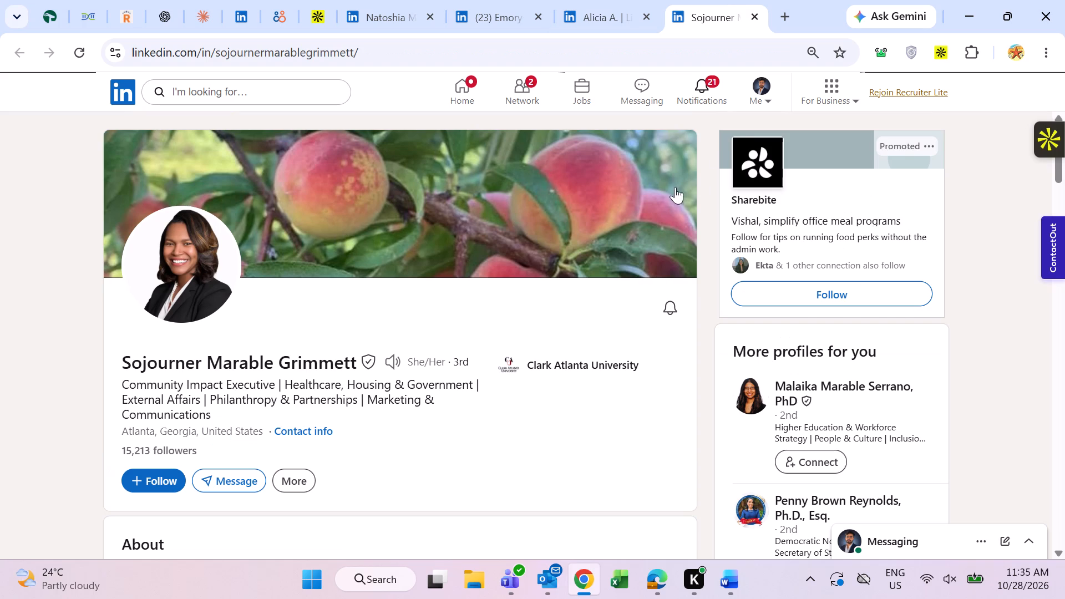
scroll(534, 314, "down", 18)
scroll(534, 314, "up", 3)
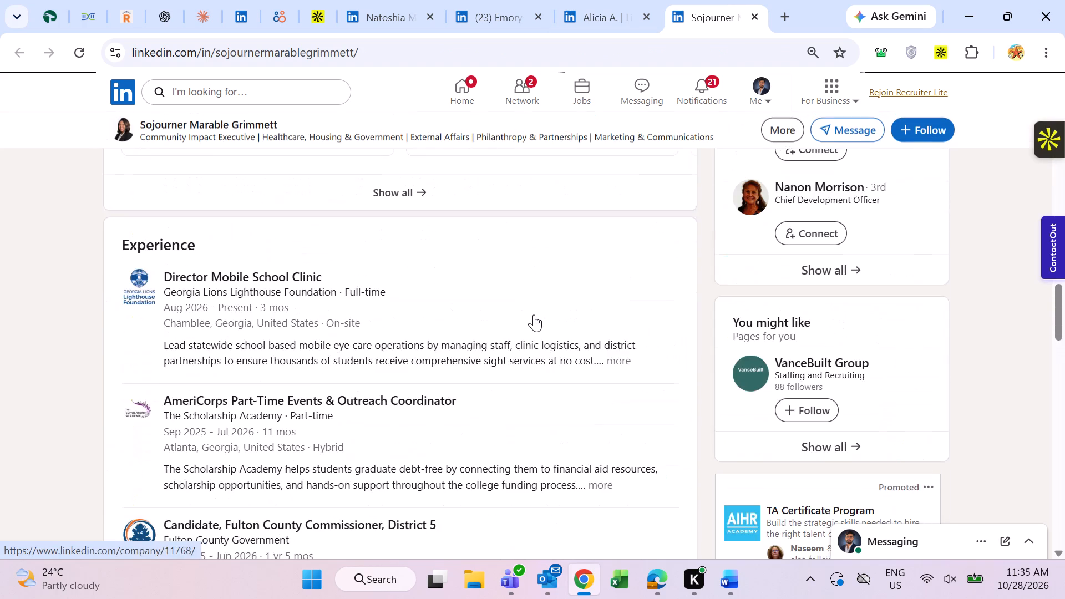
scroll(525, 344, "down", 5)
scroll(612, 270, "down", 4)
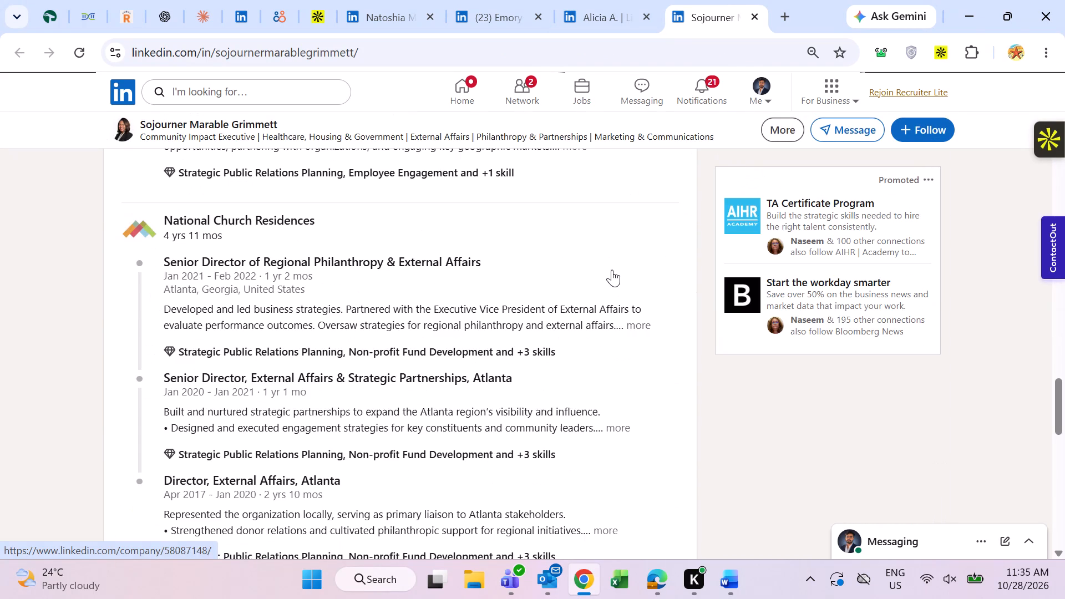
left_click(750, 19)
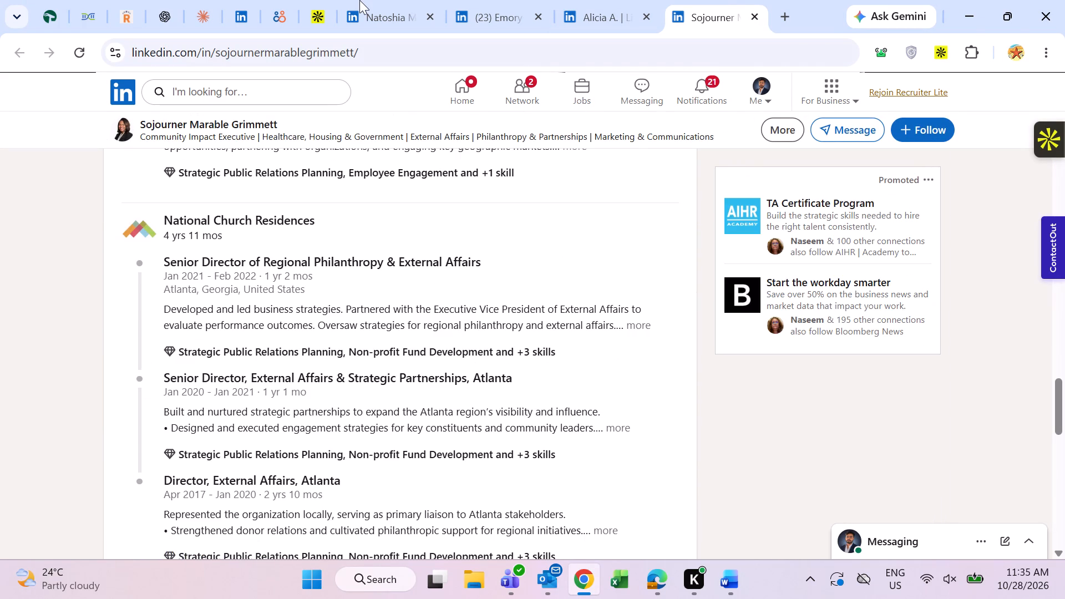
Review the Experience entries and profile headline of the Arise By Faith founder's profile.
left_click(359, 0)
scroll(442, 318, "down", 4)
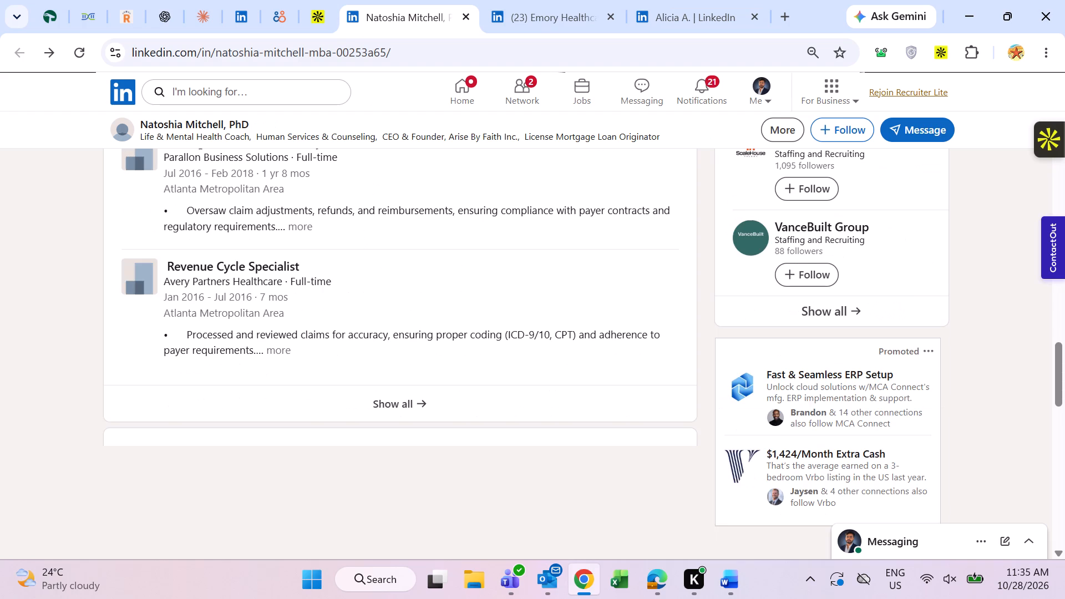
scroll(442, 318, "up", 1)
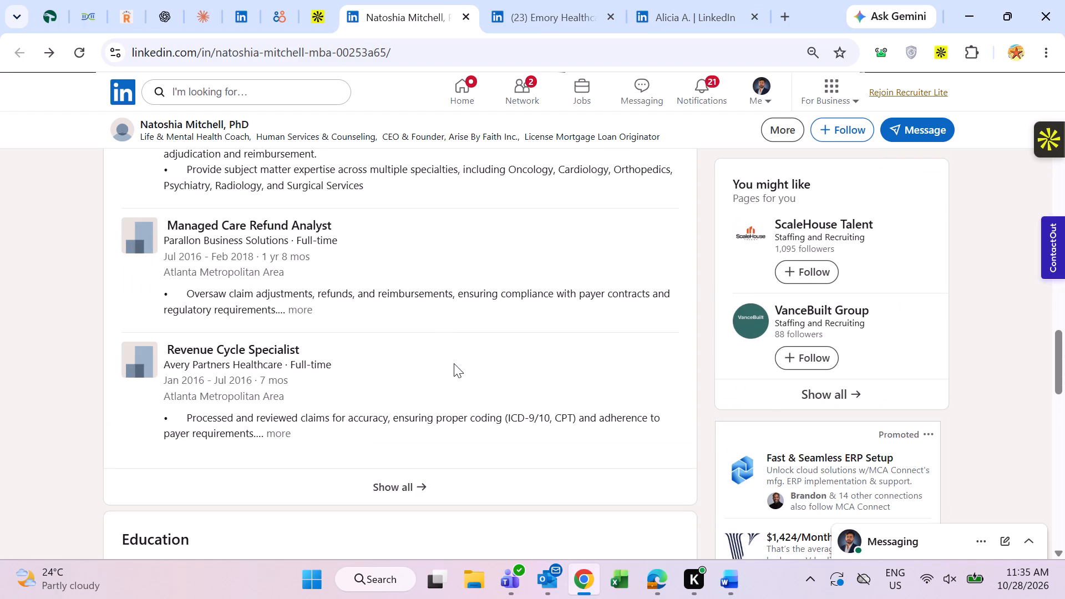
scroll(454, 363, "up", 2)
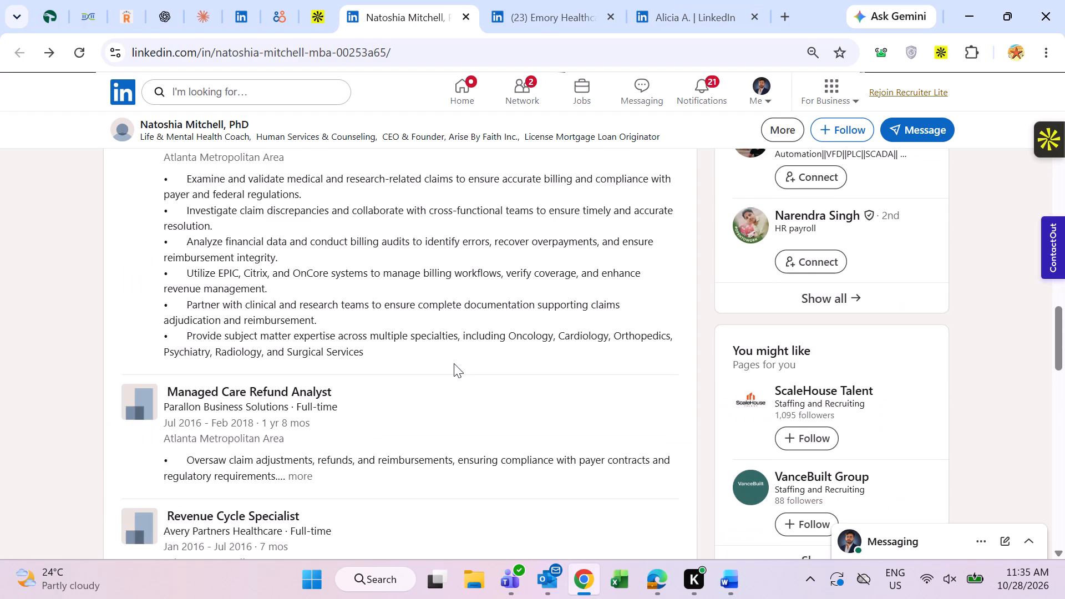
scroll(454, 363, "up", 19)
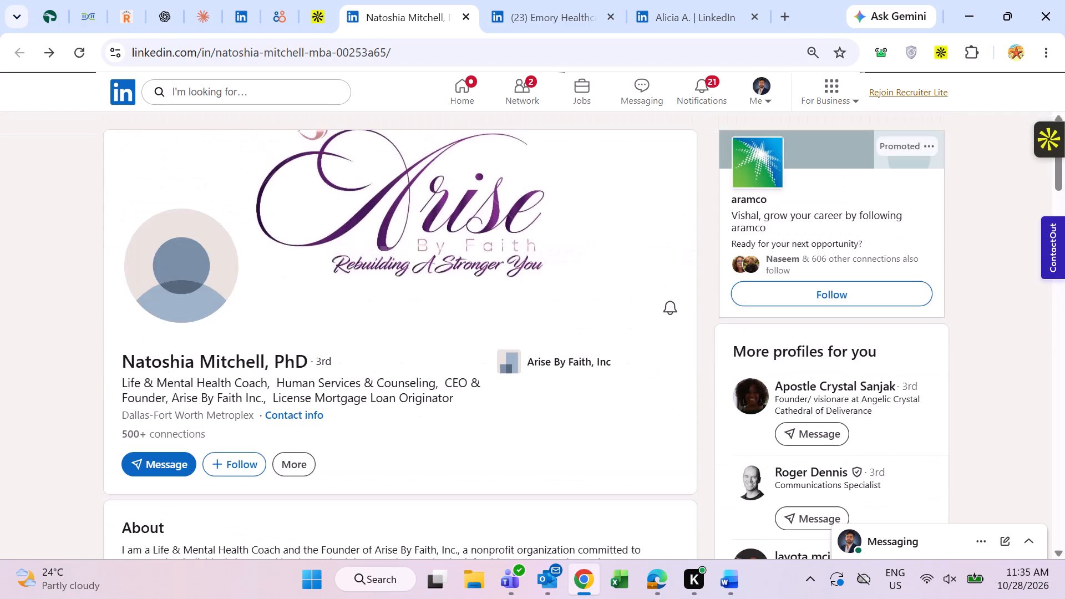
scroll(454, 363, "up", 2)
Examine the Emory Healthcare roles under Experience on the PMP, LSSGB, CPIS, CSBI employee's profile.
left_click(642, 0)
scroll(413, 370, "down", 6)
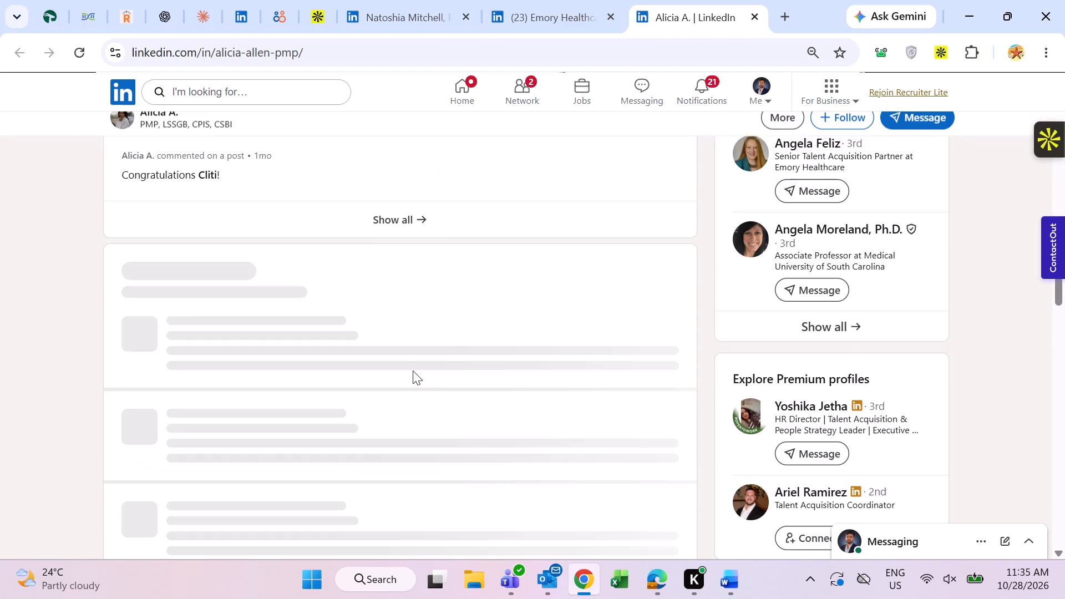
scroll(447, 287, "up", 1)
scroll(447, 287, "down", 4)
scroll(447, 287, "up", 2)
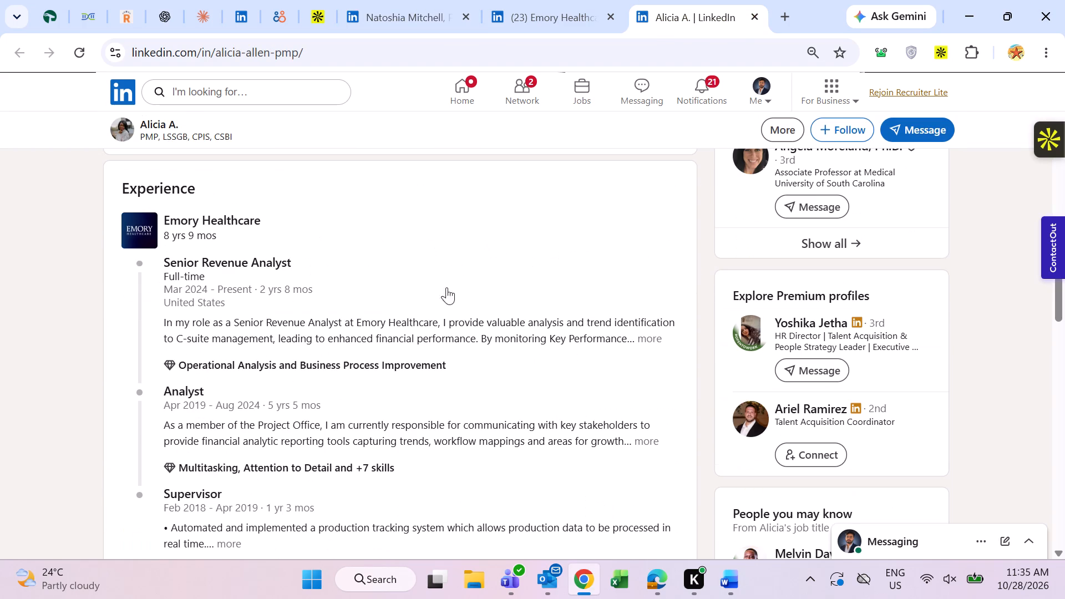
left_click_drag(497, 314, 516, 346)
triple_click(530, 344)
left_click(560, 337)
scroll(450, 321, "up", 5)
scroll(472, 279, "down", 6)
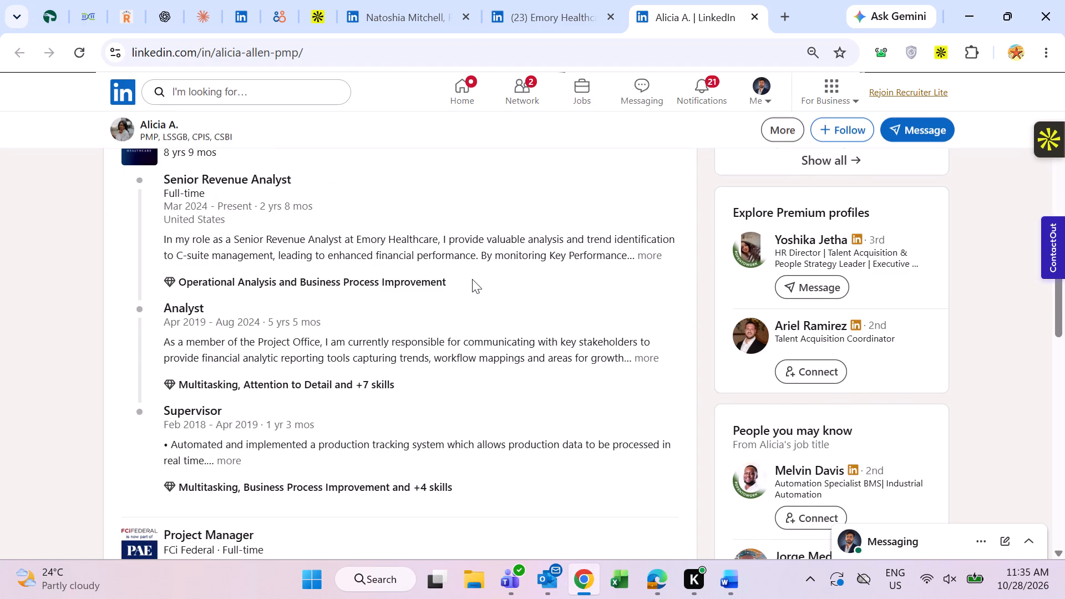
scroll(472, 279, "down", 2)
scroll(461, 334, "up", 15)
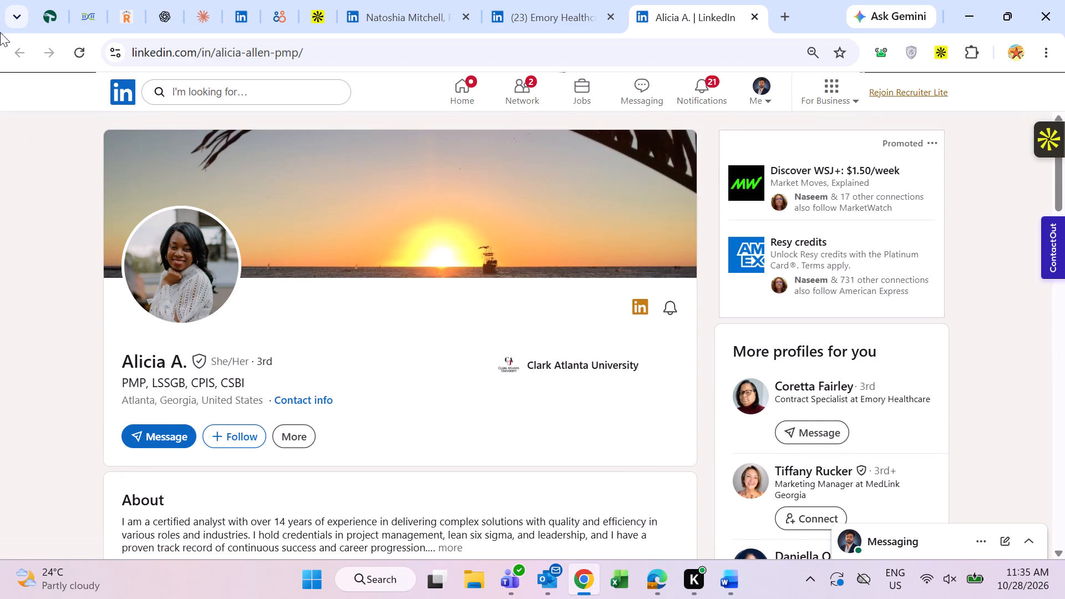
Clear the name keyword on Emory Healthcare's people list and filter by Atlanta Metropolitan Area and Atlanta, GA.
left_click(505, 1)
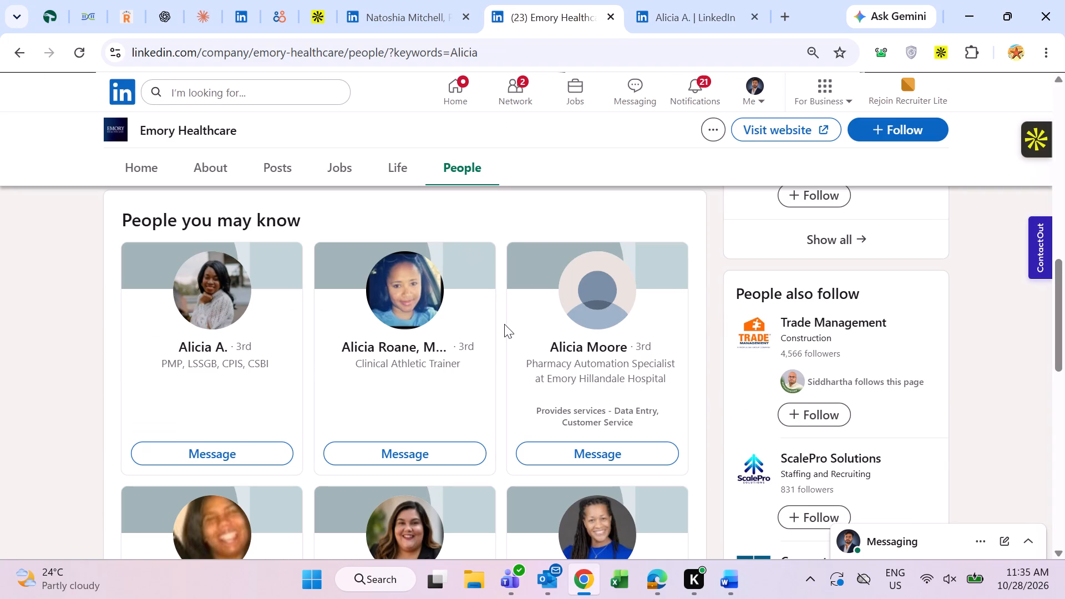
scroll(504, 324, "up", 6)
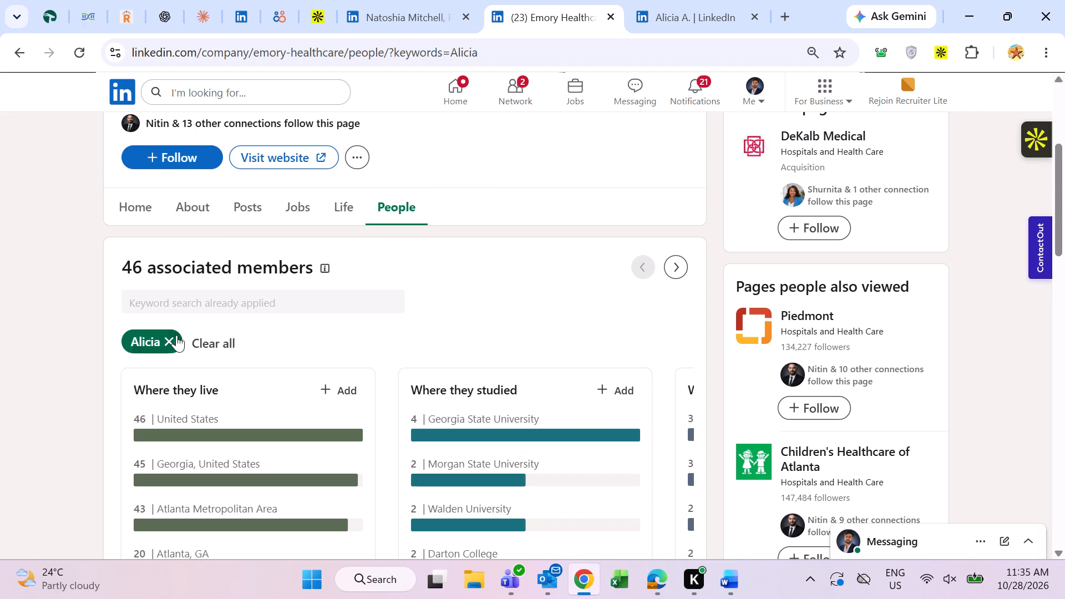
left_click(217, 350)
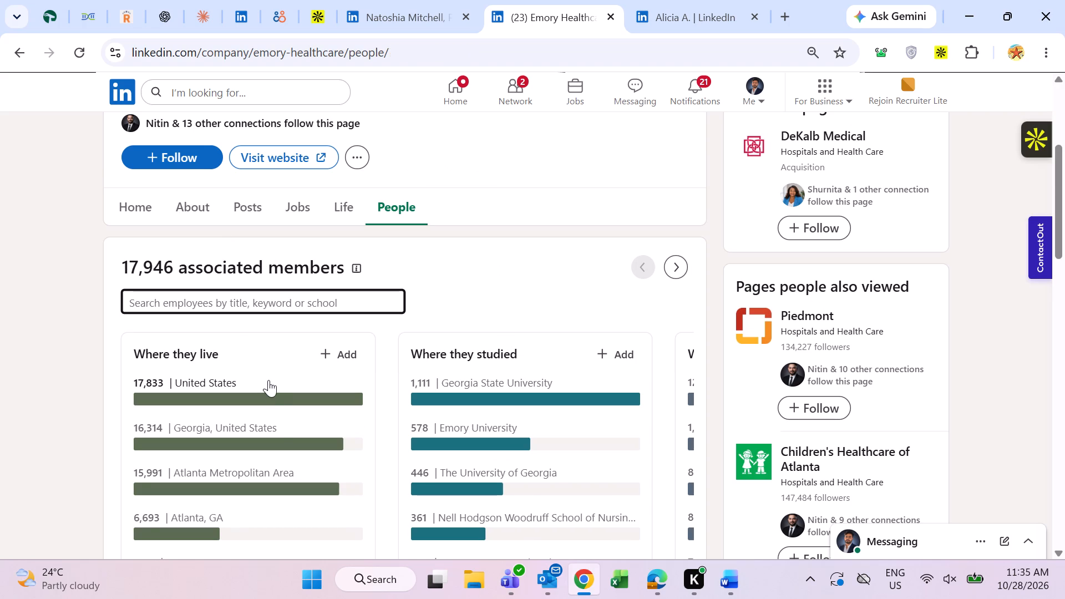
scroll(331, 397, "down", 2)
left_click(251, 320)
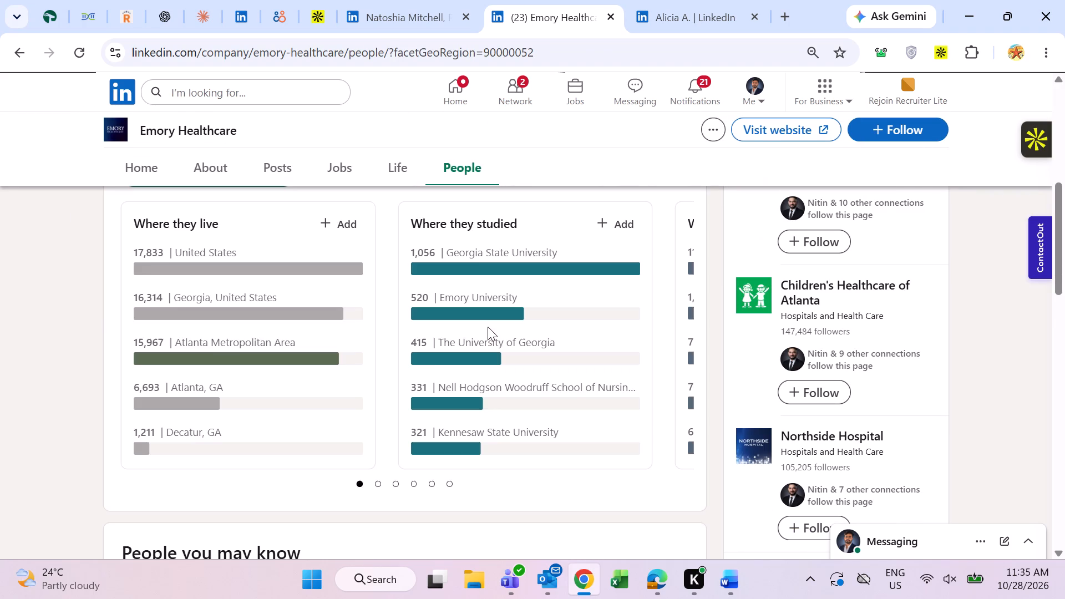
left_click(283, 399)
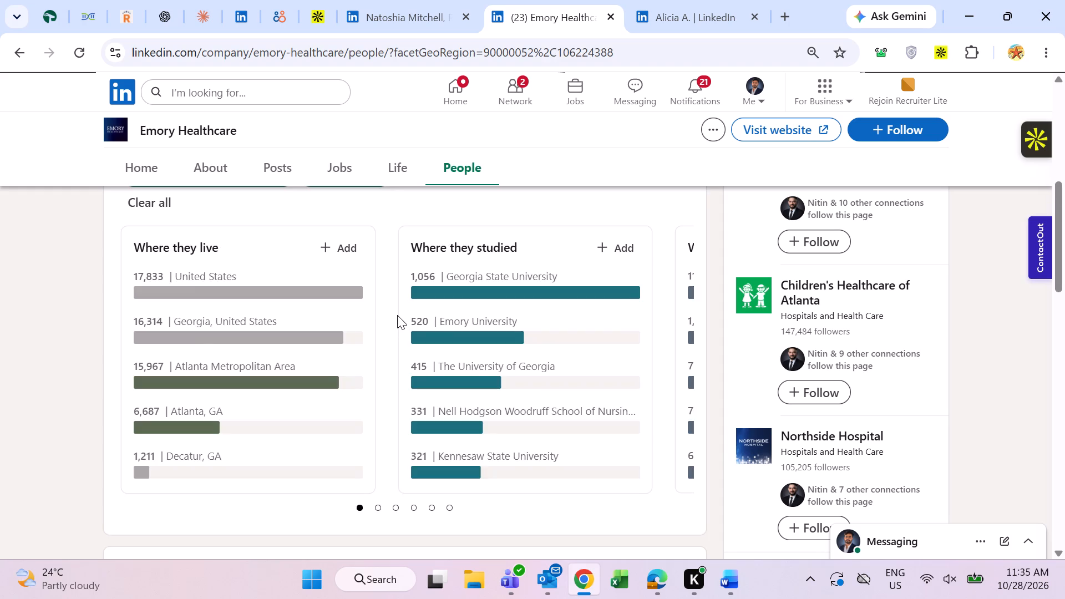
Examine the job titles of the Atlanta-filtered Emory Healthcare members, loading a further batch of results.
scroll(397, 315, "down", 5)
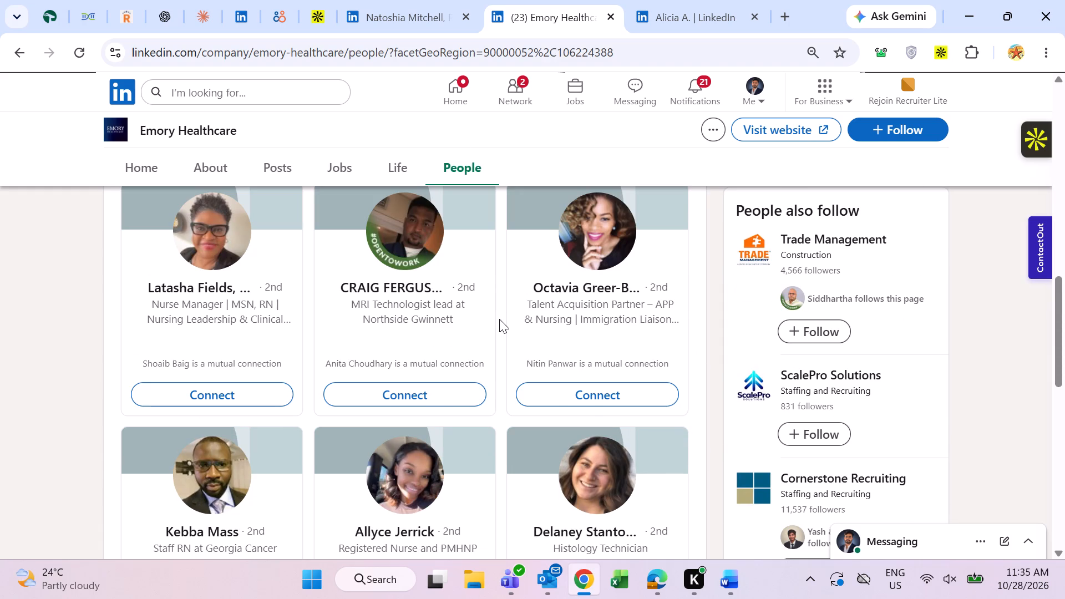
scroll(499, 319, "up", 1)
scroll(499, 319, "down", 4)
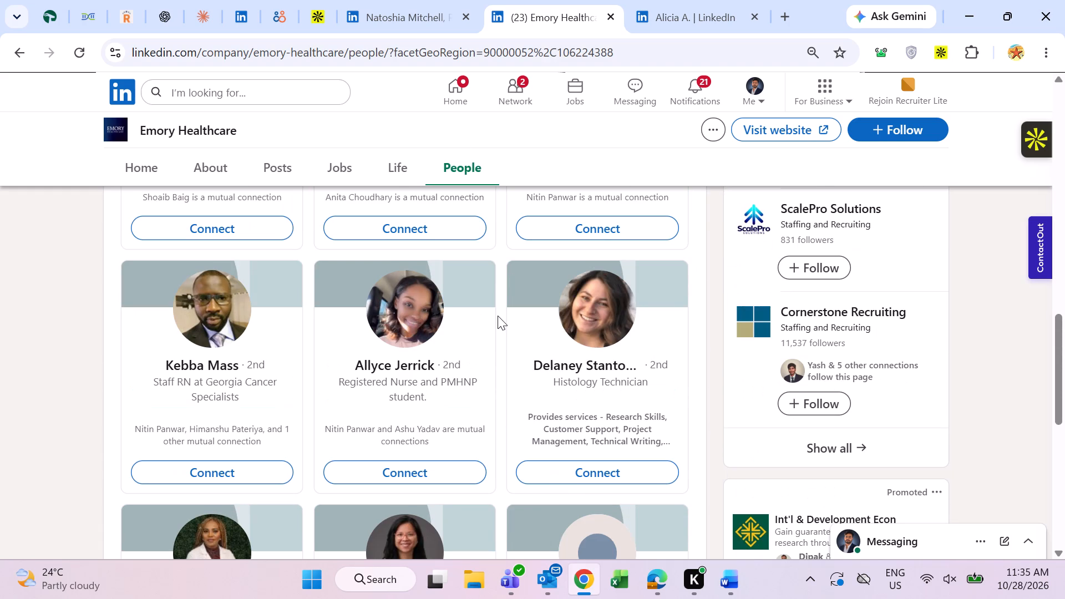
scroll(498, 316, "down", 3)
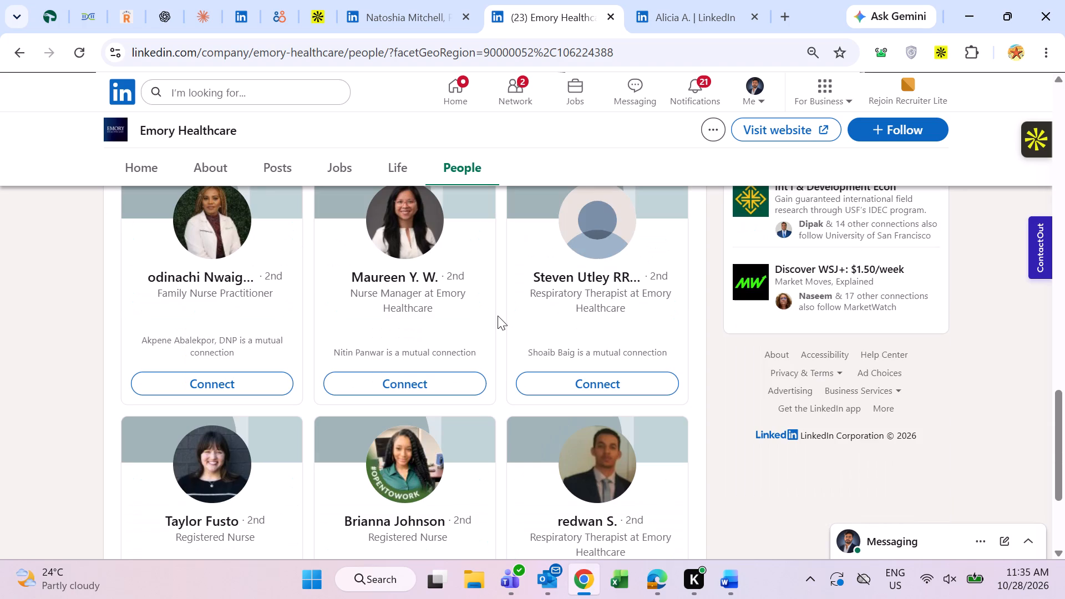
scroll(498, 314, "down", 4)
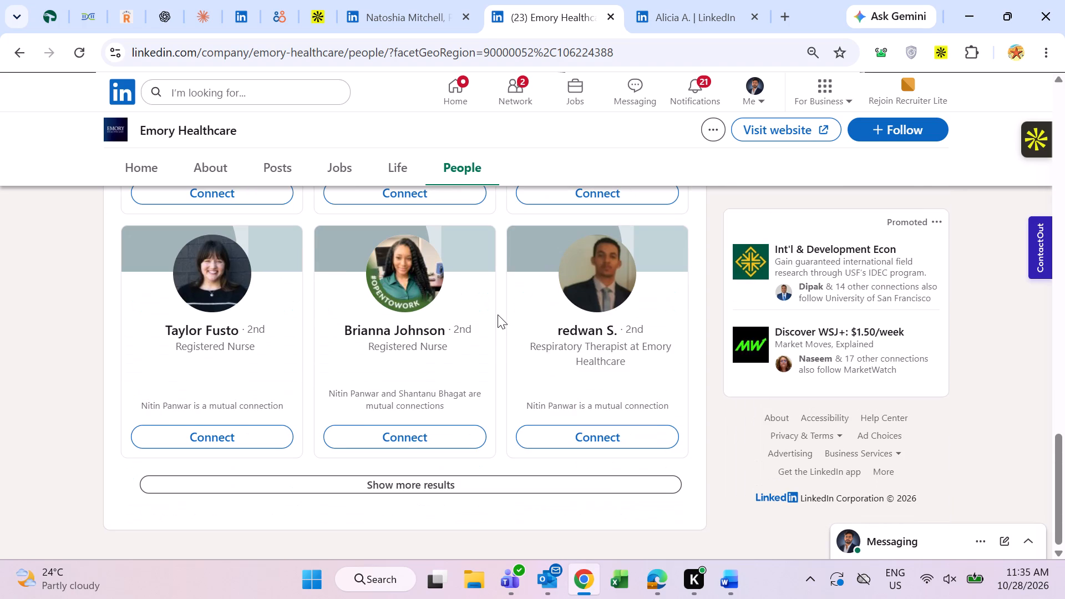
scroll(498, 314, "down", 7)
left_click(476, 485)
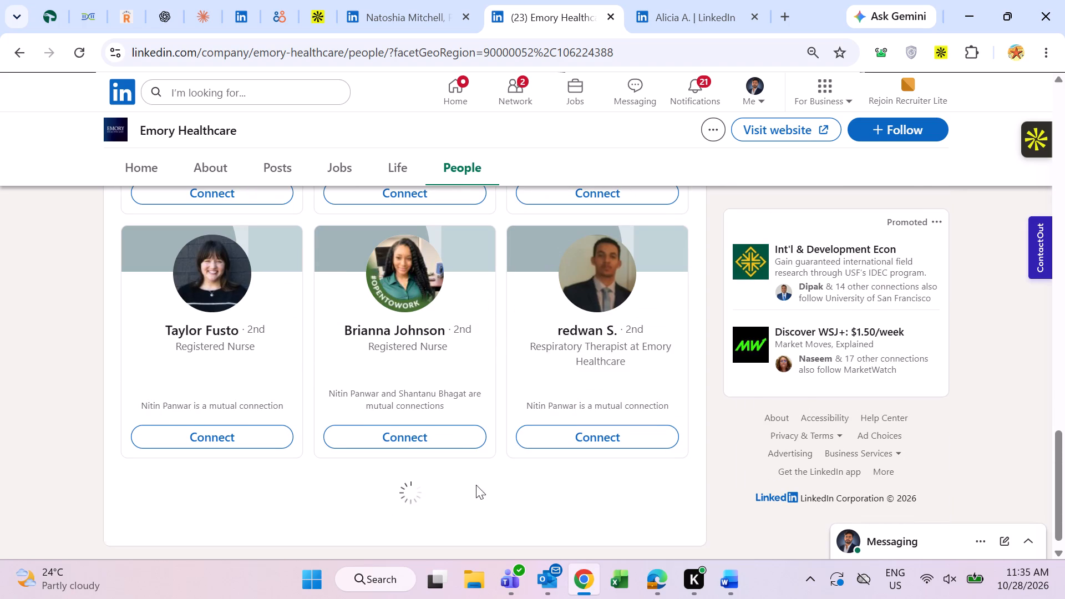
scroll(488, 381, "up", 20)
scroll(488, 381, "up", 3)
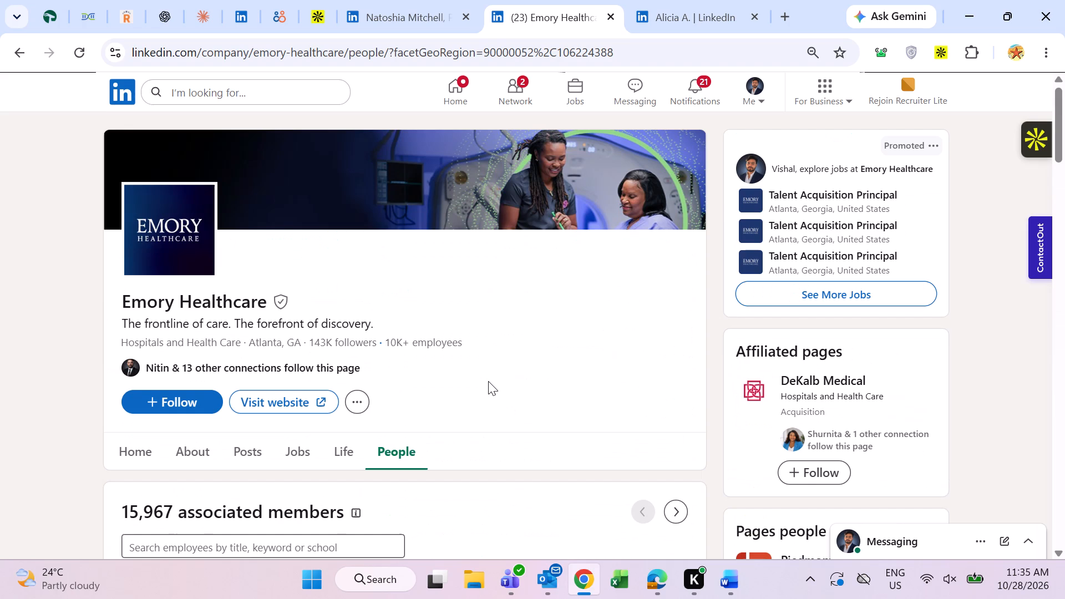
scroll(488, 381, "up", 4)
scroll(488, 381, "down", 15)
scroll(470, 333, "down", 6)
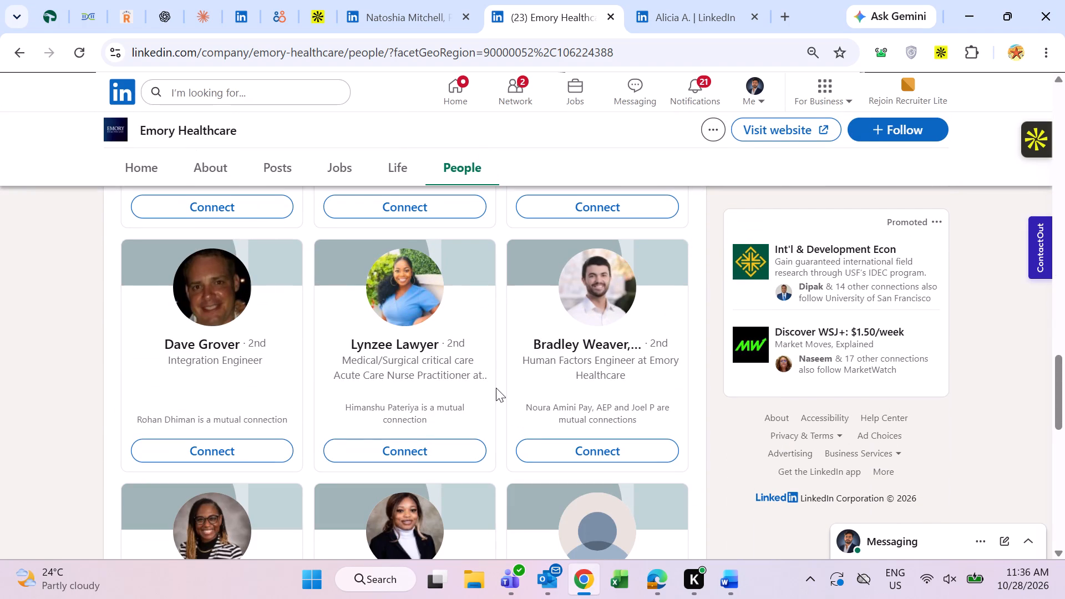
scroll(500, 378, "down", 2)
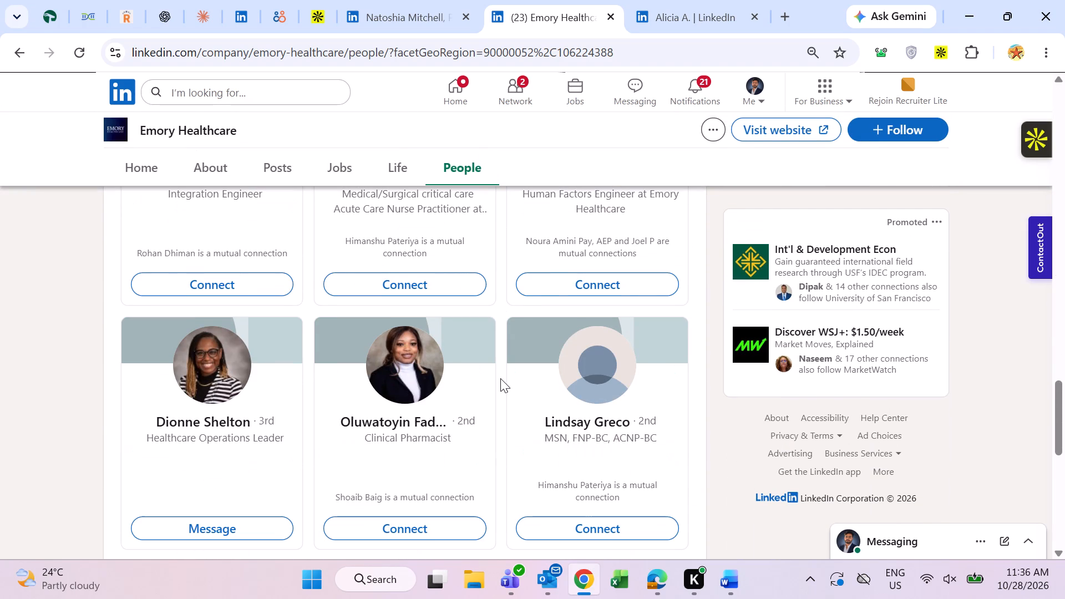
scroll(500, 378, "down", 1)
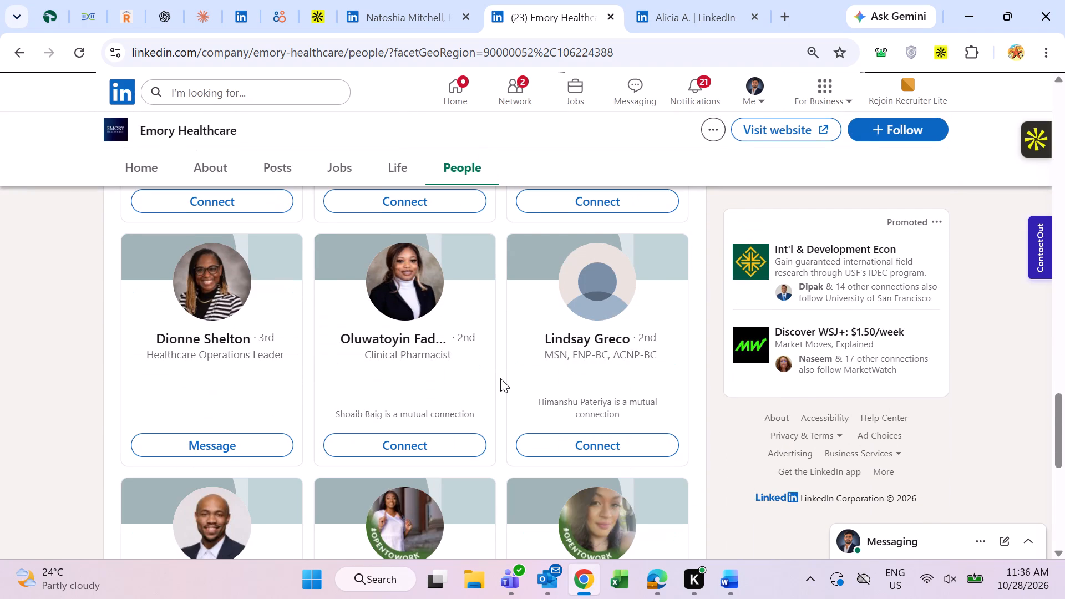
scroll(500, 378, "down", 4)
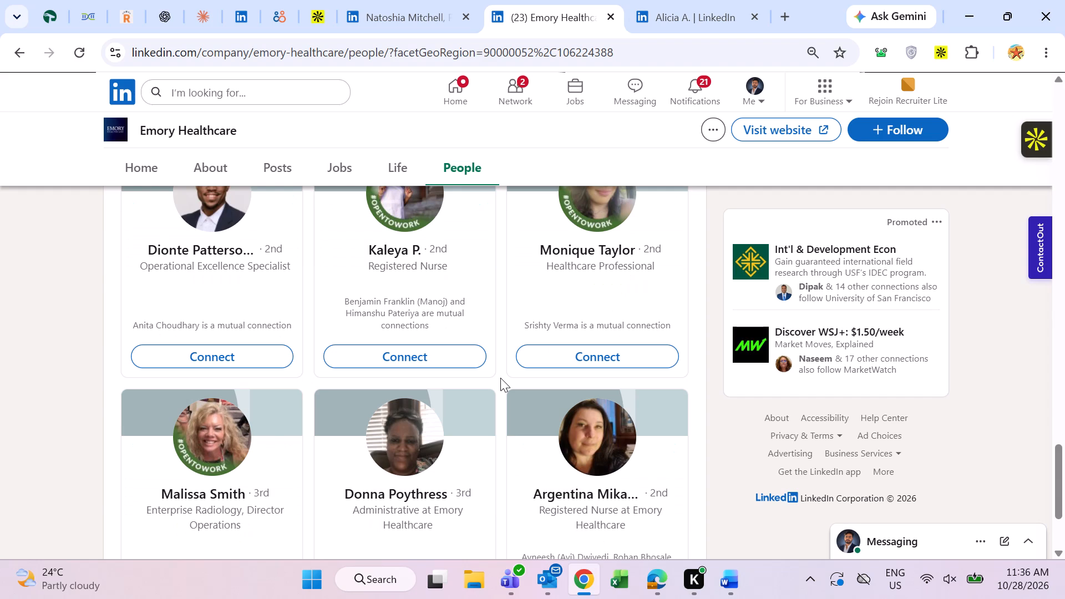
scroll(500, 378, "down", 2)
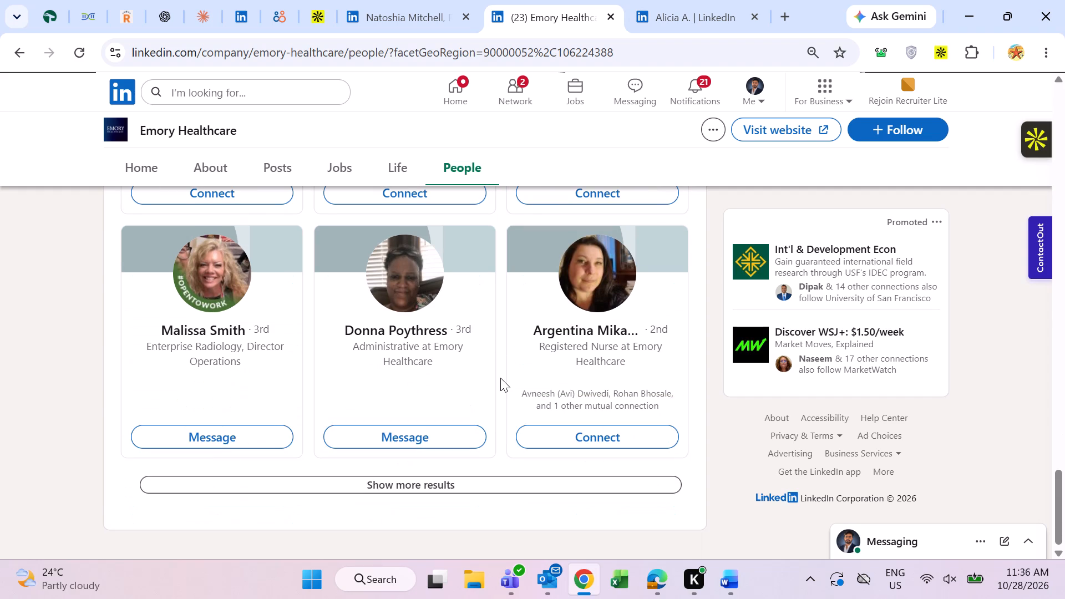
scroll(500, 378, "down", 4)
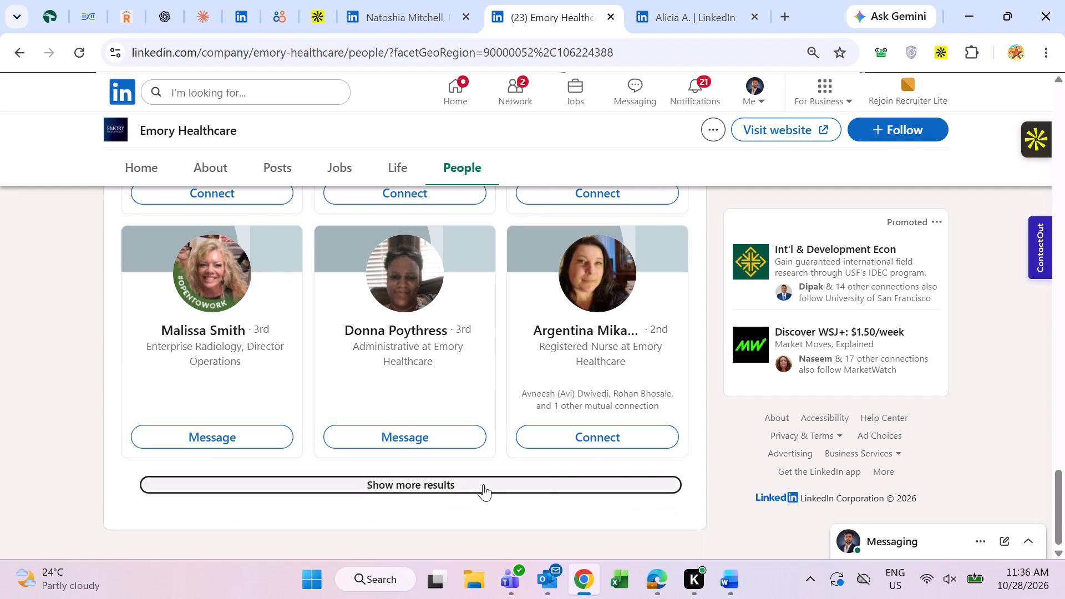
Search the Atlanta-filtered Emory Healthcare members for the keyword "clinical research".
scroll(483, 484, "up", 20)
scroll(483, 484, "up", 7)
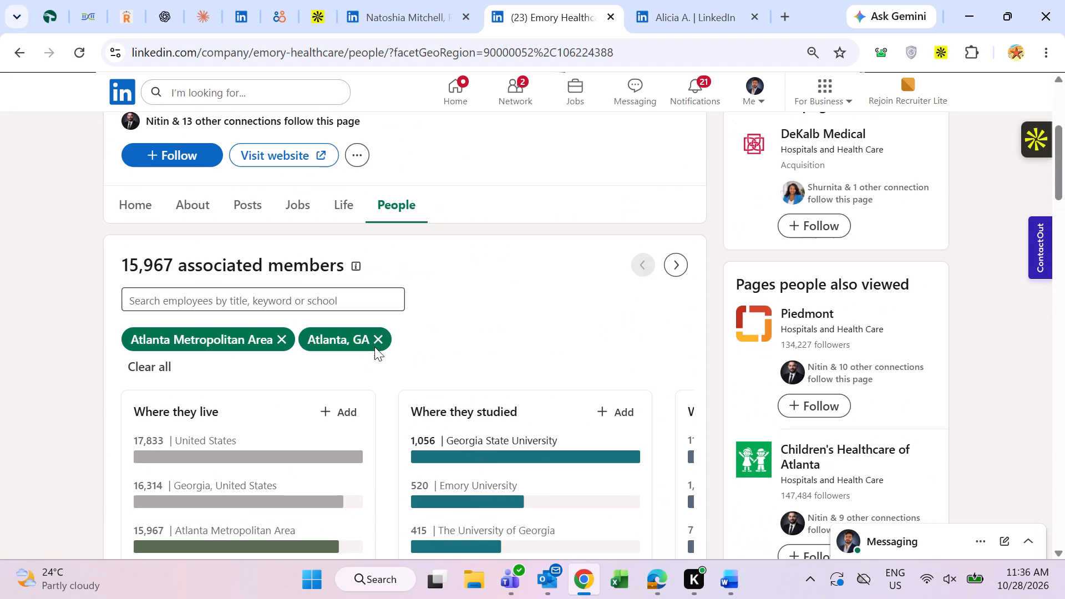
left_click(241, 302)
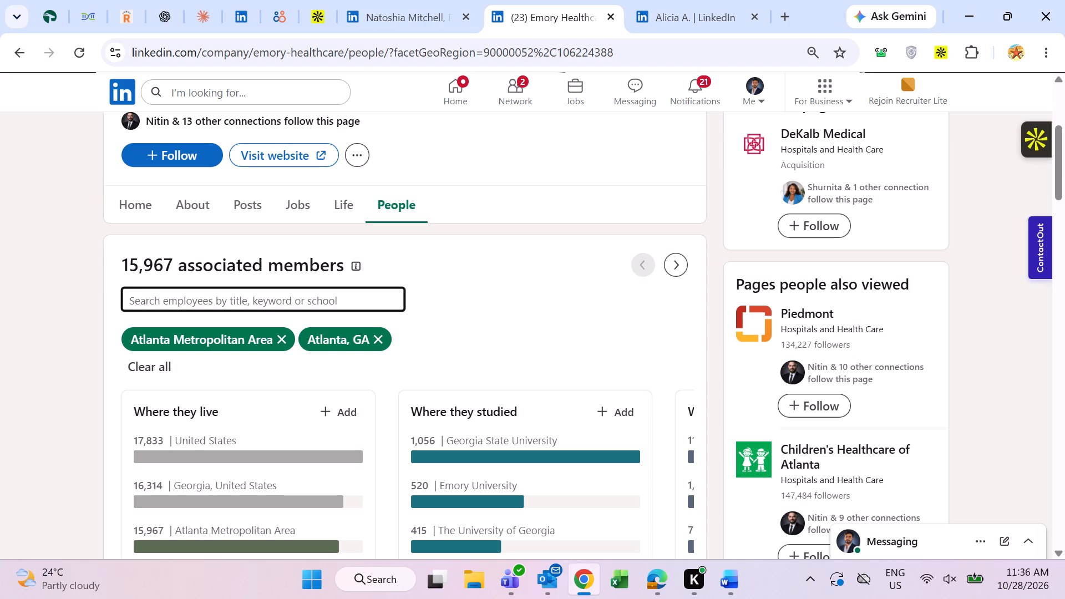
type("clinical research")
key("Return")
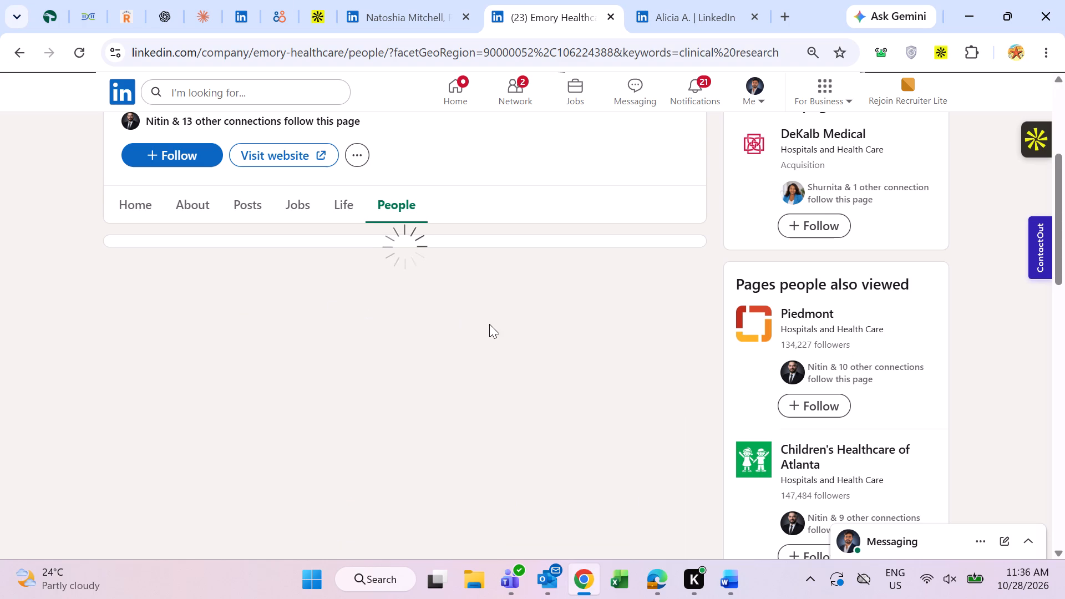
Examine the job titles of the Atlanta-filtered Emory Healthcare members matching the keyword "clinical research".
scroll(489, 307, "down", 7)
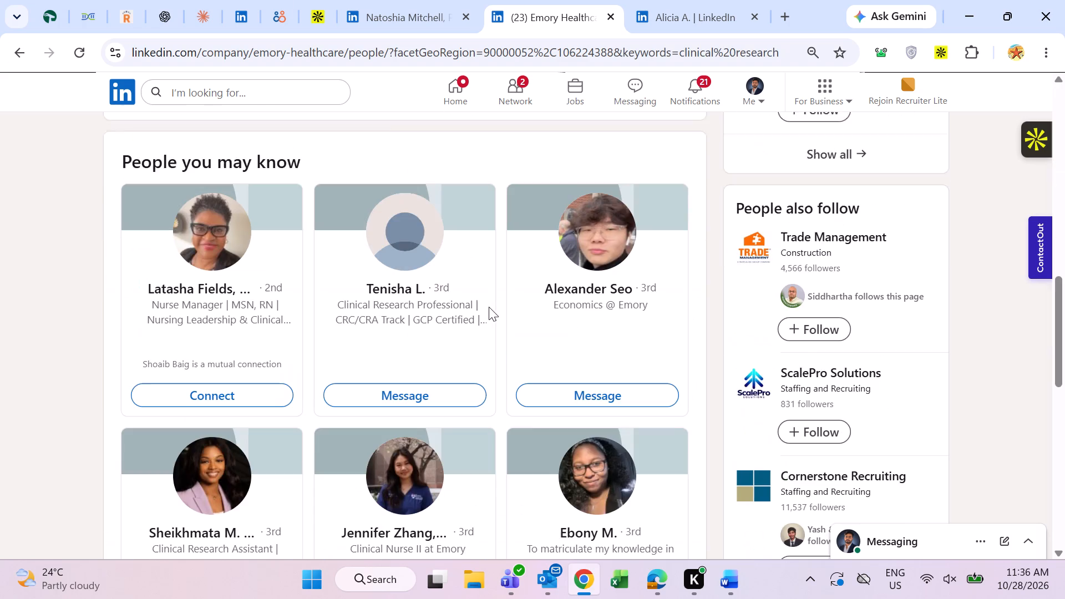
scroll(445, 425, "down", 5)
scroll(450, 394, "up", 5)
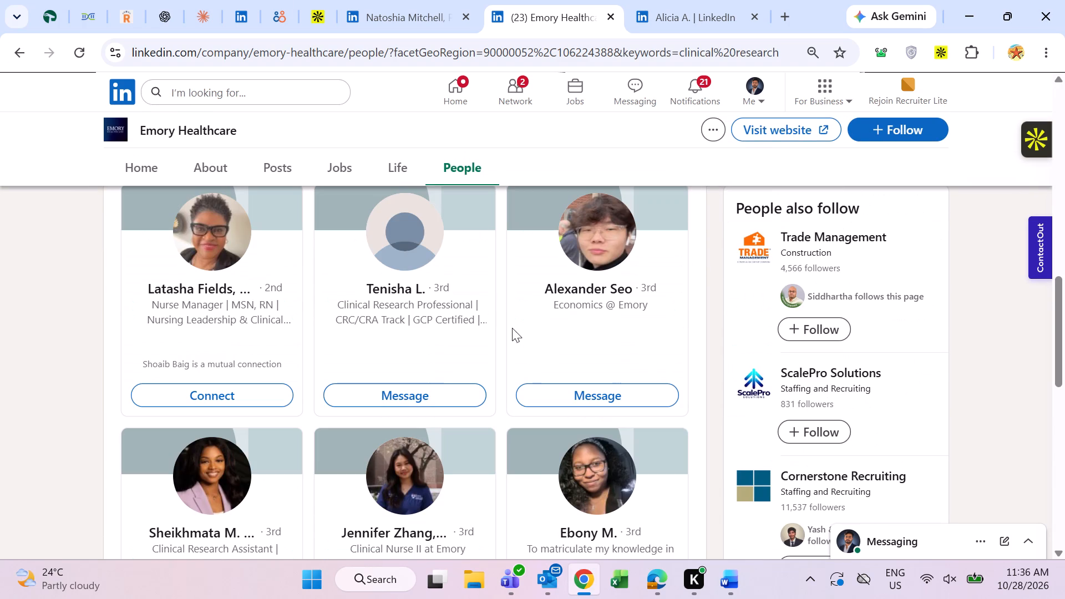
scroll(503, 323, "up", 1)
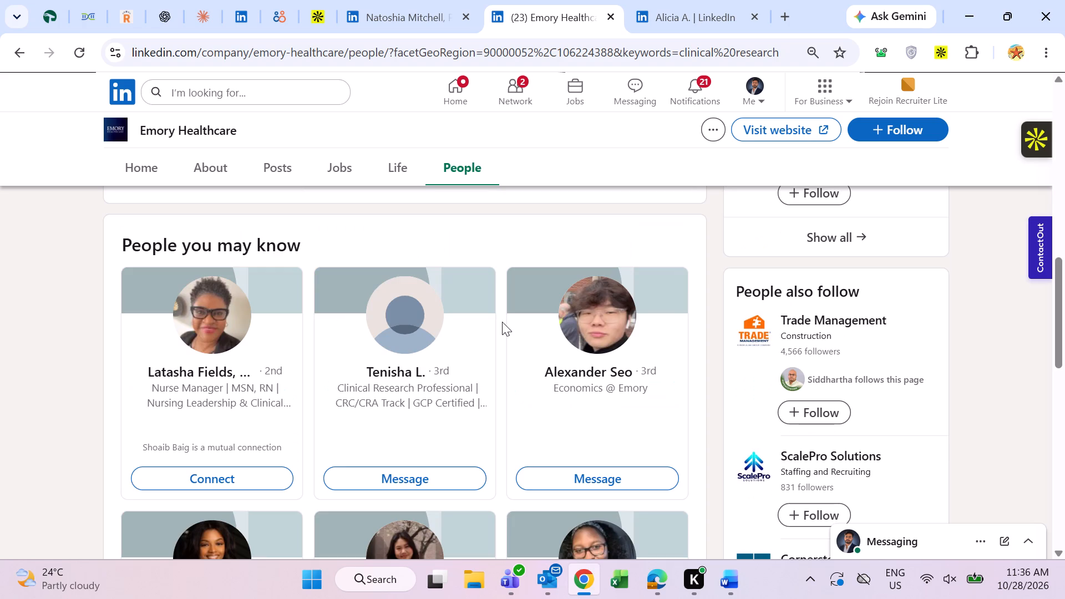
scroll(501, 321, "down", 4)
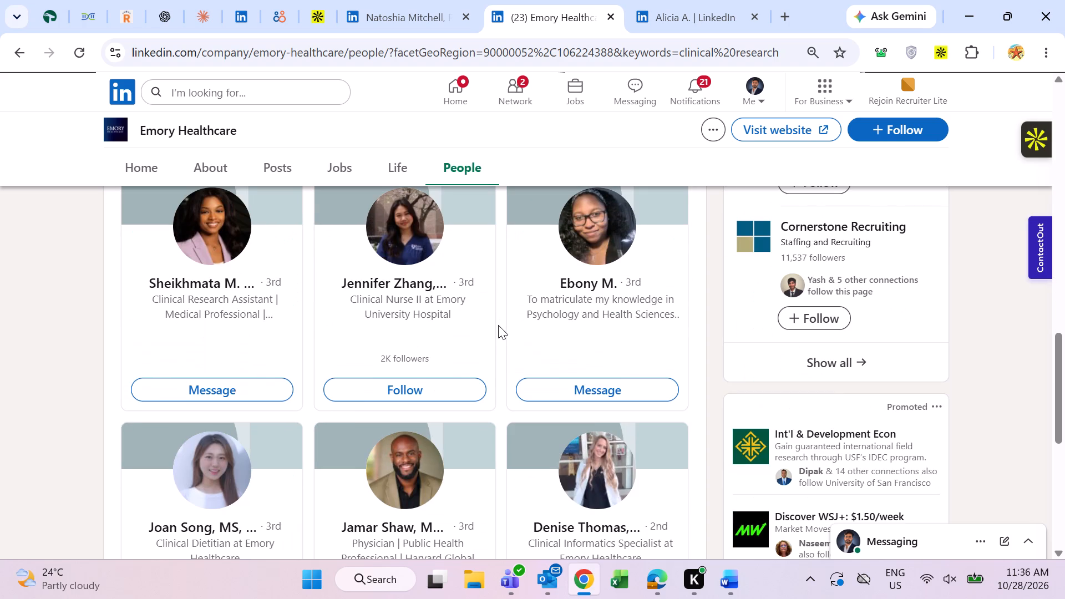
scroll(498, 325, "up", 1)
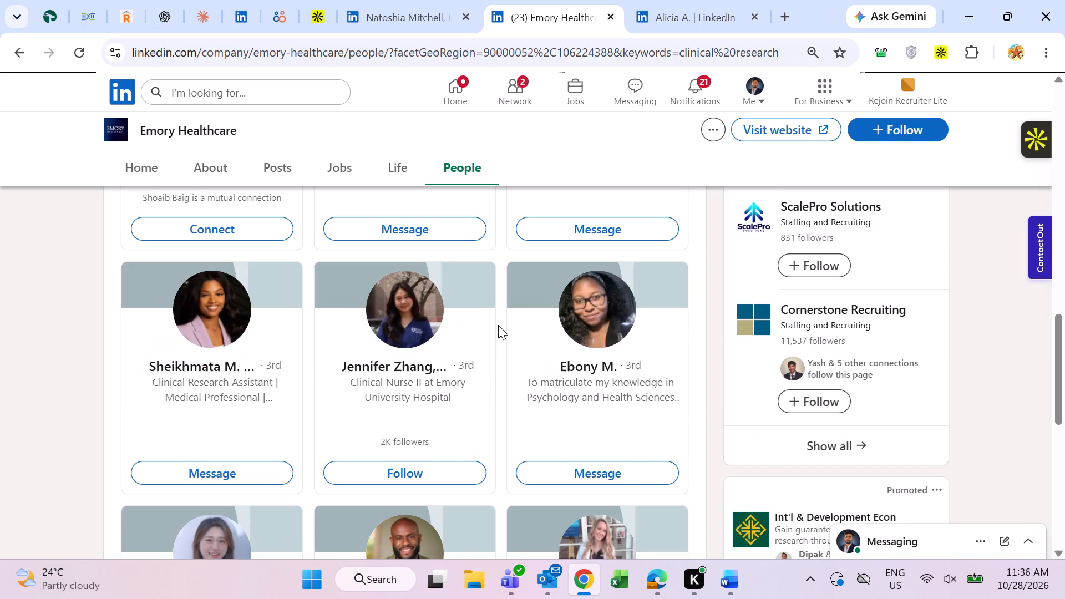
scroll(498, 325, "down", 2)
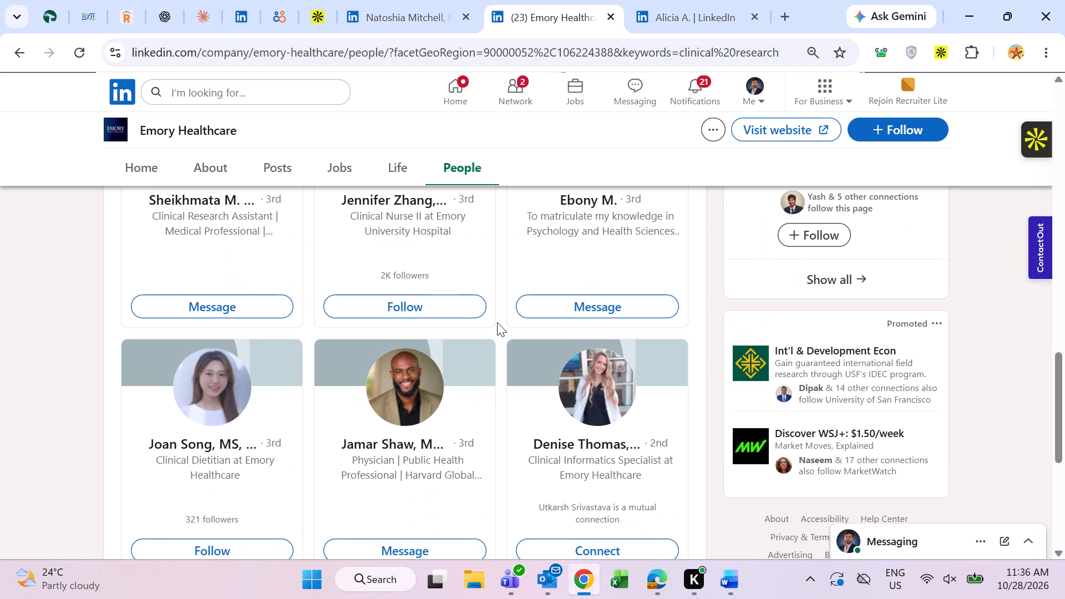
scroll(497, 322, "down", 1)
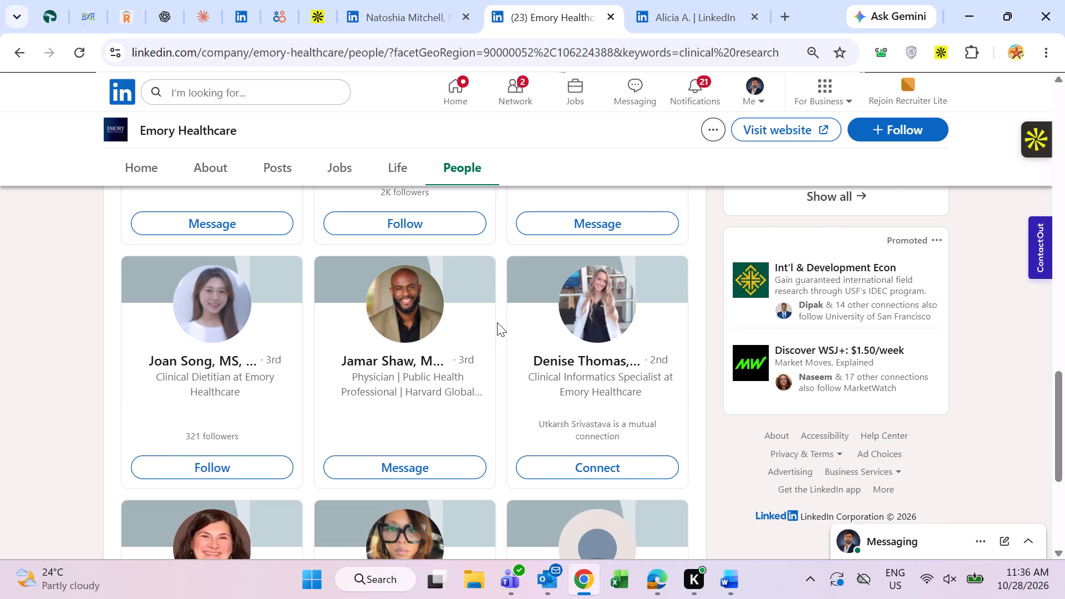
scroll(497, 322, "down", 2)
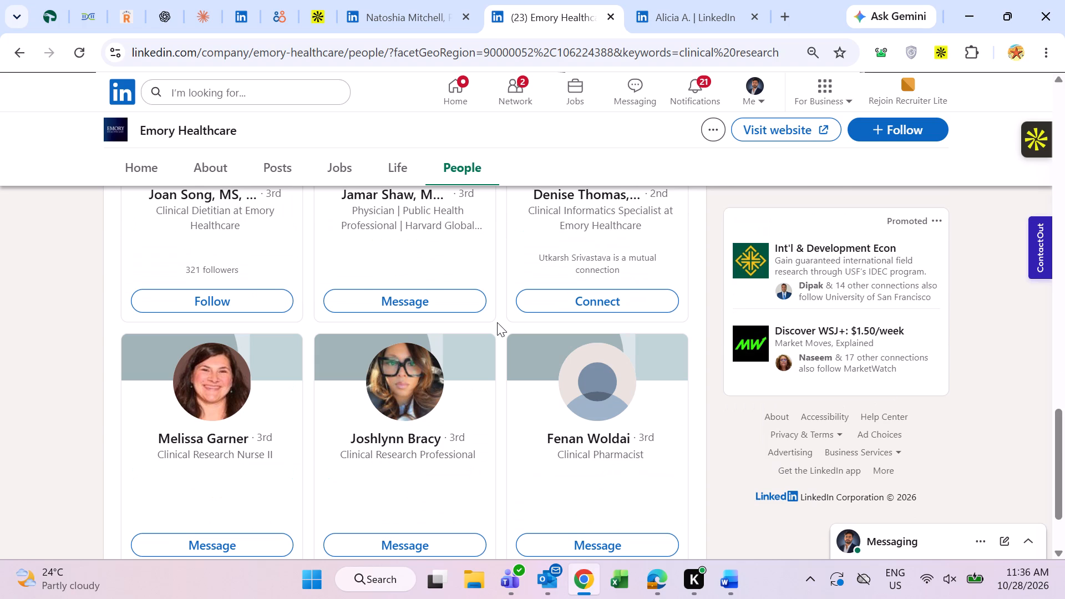
scroll(497, 322, "up", 4)
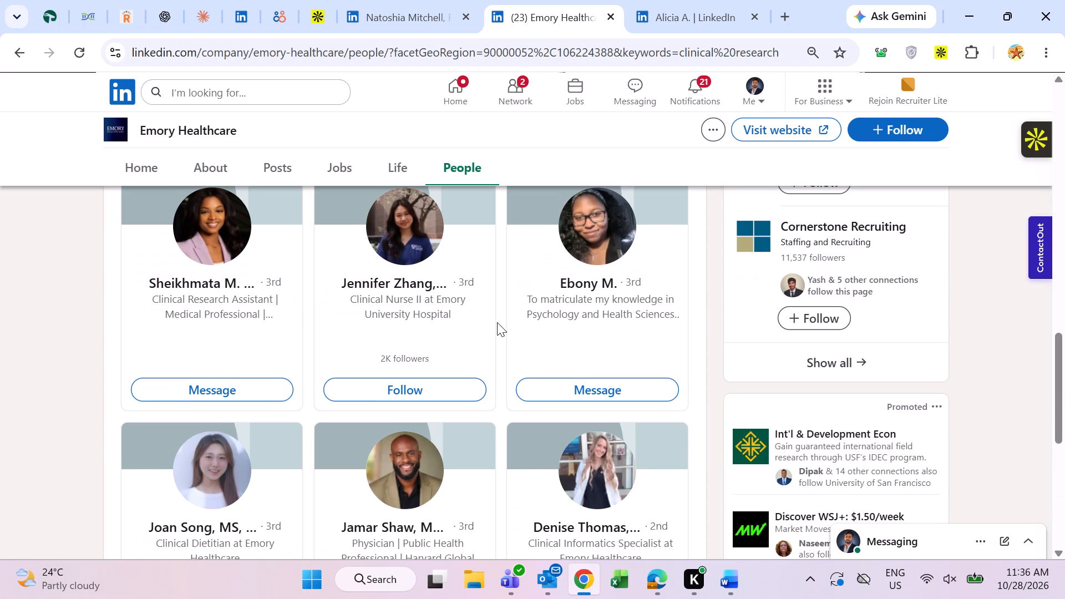
scroll(497, 322, "up", 2)
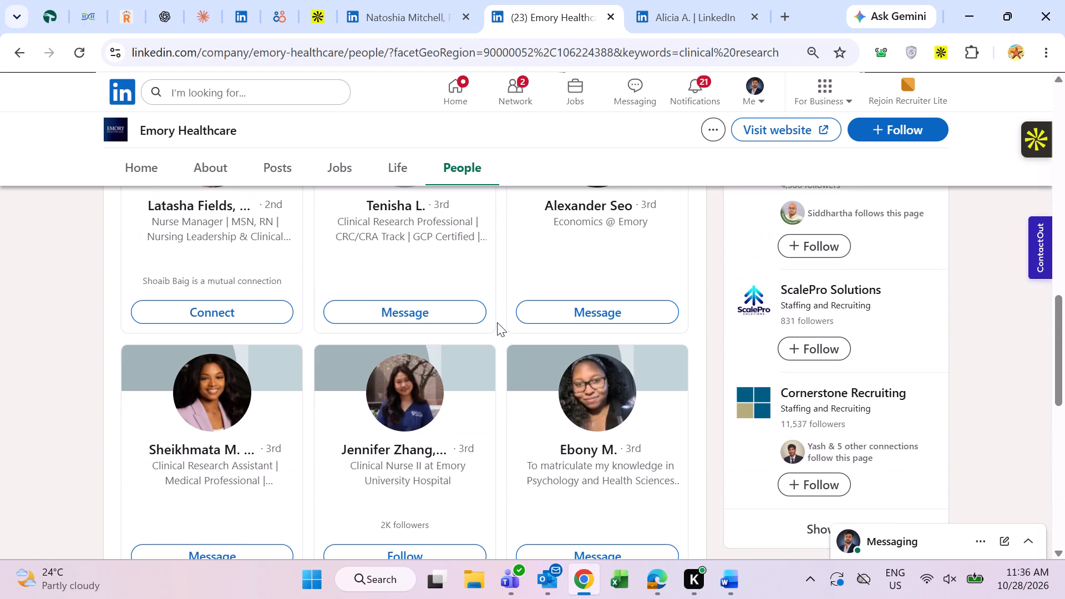
Open the Clinical Research Assistant | Medical Professional member's profile in a new tab, replacing the open PMP, LSSGB, CPIS, CSBI employee's profile.
scroll(497, 322, "down", 2)
right_click(215, 283)
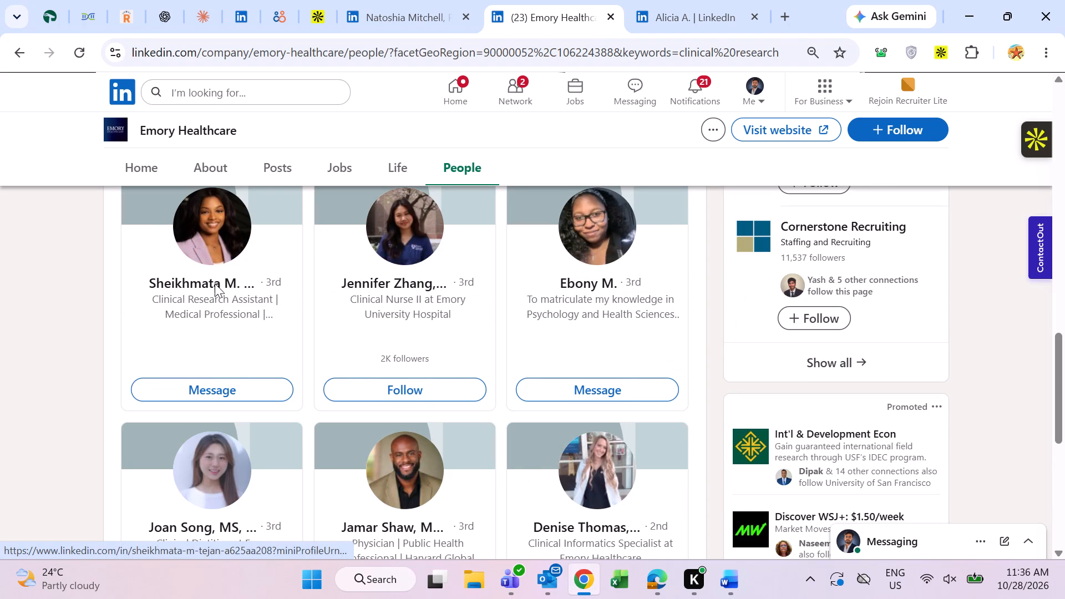
left_click(280, 302)
left_click(698, 0)
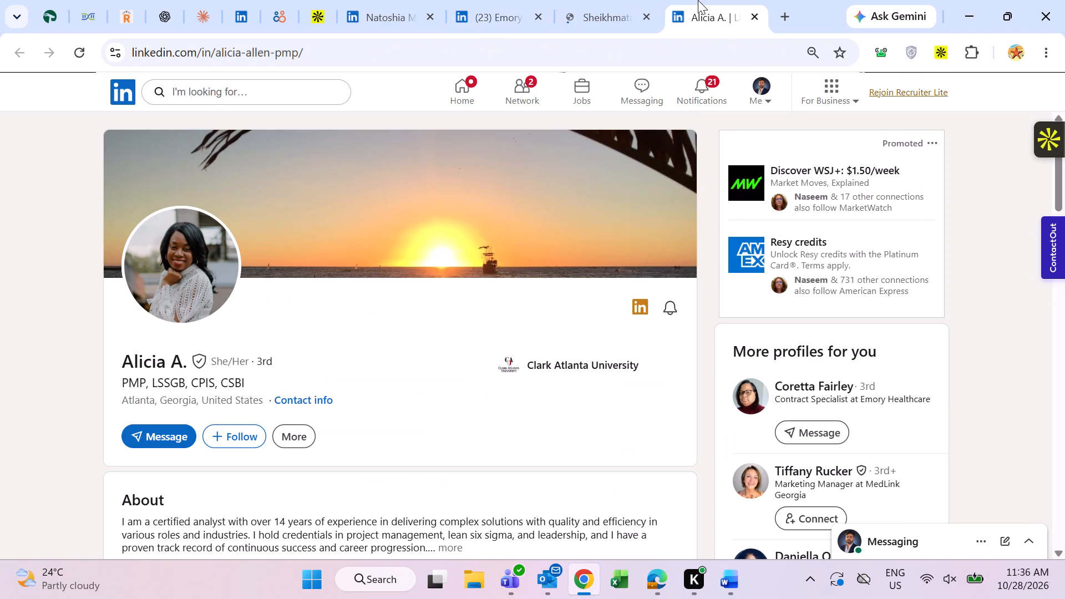
left_click(753, 18)
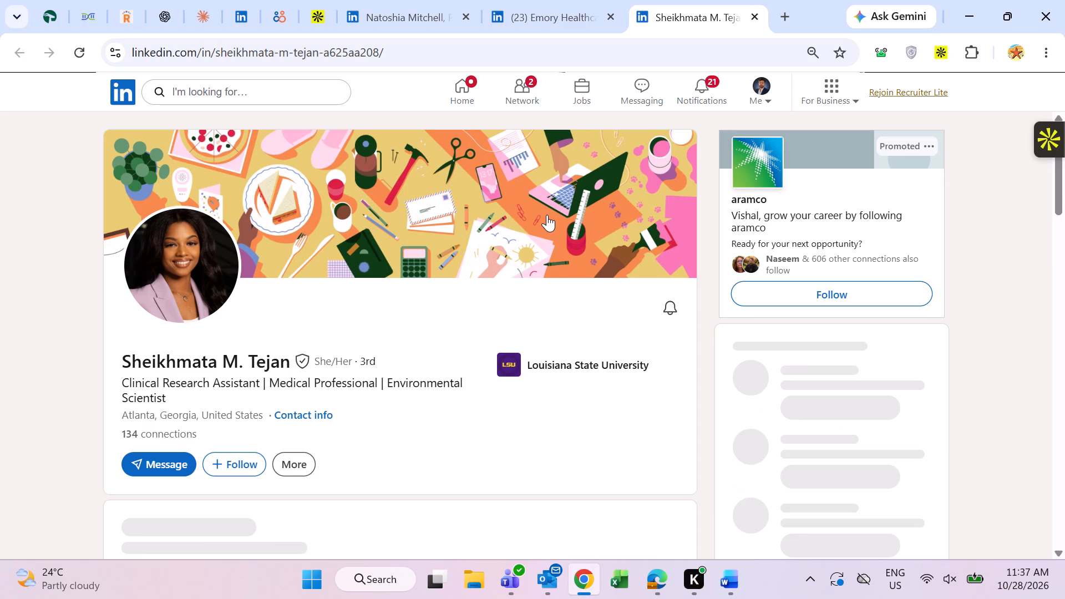
scroll(561, 309, "down", 1)
scroll(387, 319, "down", 5)
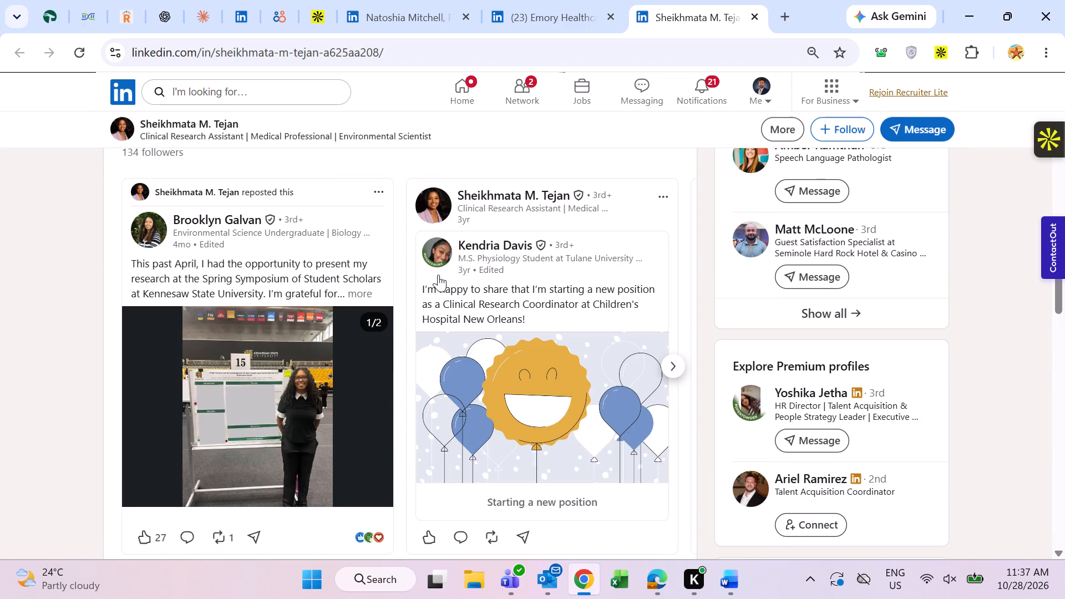
scroll(442, 270, "down", 5)
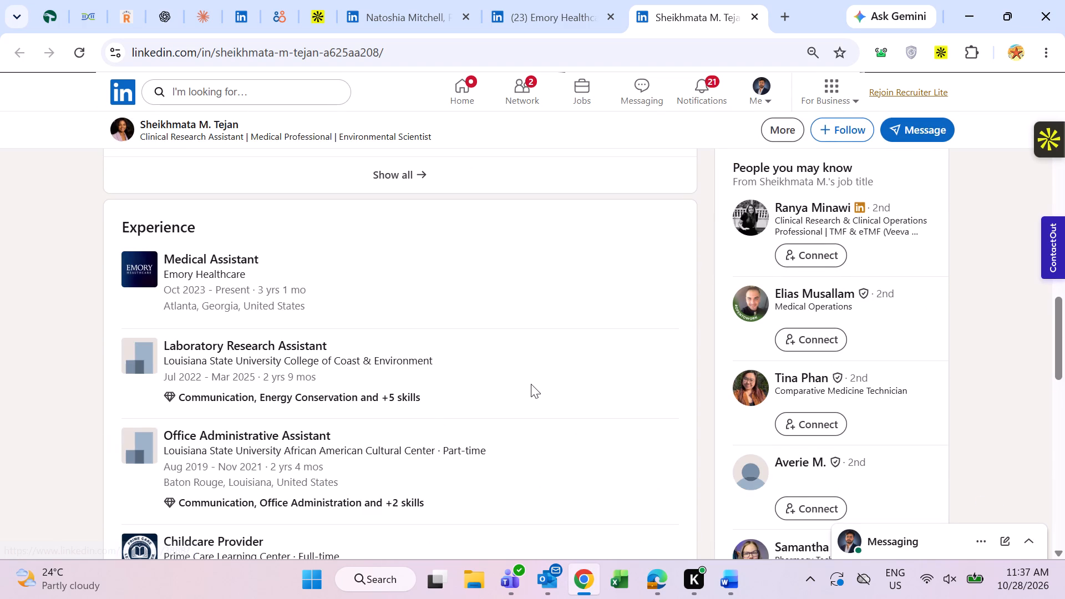
scroll(554, 370, "down", 5)
scroll(554, 370, "up", 9)
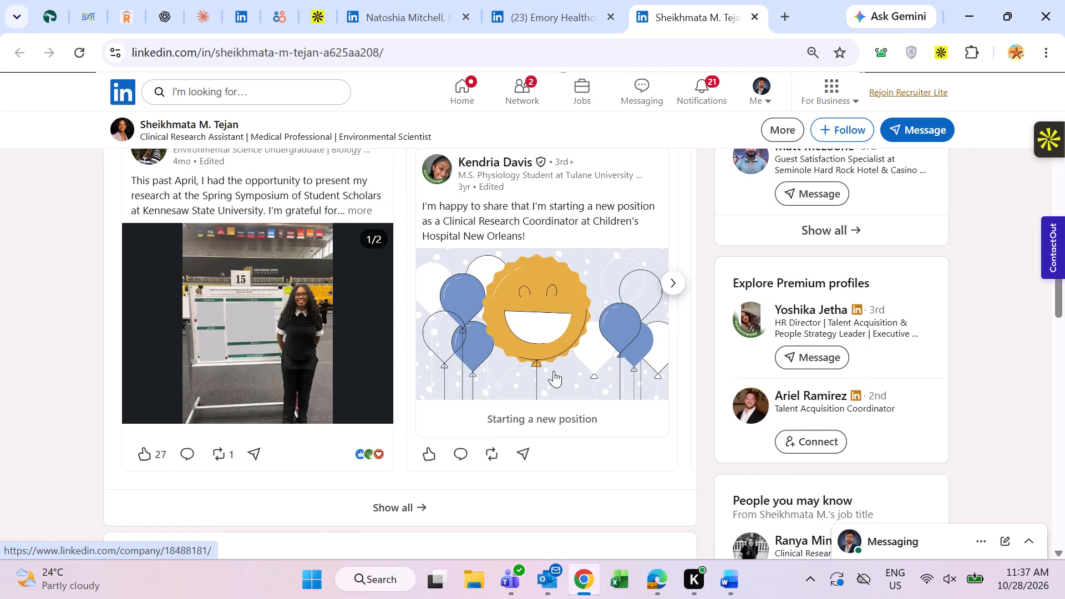
scroll(554, 370, "up", 8)
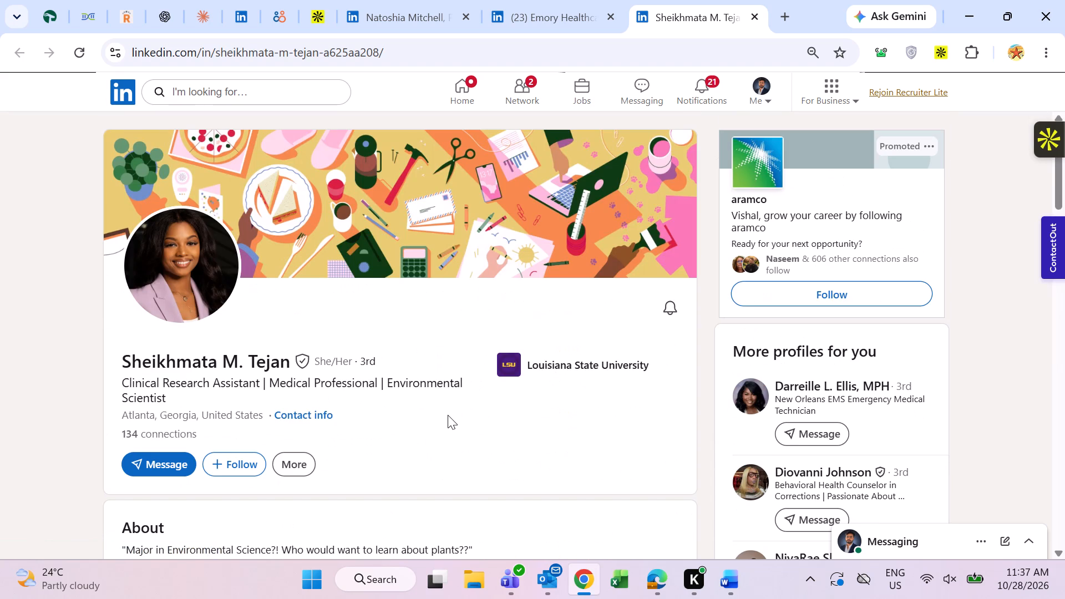
Return to the Emory Healthcare people list and continue examining the "clinical research" members' job titles.
left_click(423, 0)
left_click(501, 0)
scroll(465, 342, "down", 3)
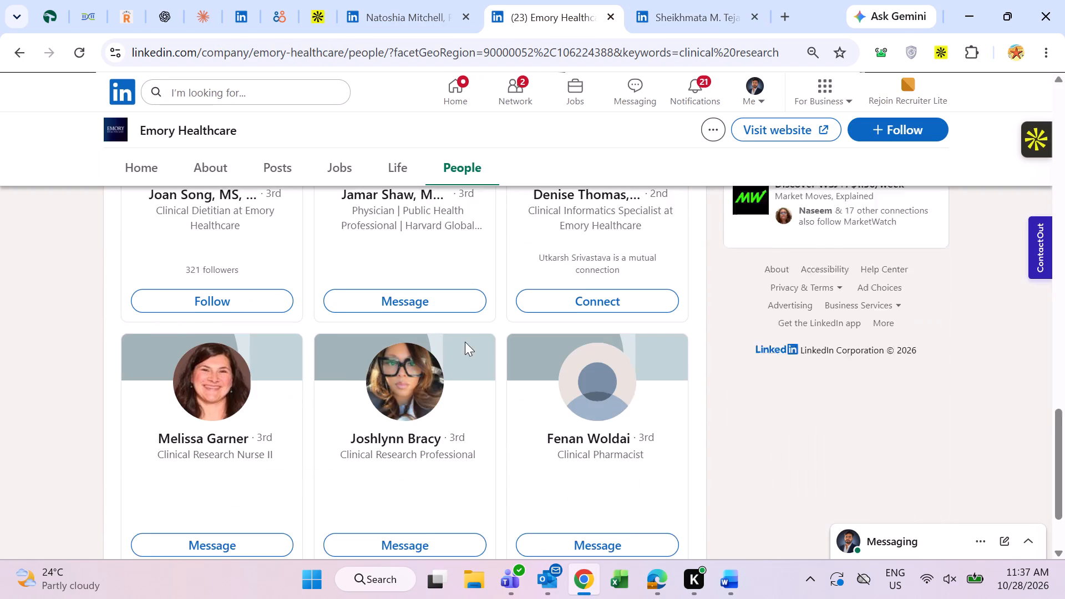
Open the Clinical Informatics Specialist member's profile in a new tab from the Emory Healthcare people list and switch to it.
scroll(465, 342, "down", 2)
scroll(497, 362, "up", 3)
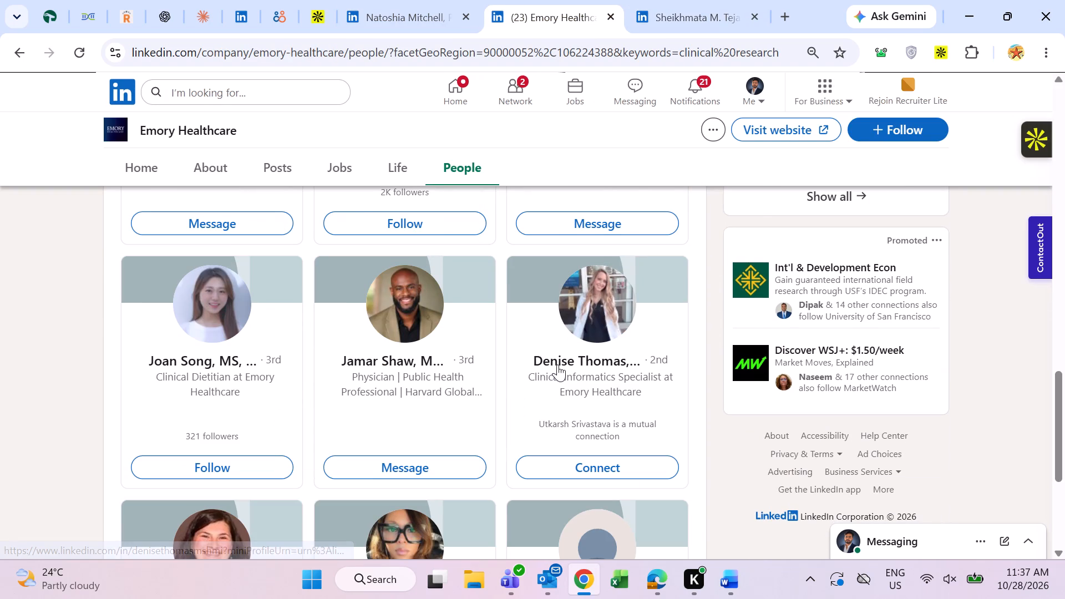
right_click(557, 364)
left_click(645, 183)
scroll(281, 369, "up", 2)
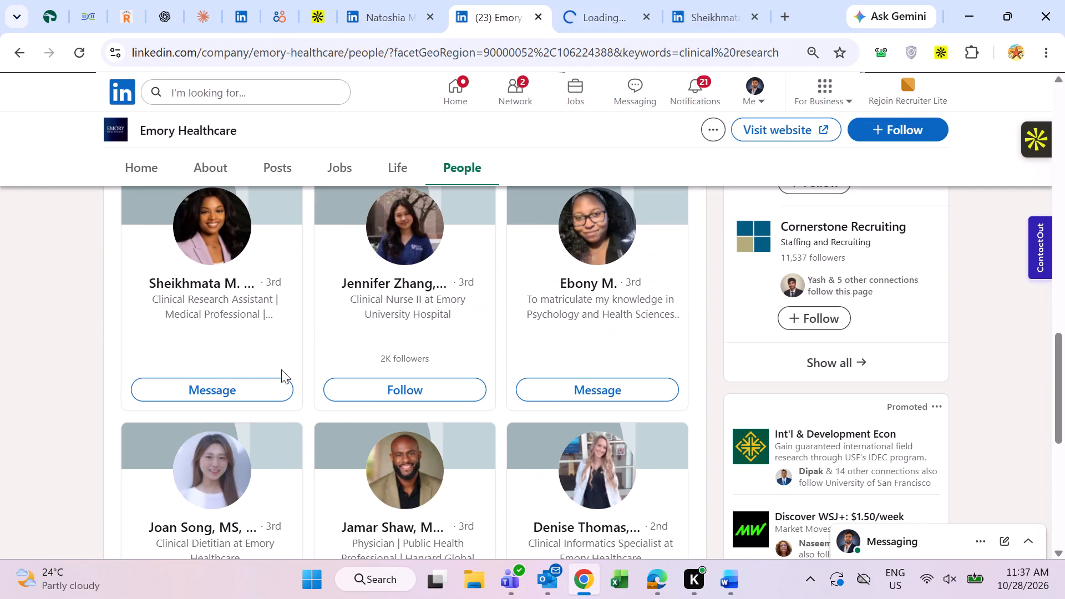
left_click(594, 0)
Examine the Clinical Informatics Specialist's summary and work experience, and close that profile.
scroll(447, 332, "down", 3)
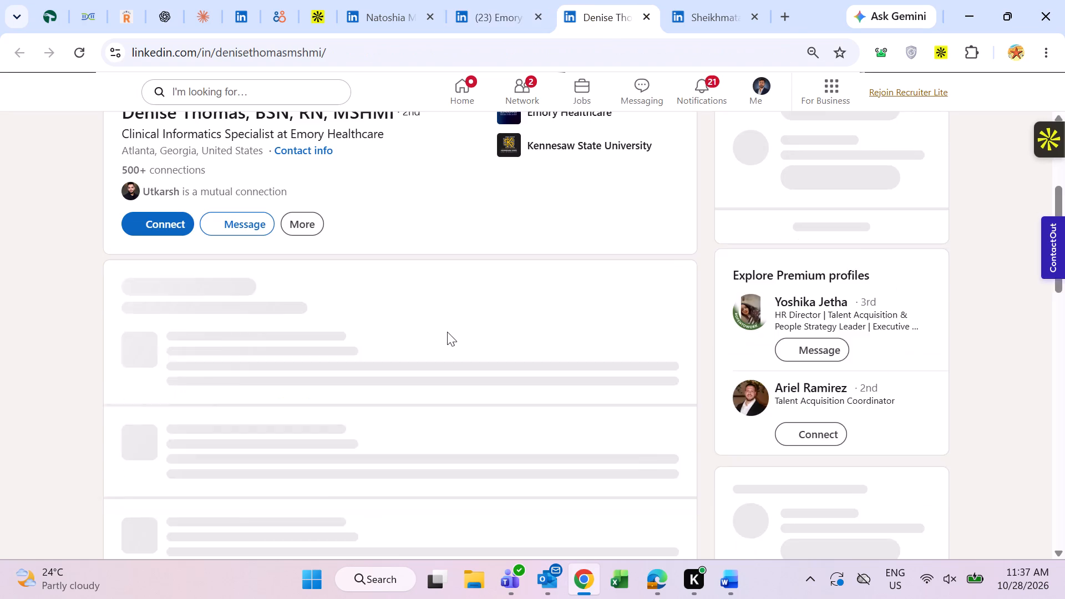
scroll(448, 302, "up", 2)
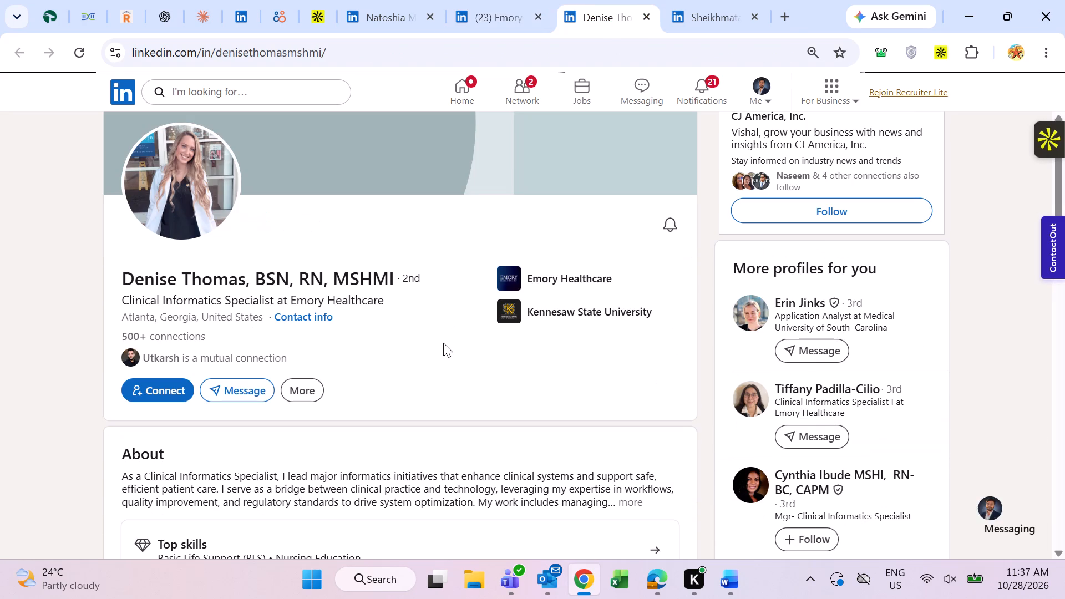
scroll(442, 313, "down", 5)
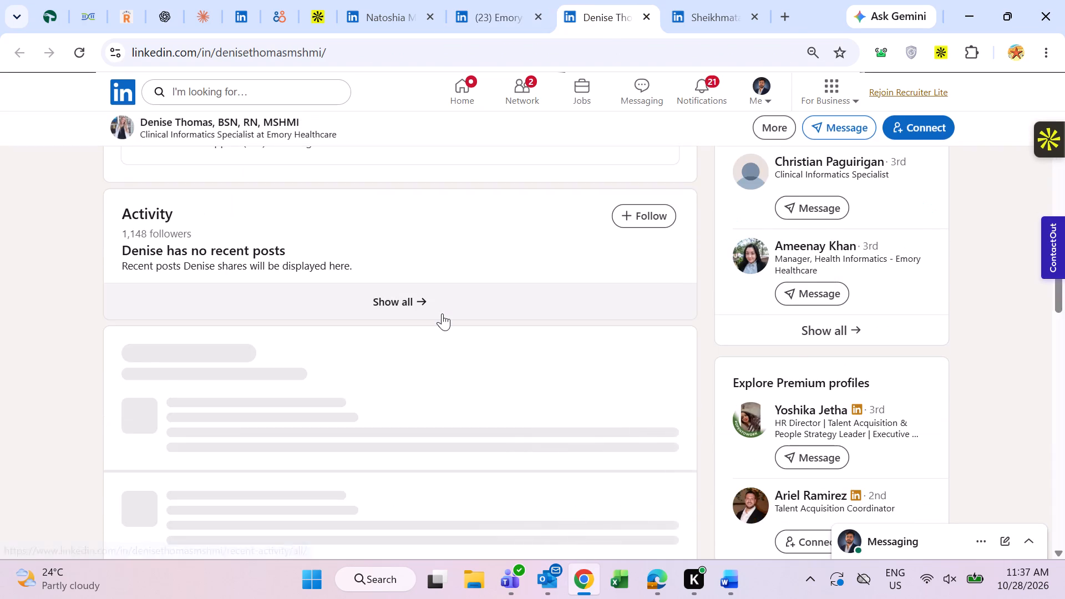
scroll(442, 313, "down", 4)
scroll(442, 313, "up", 9)
scroll(445, 284, "down", 7)
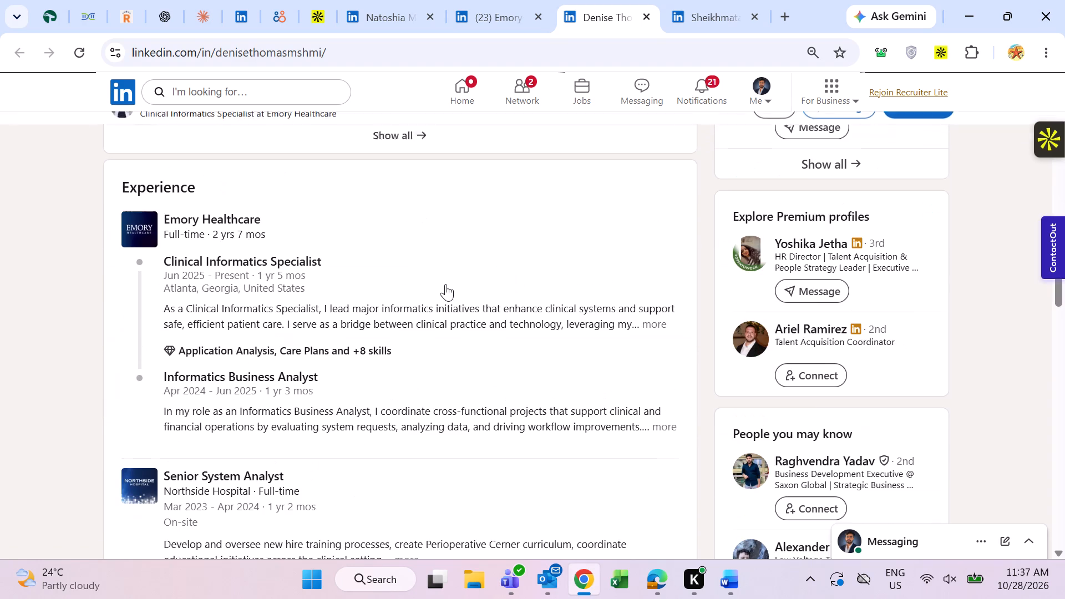
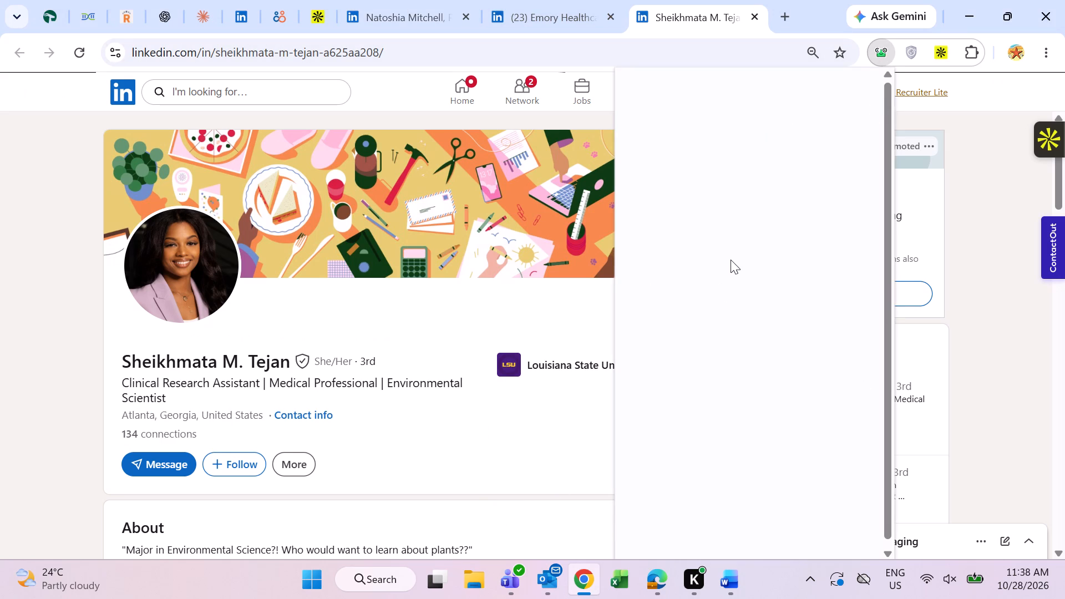
Reveal the Clinical Research Assistant | Medical Professional member's Emory Healthcare email address in ContactOut.
scroll(731, 260, "up", 3)
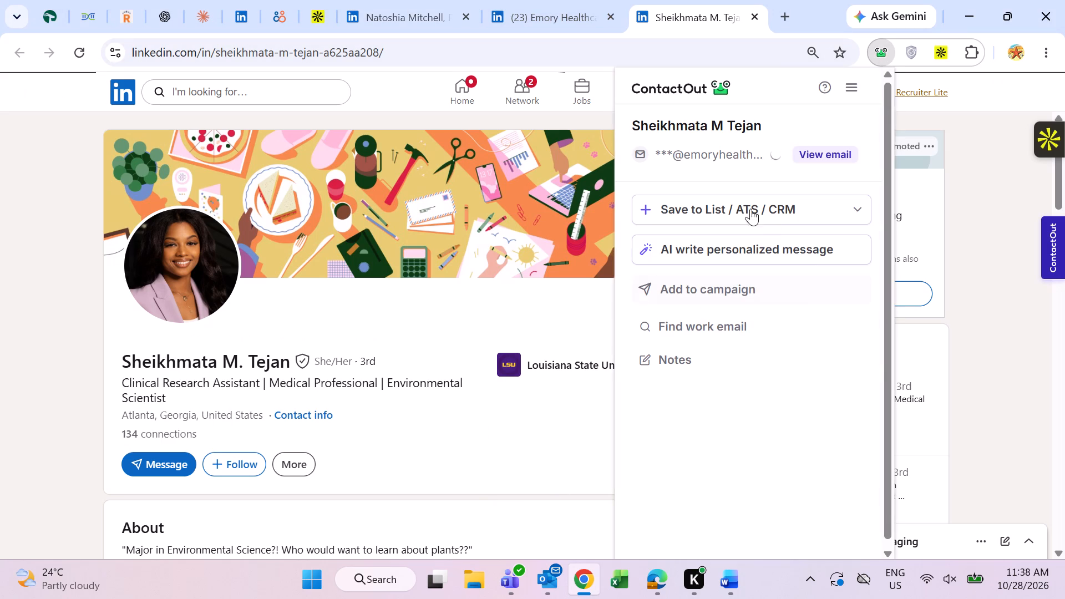
scroll(807, 225, "up", 3)
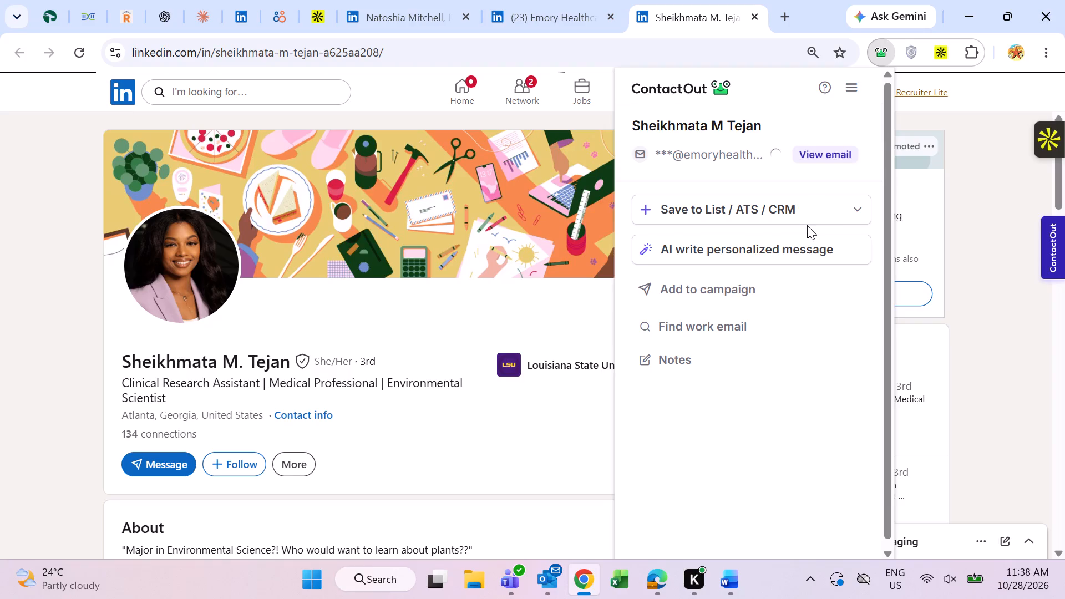
scroll(807, 225, "down", 4)
scroll(807, 225, "up", 4)
left_click(816, 154)
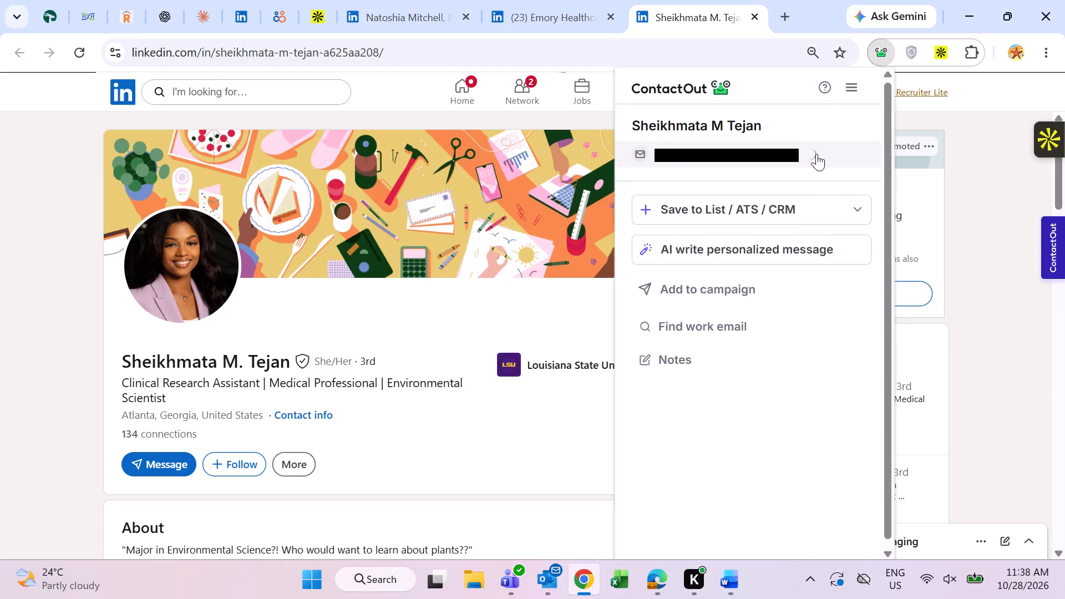
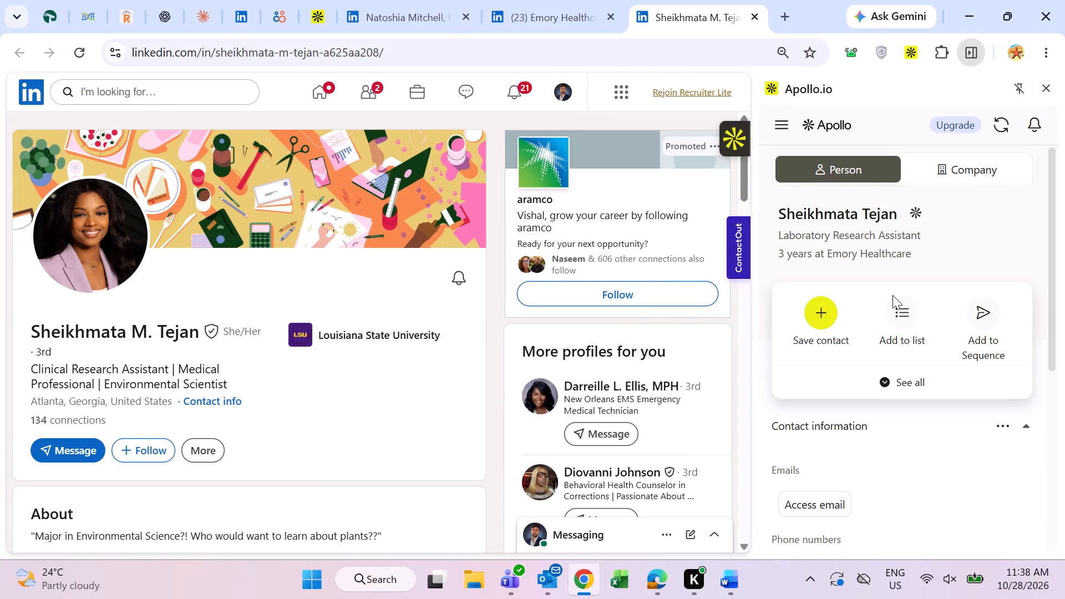
Request access to the email of the Clinical Research Assistant | Medical Professional member in Apollo's contact information.
scroll(819, 440, "down", 2)
left_click(824, 415)
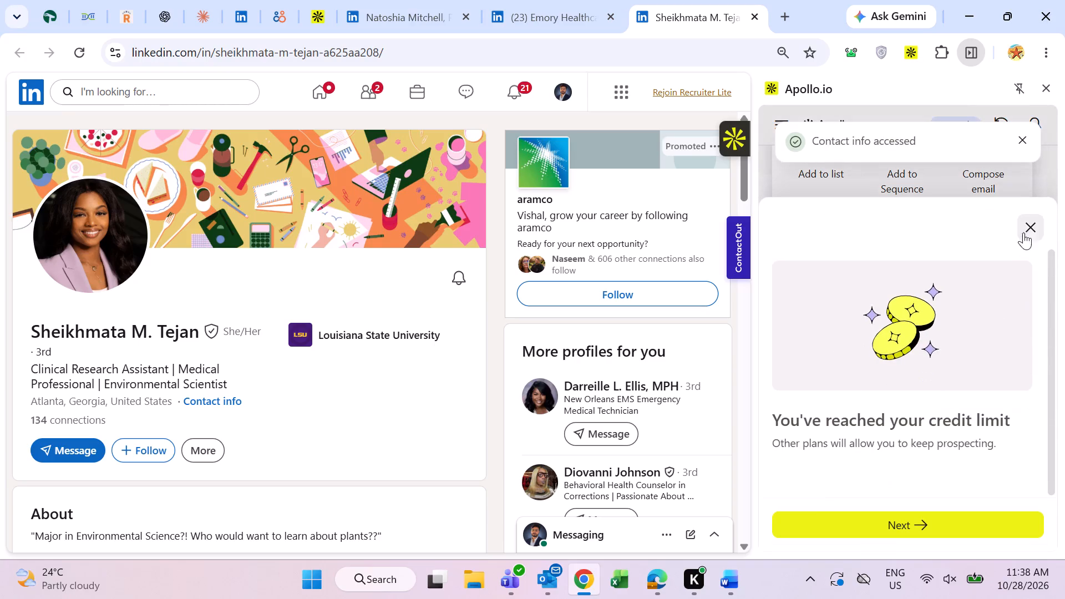
Check the Clinical Research Assistant's contact information in Apollo.io, try refreshing the phone number, and close the Apollo.io pane.
left_click(1028, 228)
scroll(884, 398, "down", 1)
scroll(836, 268, "up", 4)
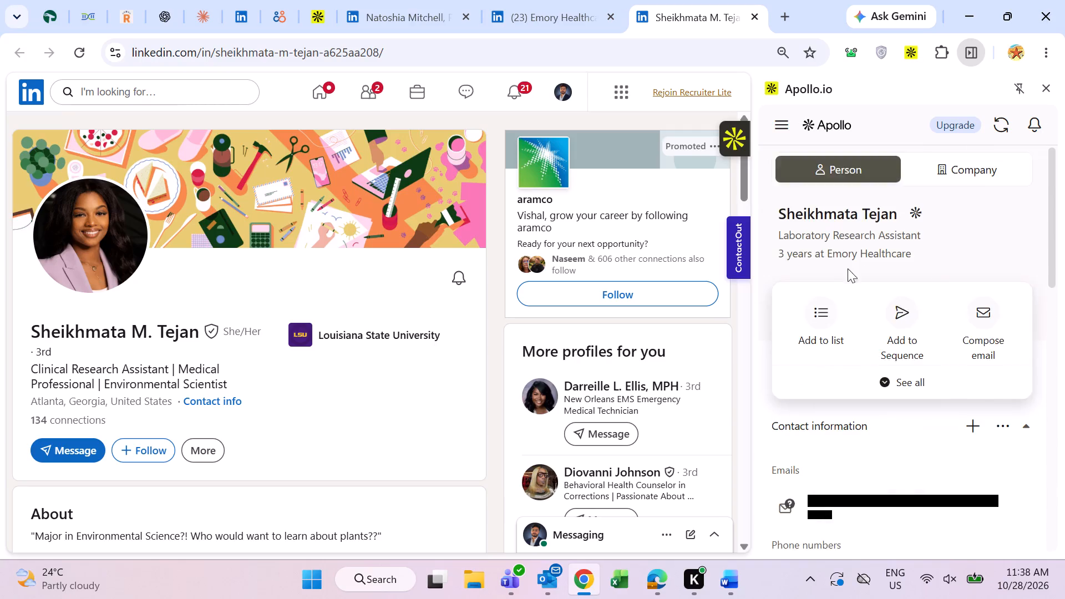
scroll(933, 267, "down", 4)
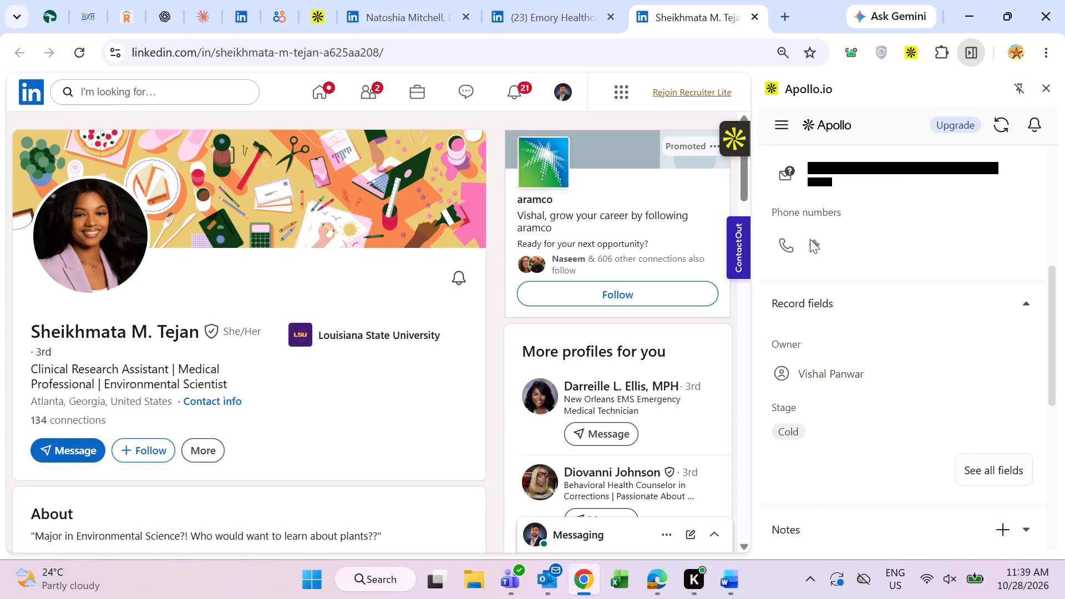
left_click_drag(803, 242, 890, 251)
left_click(881, 252)
left_click(872, 248)
scroll(879, 265, "up", 3)
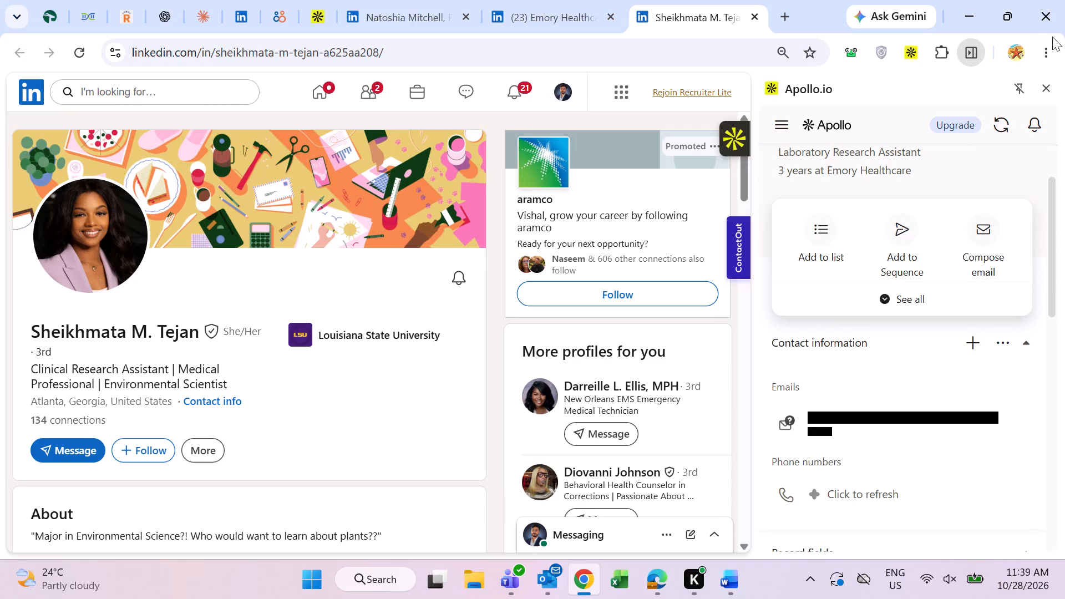
left_click(1047, 96)
From the Emory Healthcare people list, open in a new tab the Clinical Research Professional listed between Clinical Research Nurse II and Clinical Pharmacist.
left_click(545, 2)
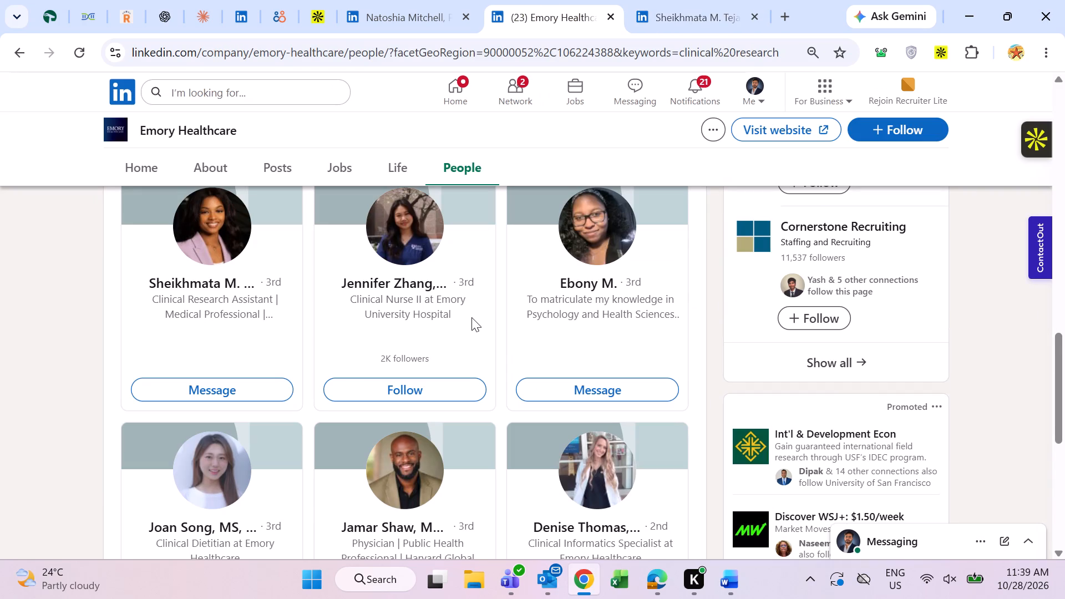
scroll(500, 304, "up", 2)
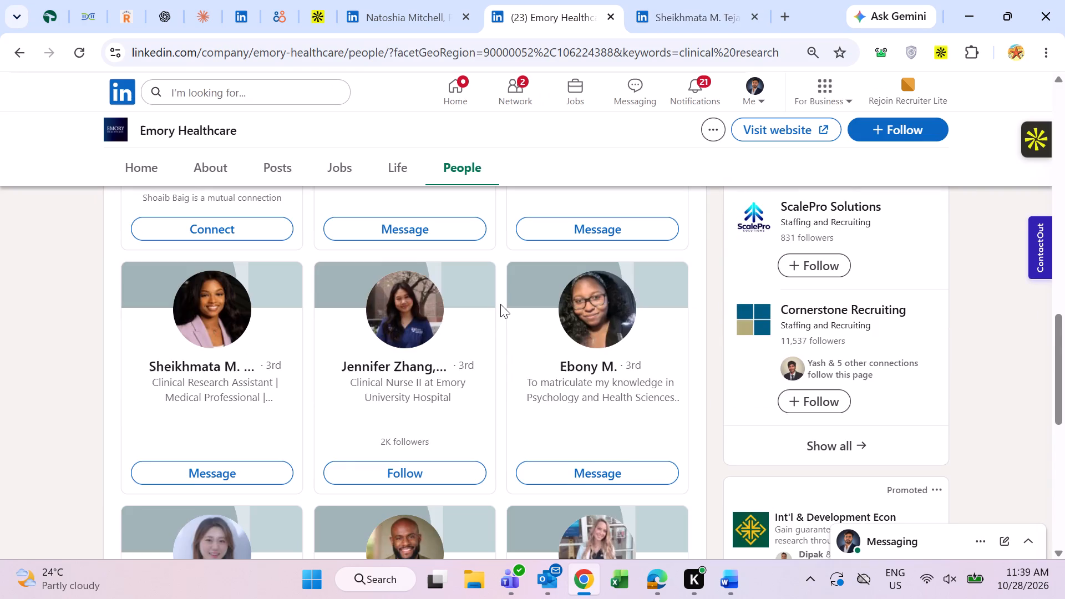
scroll(500, 304, "up", 2)
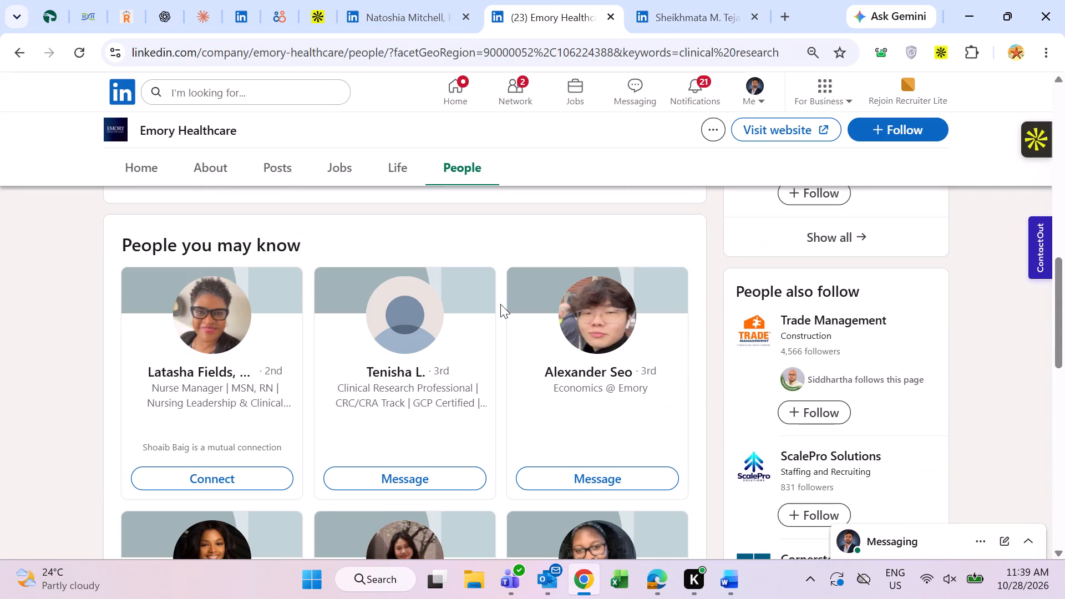
scroll(500, 304, "down", 6)
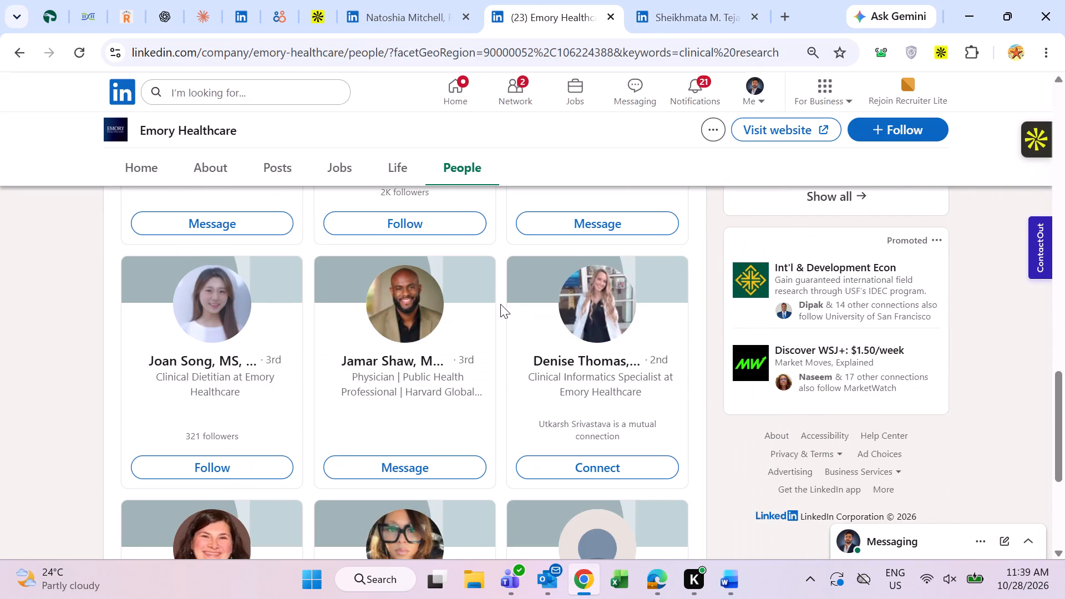
scroll(500, 304, "down", 4)
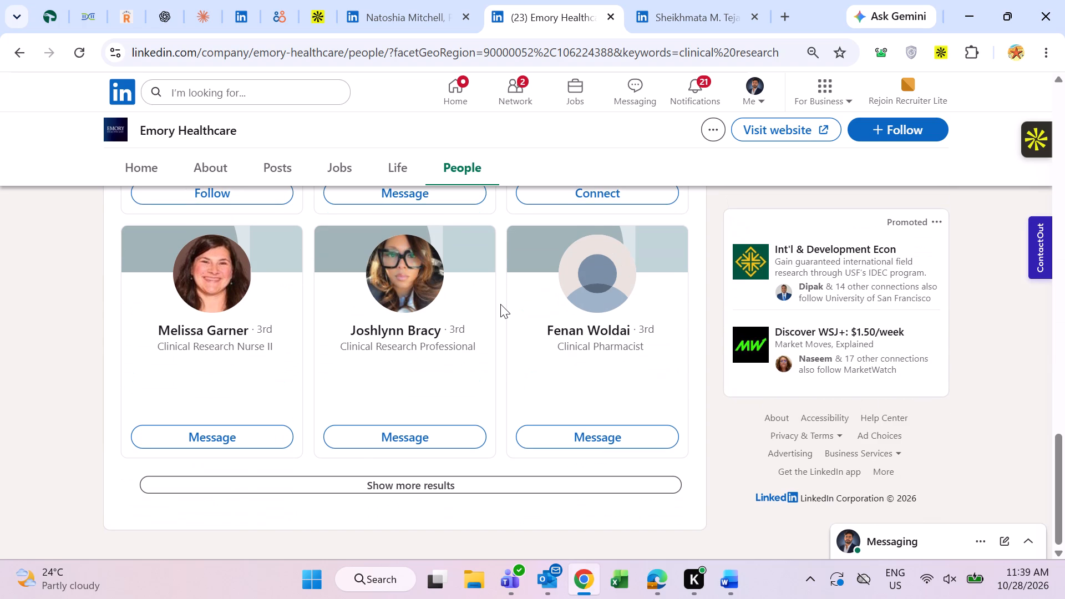
right_click(351, 329)
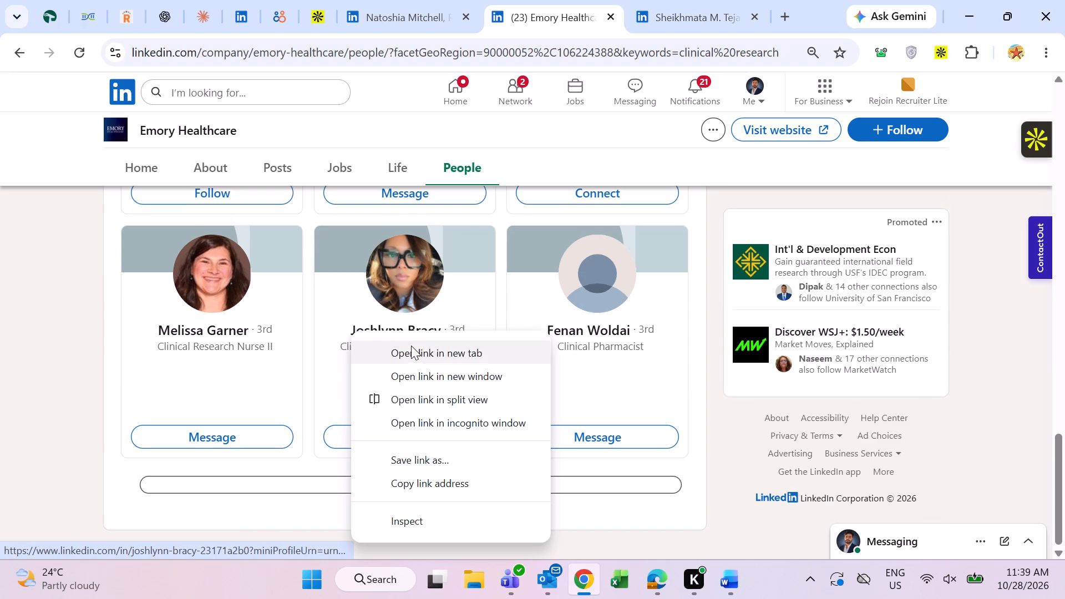
left_click(412, 347)
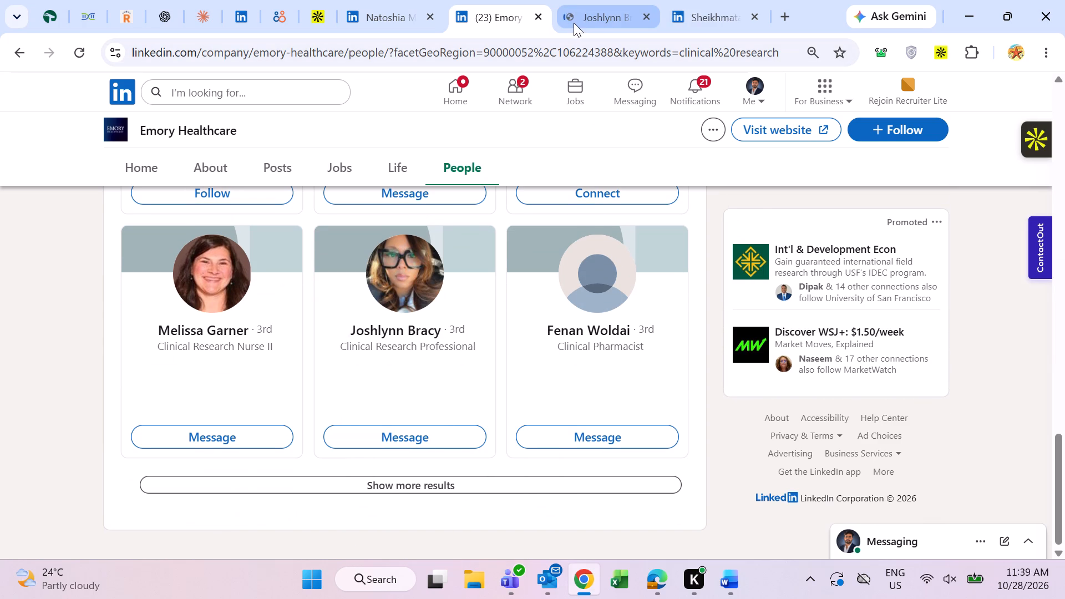
left_click(574, 23)
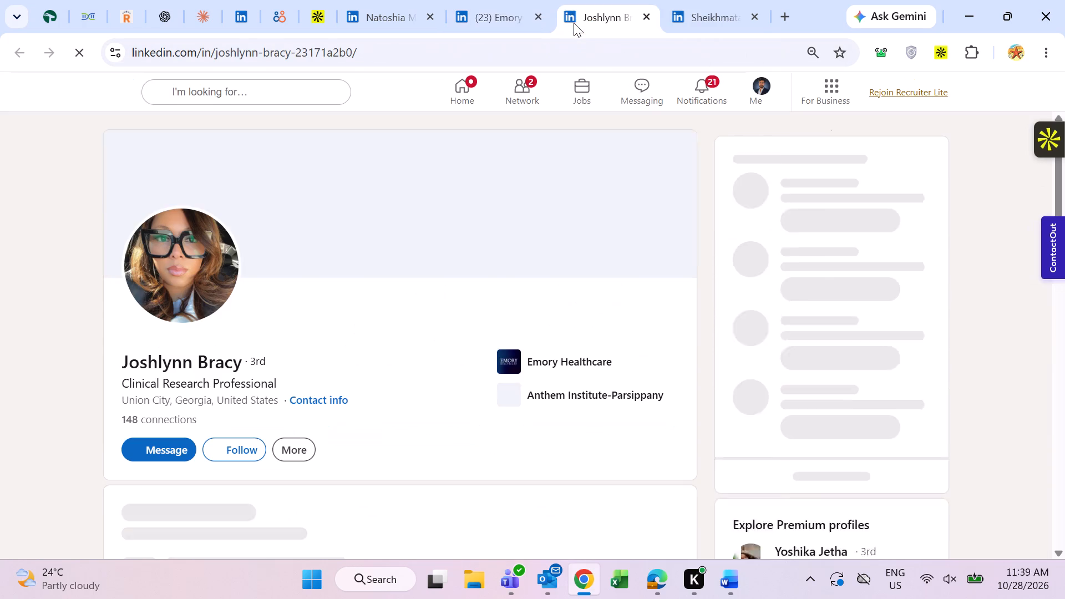
scroll(432, 324, "down", 3)
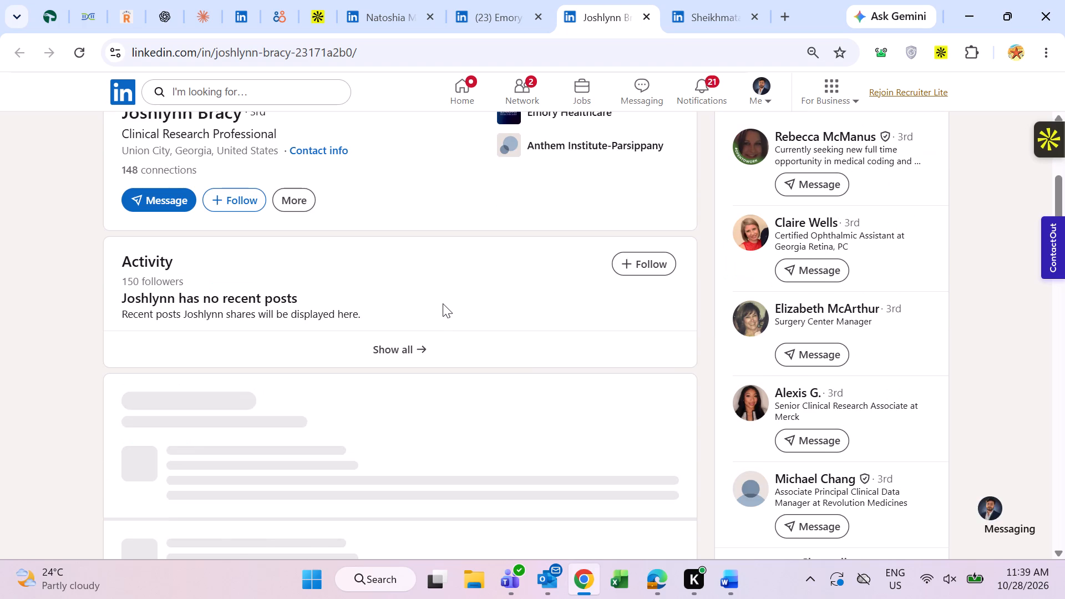
scroll(442, 308, "down", 2)
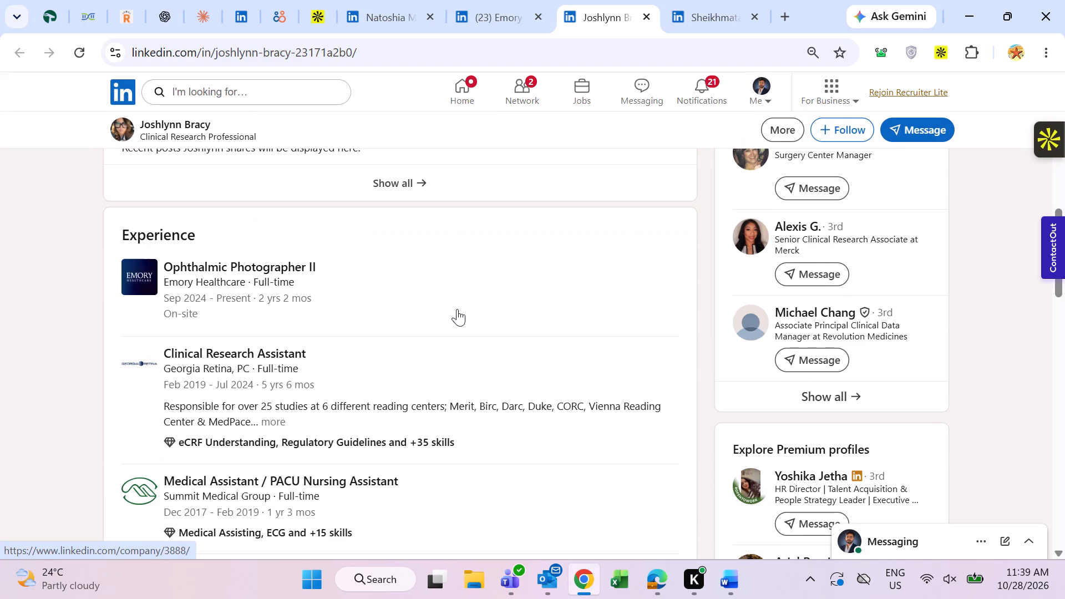
scroll(457, 309, "up", 7)
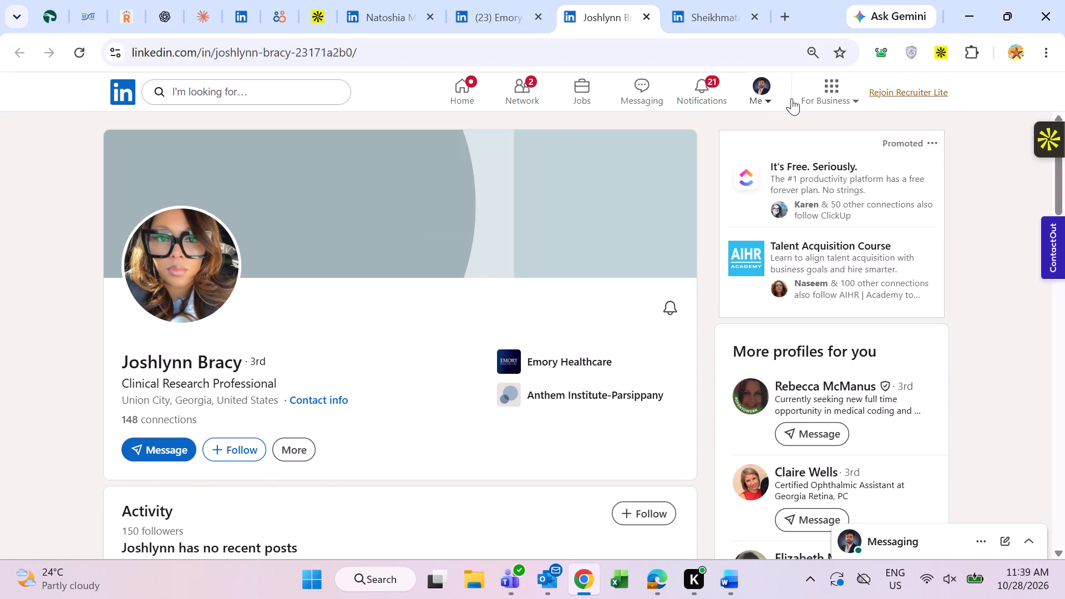
left_click(871, 50)
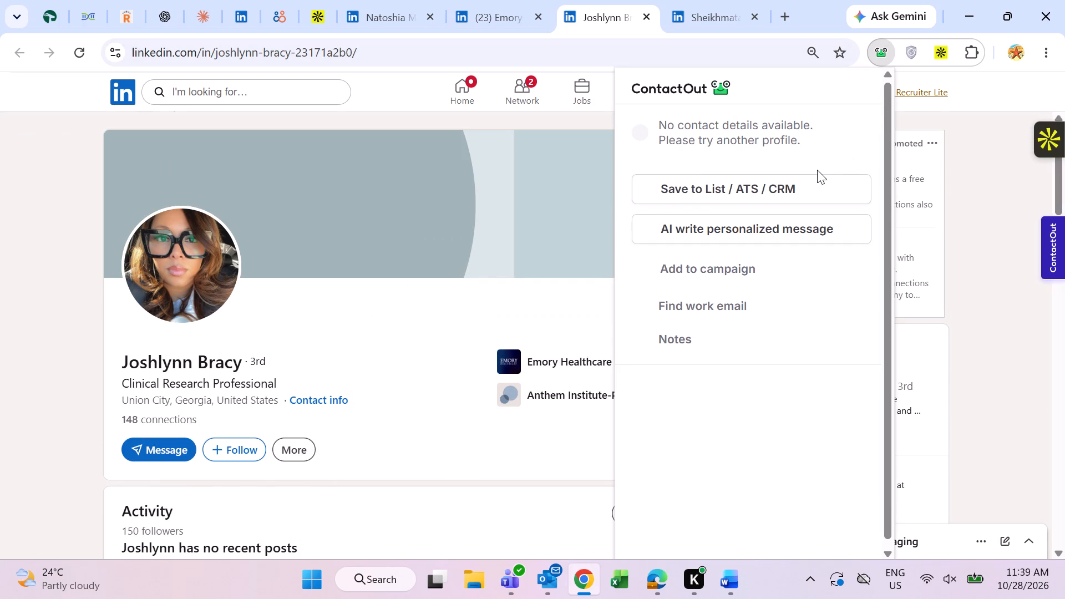
left_click(816, 205)
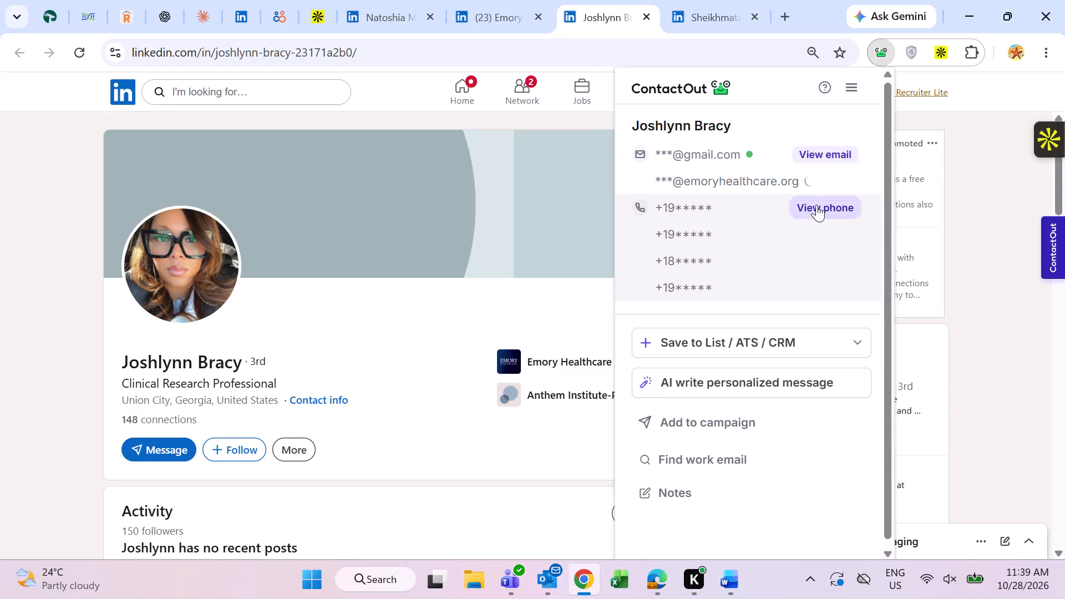
left_click(701, 226)
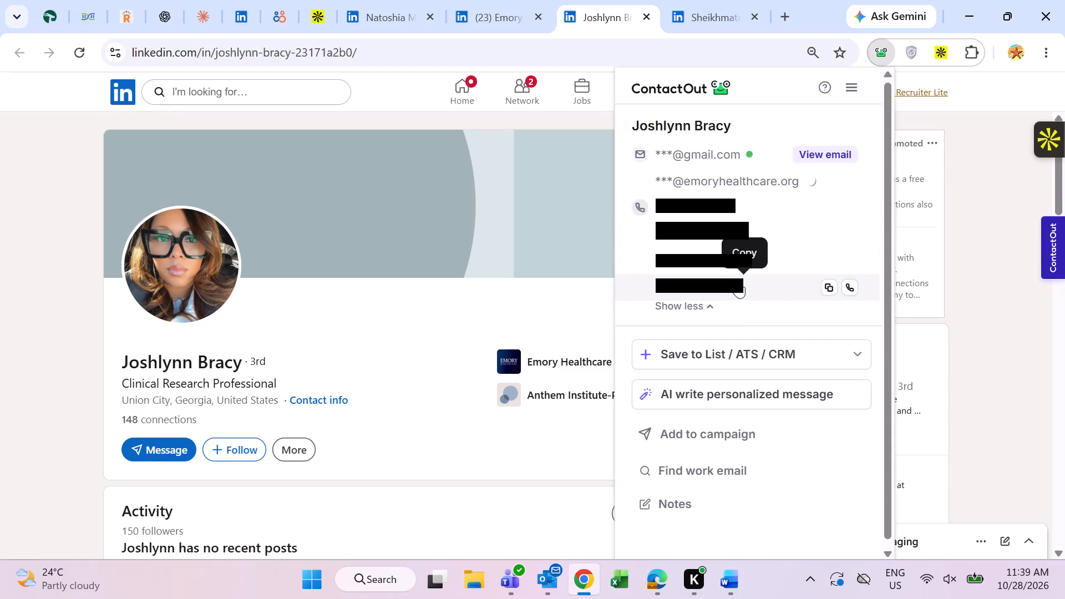
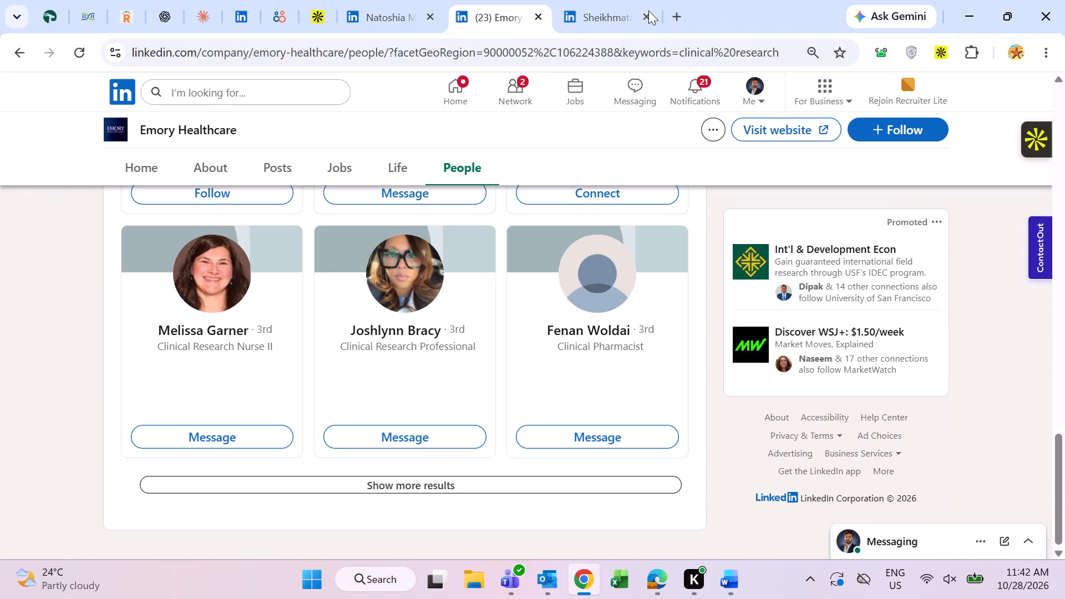
Close the Emory Healthcare people list and the LinkedIn profile tab beside it, keeping the Arise By Faith founder's profile open.
left_click(648, 14)
left_click(646, 19)
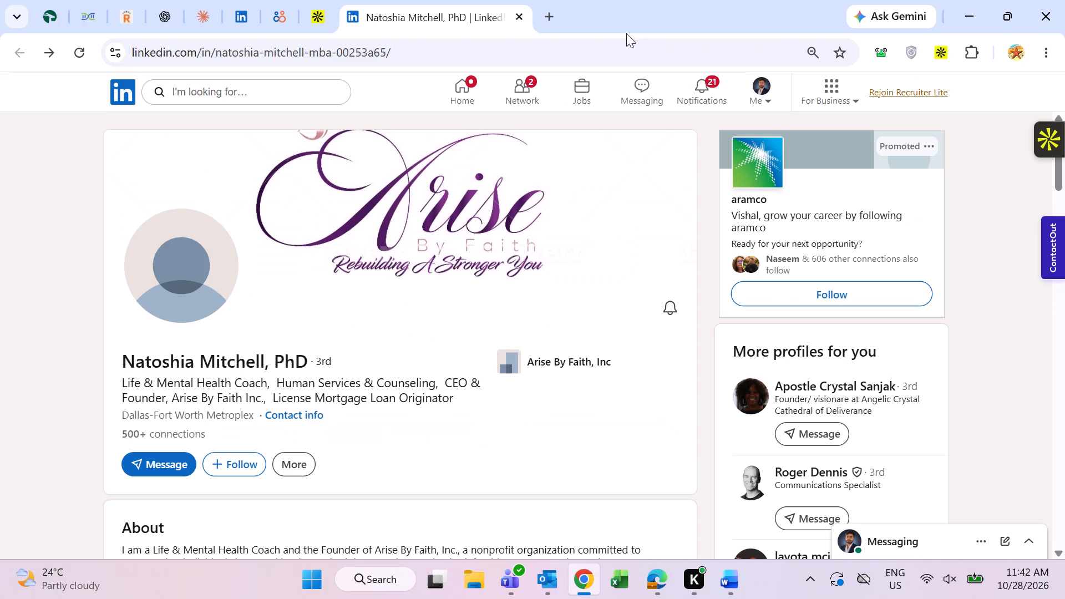
Send the Arise By Faith, Inc. founder a LinkedIn connection invitation without a note and close the profile.
scroll(447, 369, "up", 1)
left_click(314, 473)
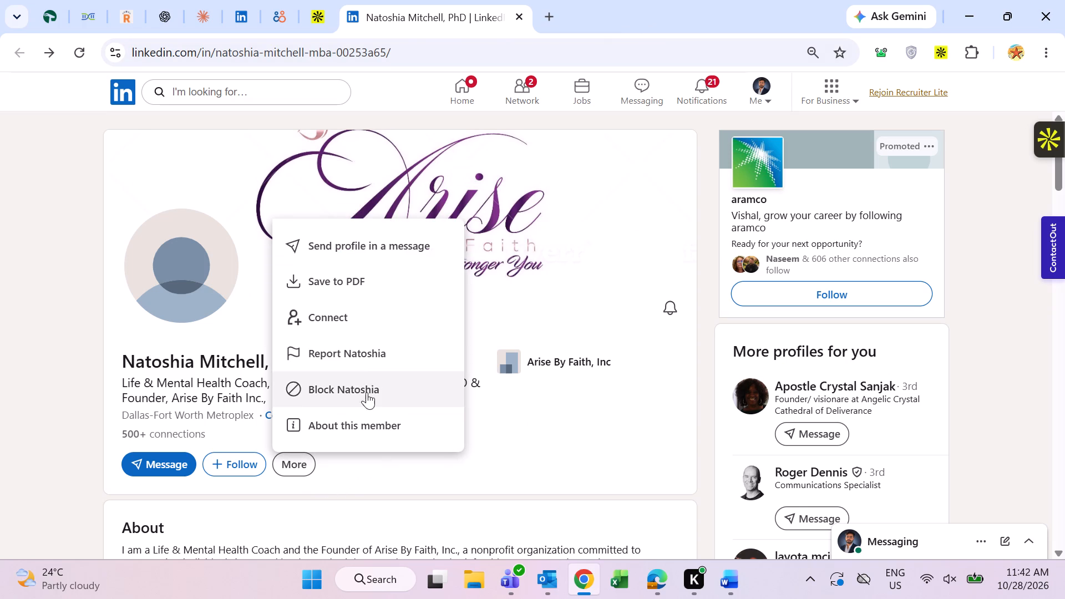
left_click(362, 328)
left_click(650, 250)
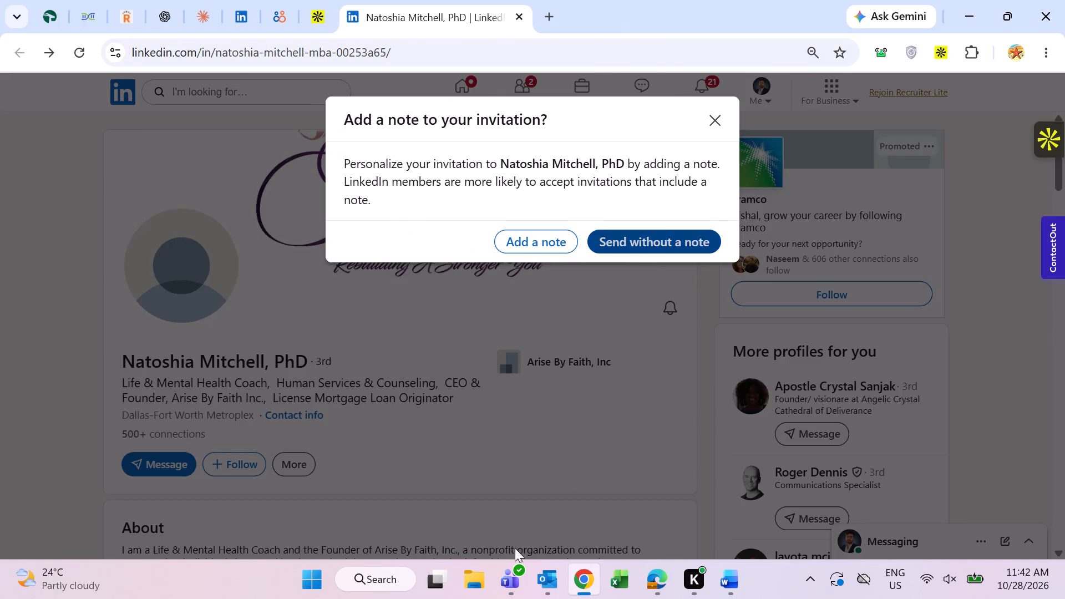
scroll(513, 201, "up", 3)
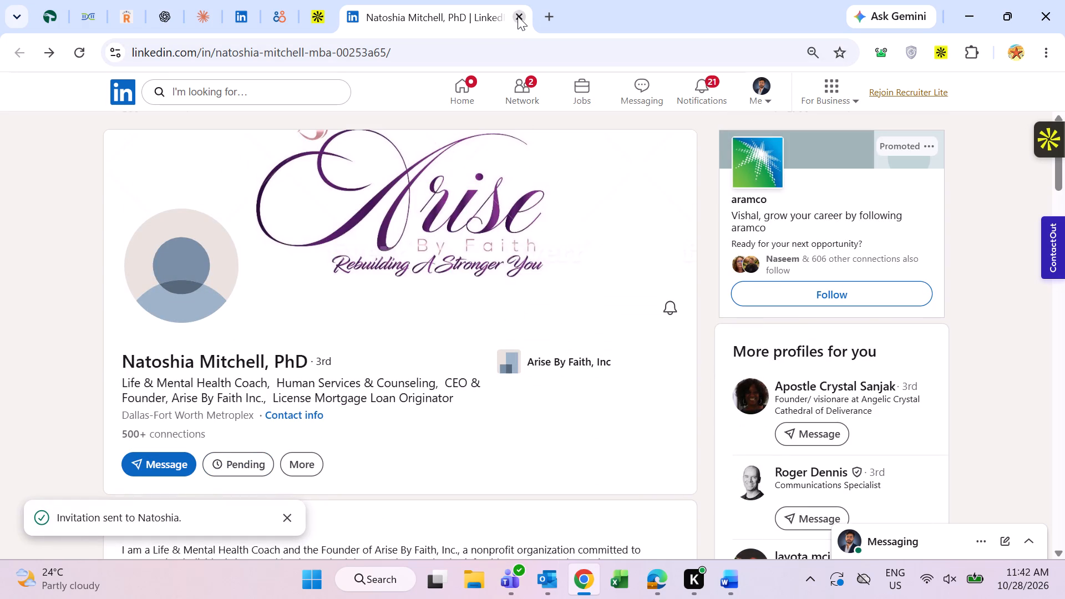
left_click(518, 16)
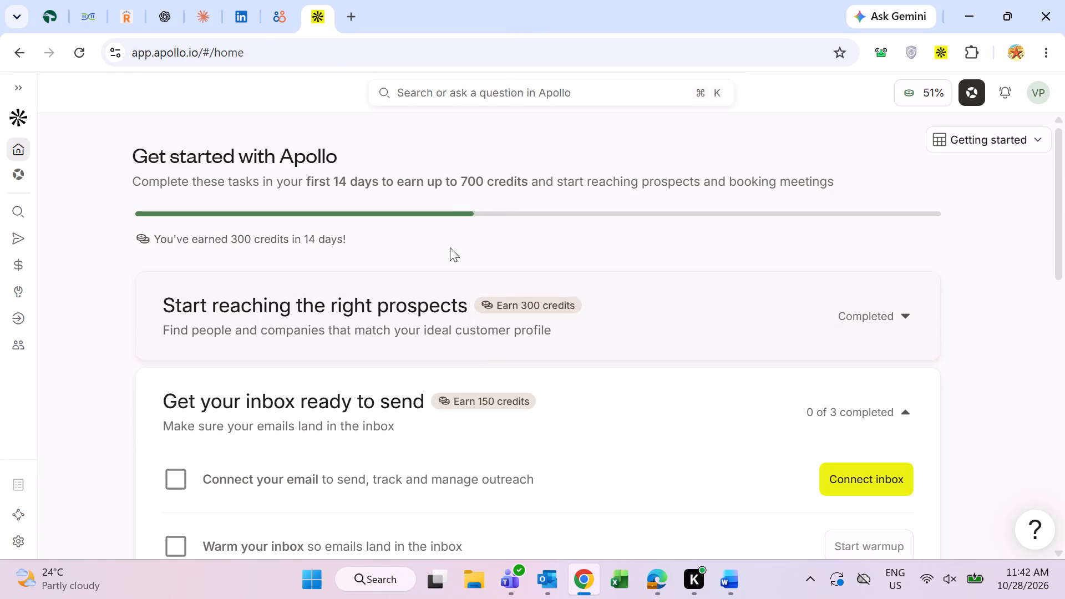
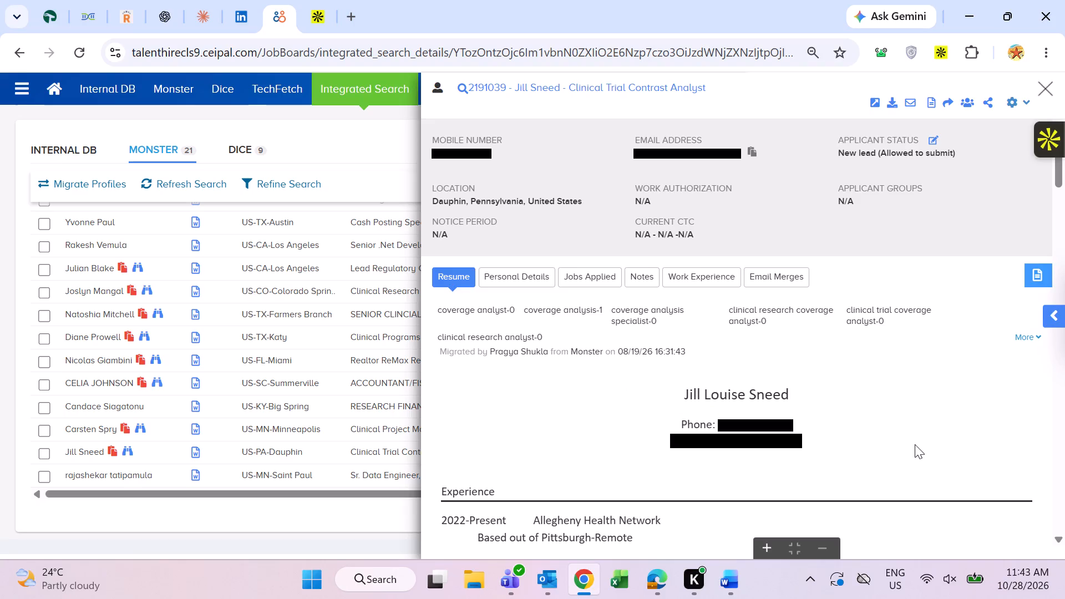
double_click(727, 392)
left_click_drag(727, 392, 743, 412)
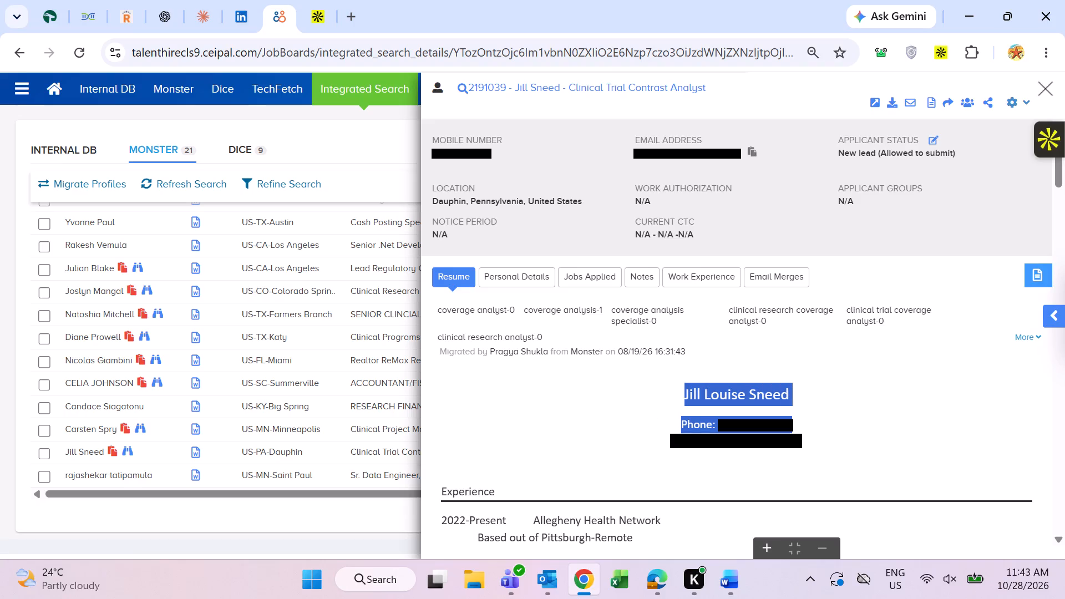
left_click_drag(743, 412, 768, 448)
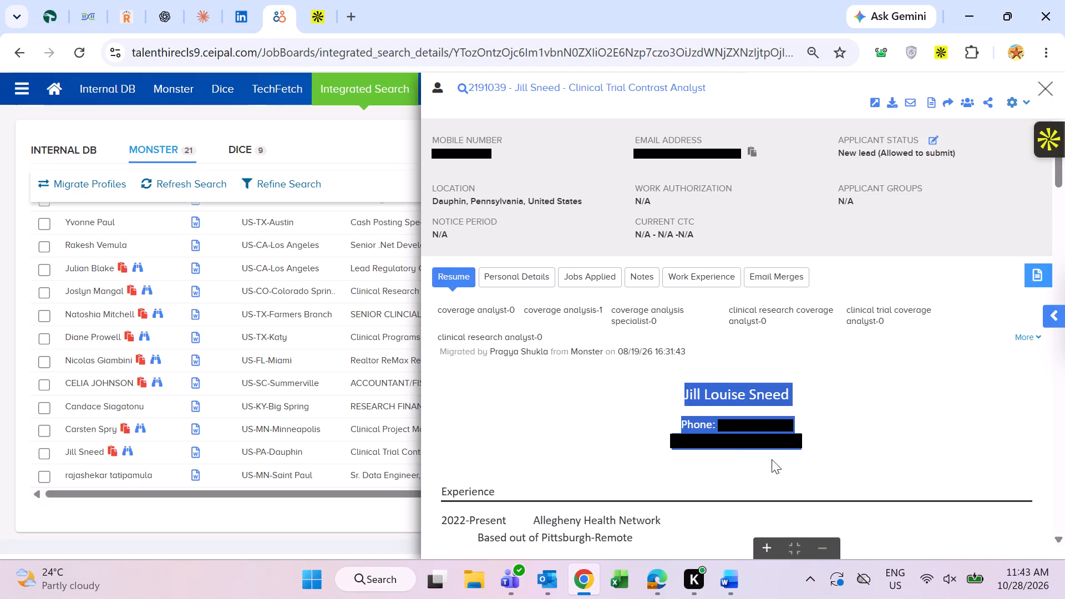
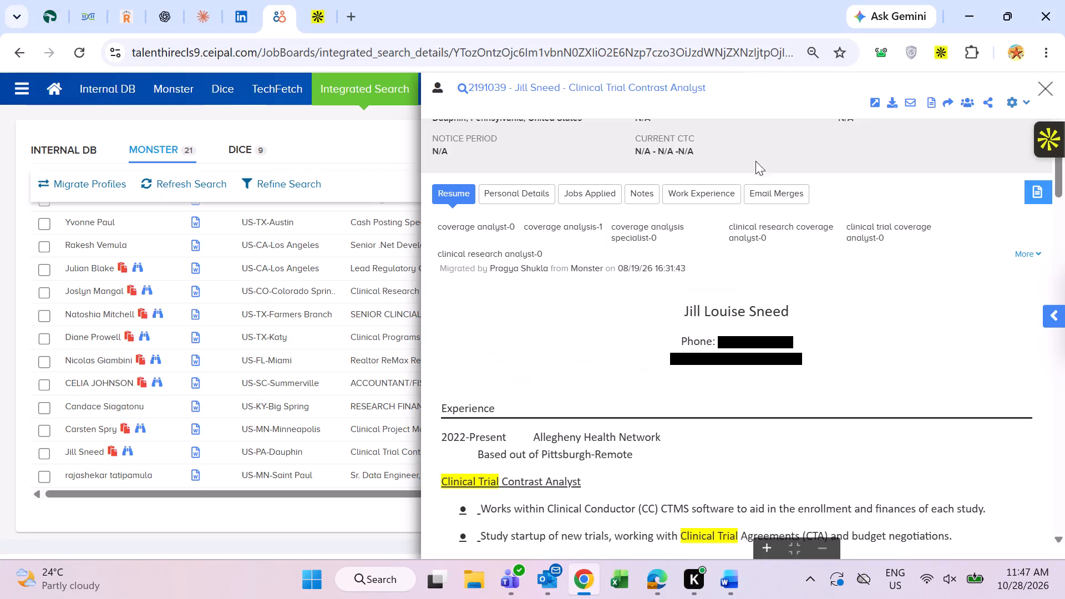
In Ceipal, copy the email address from the Clinical Trial Contrast Analyst candidate's applicant profile.
left_click(753, 152)
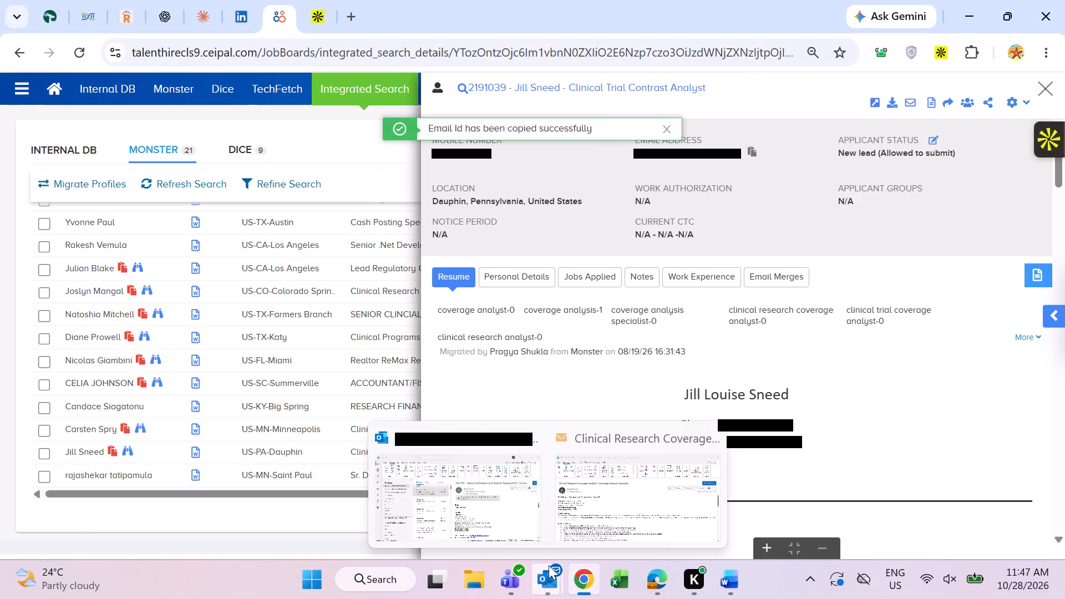
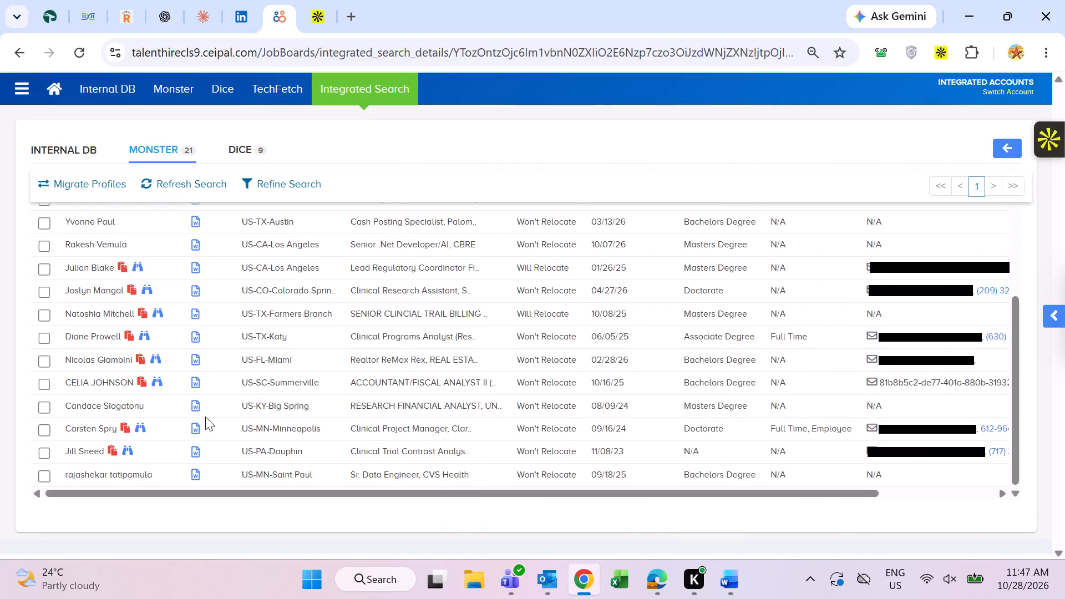
Finish checking the Monster candidates, and examine the Dice results for job titles and locations, including the candidate in Acworth, Georgia.
double_click(367, 479)
left_click(455, 392)
scroll(168, 187, "up", 1)
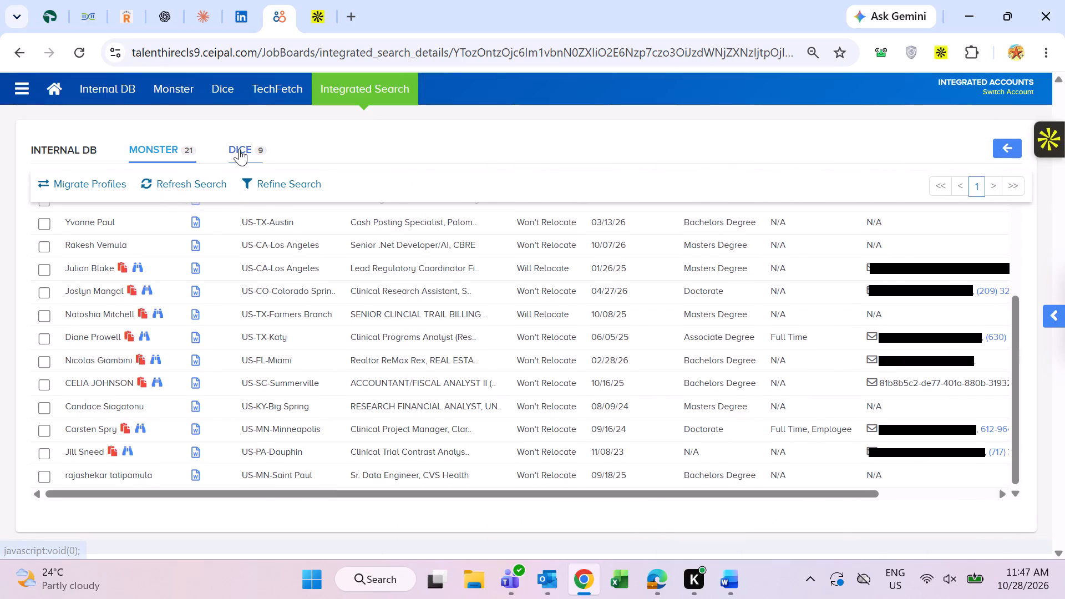
left_click(239, 149)
scroll(301, 312, "up", 4)
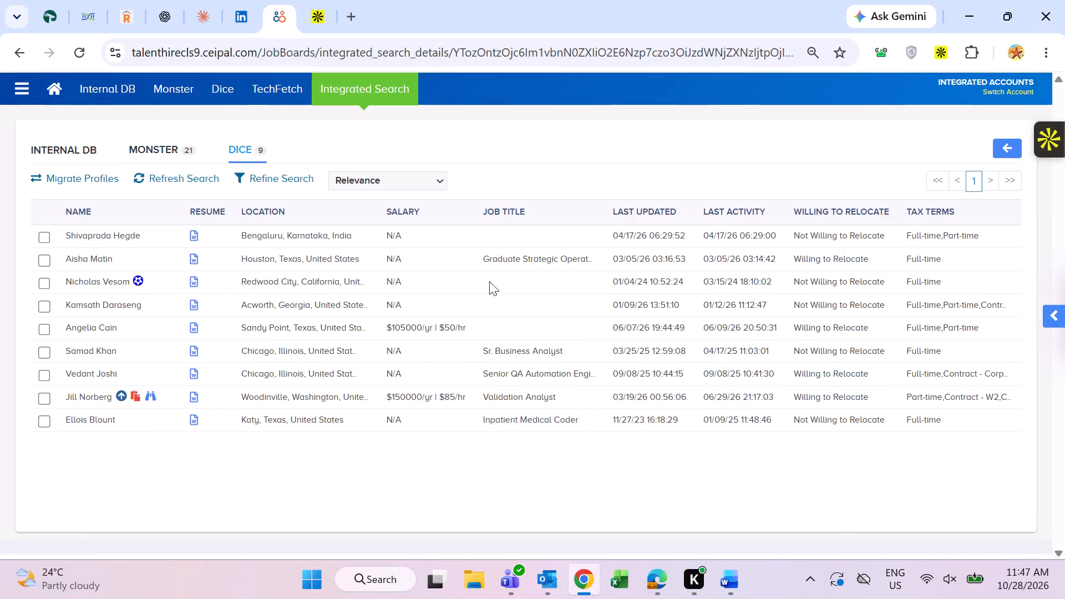
double_click(256, 304)
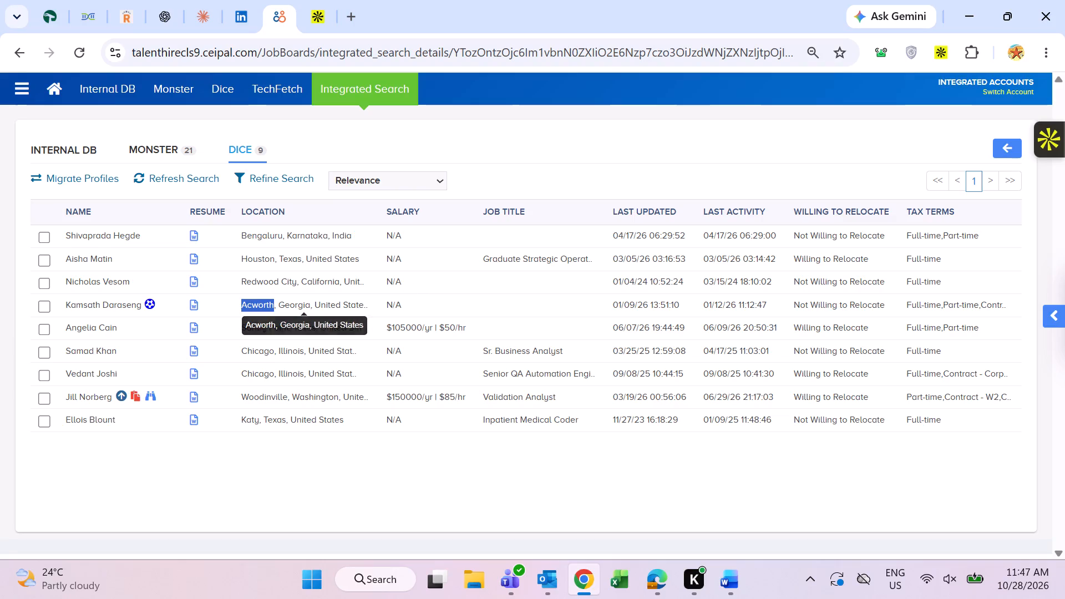
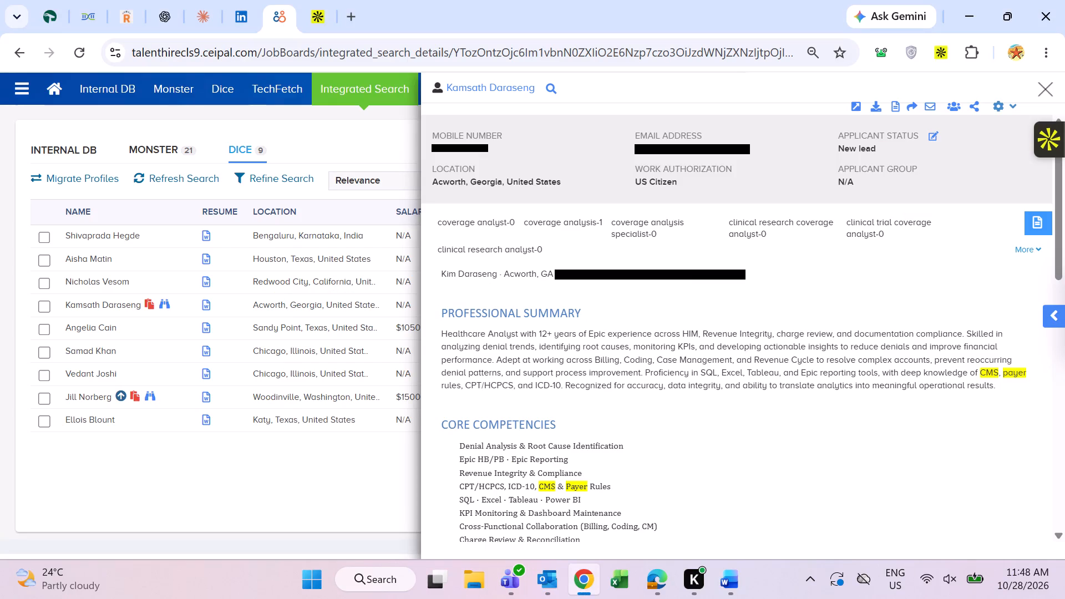
left_click_drag(585, 336, 514, 308)
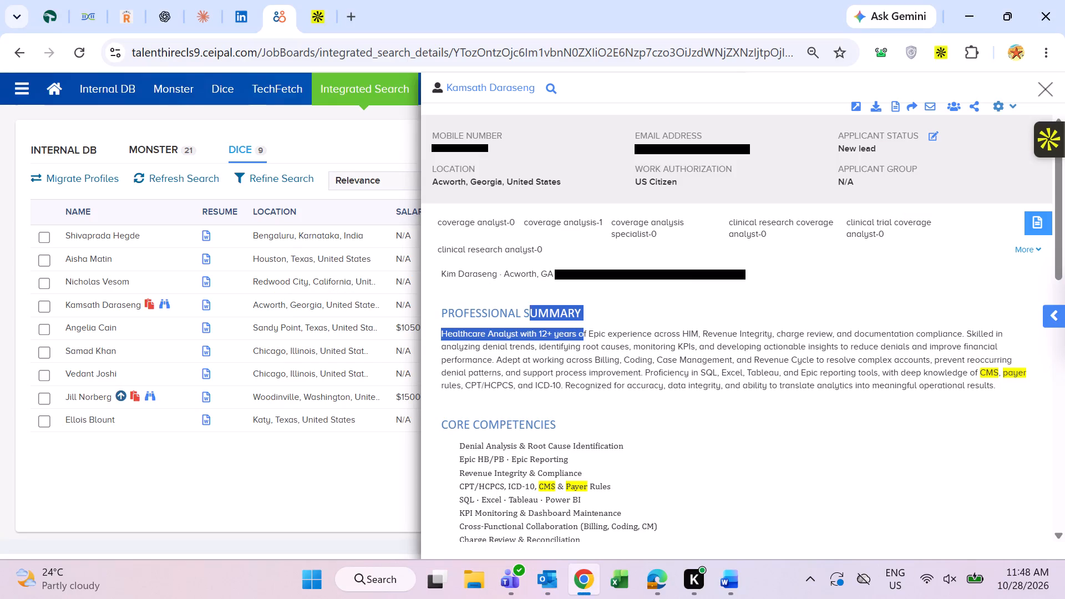
left_click_drag(514, 308, 438, 317)
left_click(734, 377)
left_click_drag(561, 298, 592, 354)
left_click(653, 383)
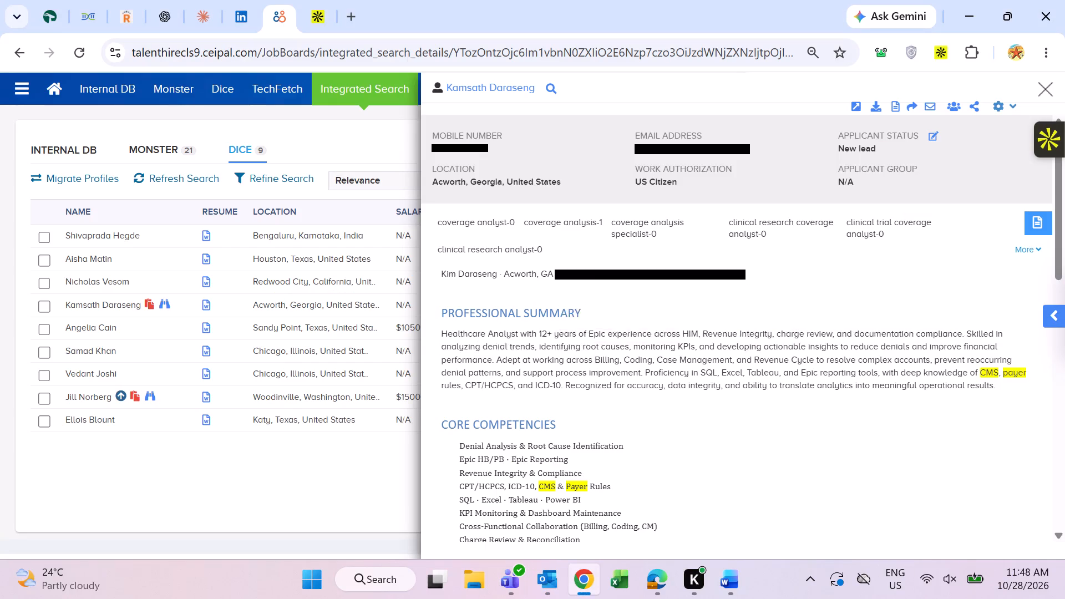
scroll(679, 358, "down", 4)
left_click_drag(640, 338, 652, 392)
left_click(652, 392)
double_click(621, 374)
left_click_drag(621, 374, 627, 388)
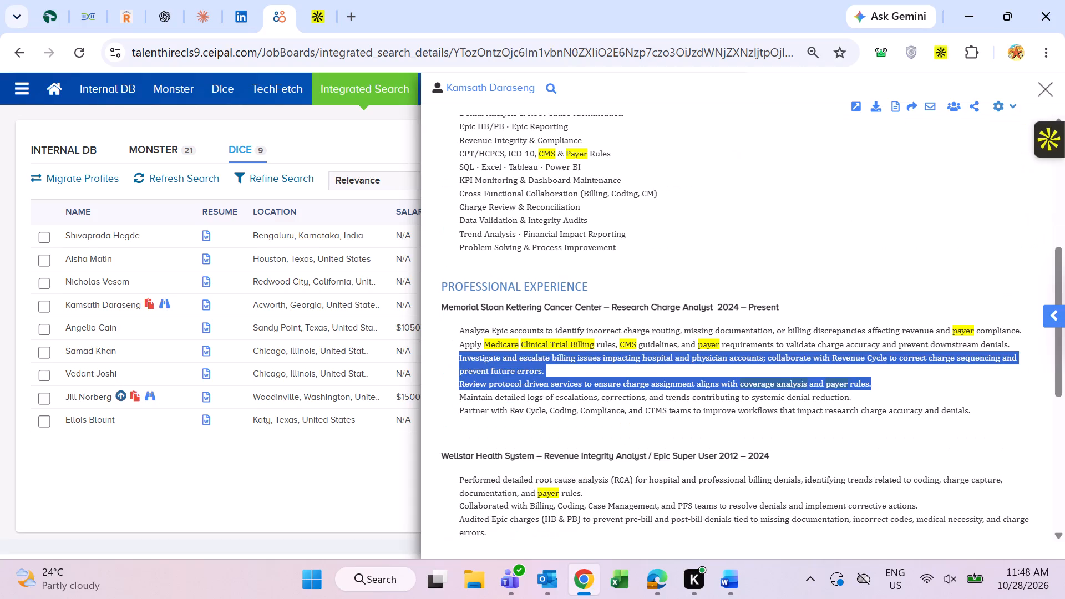
left_click_drag(627, 388, 637, 409)
double_click(699, 400)
double_click(695, 406)
left_click_drag(695, 406, 694, 404)
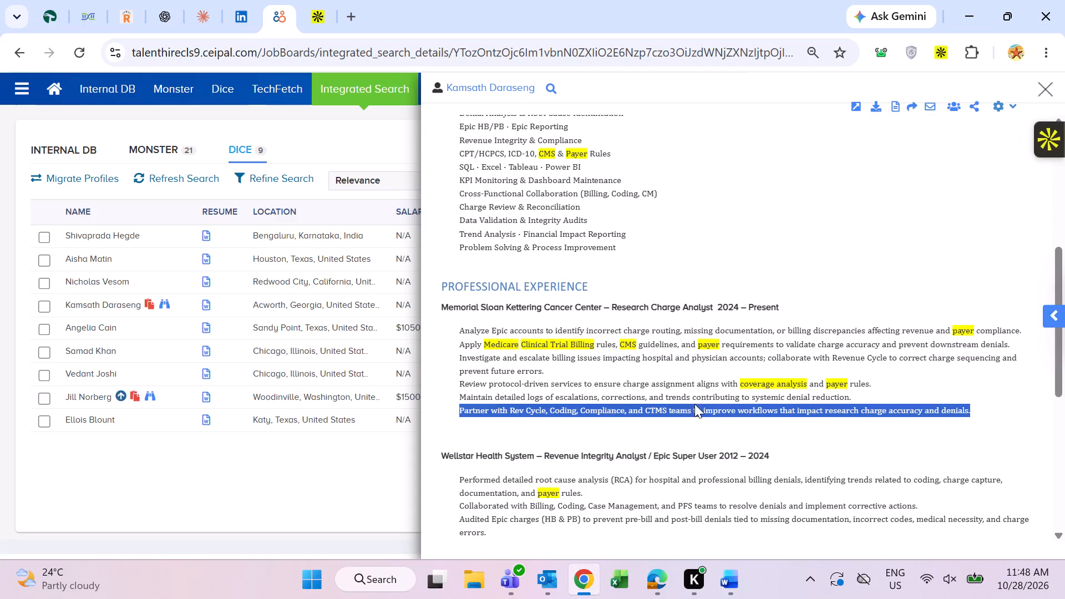
left_click_drag(694, 404, 692, 398)
left_click(692, 398)
left_click(616, 397)
left_click_drag(616, 397, 911, 399)
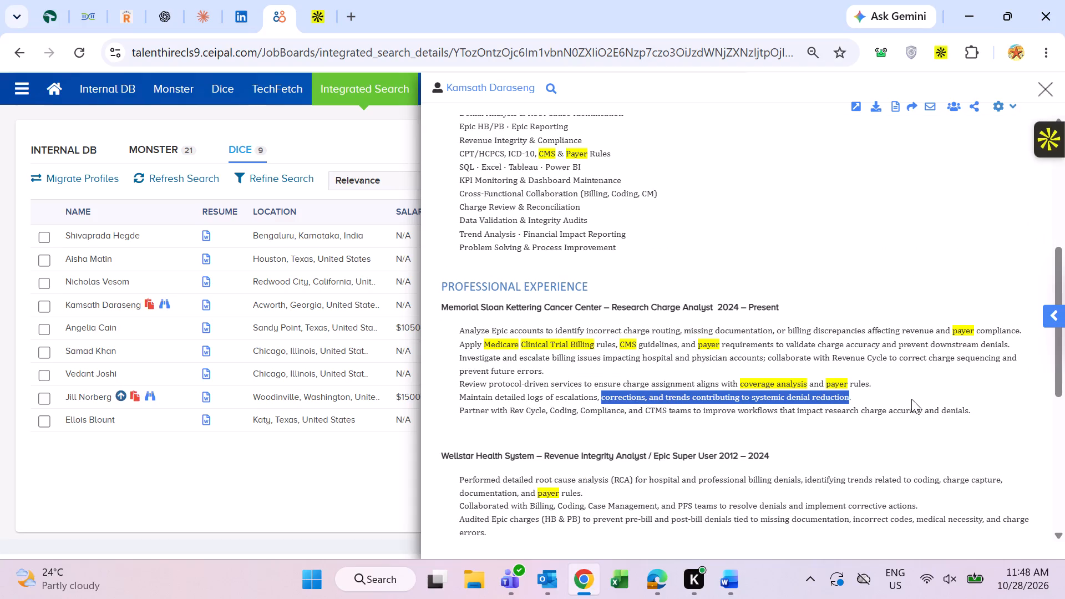
left_click_drag(911, 399, 986, 409)
left_click(973, 412)
left_click_drag(996, 413, 866, 408)
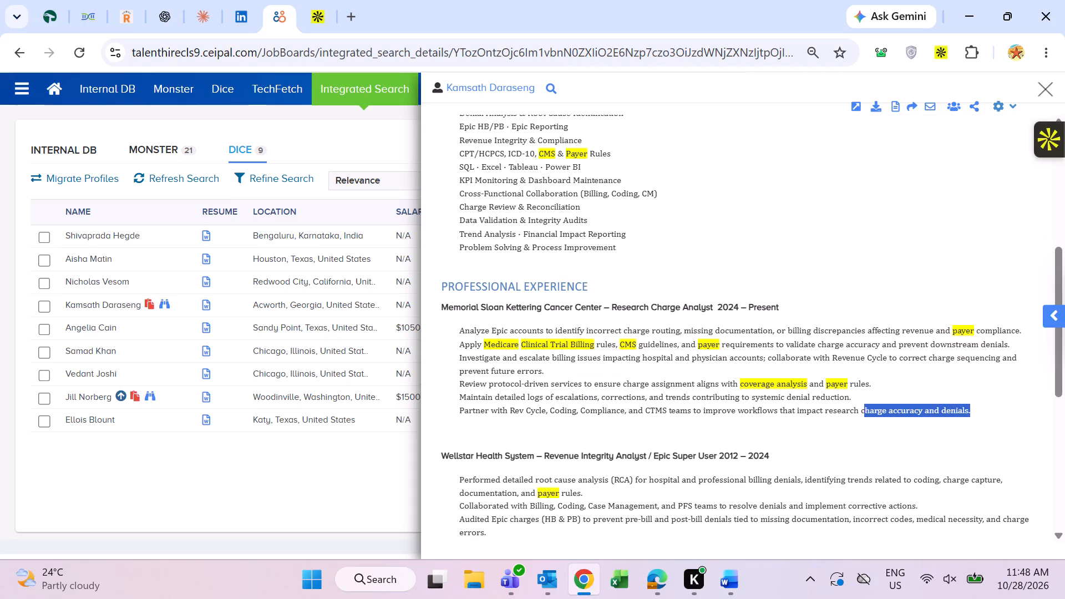
left_click_drag(866, 408, 600, 401)
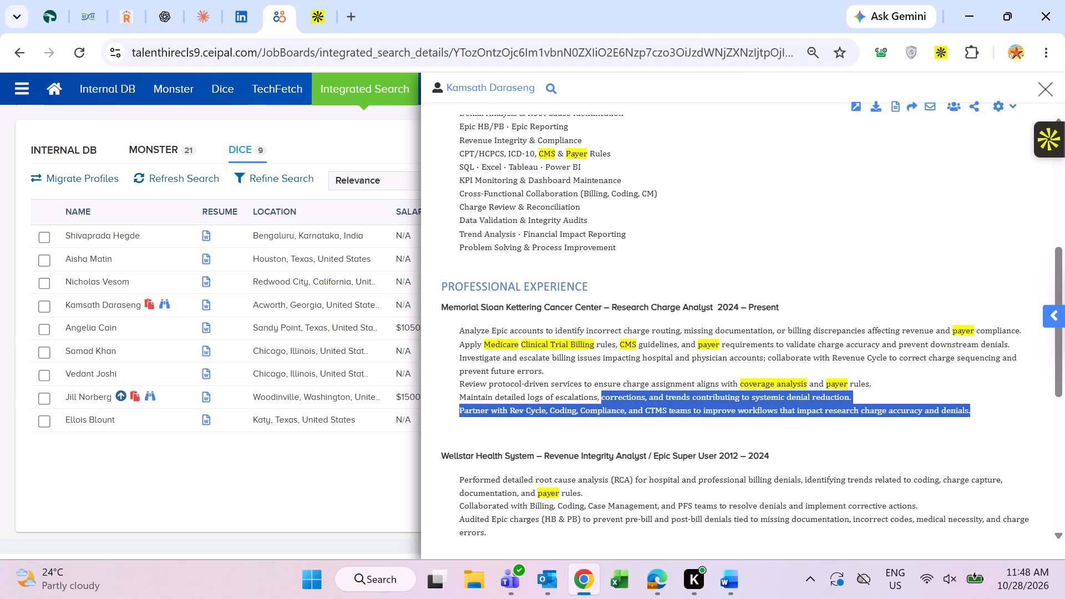
left_click_drag(600, 401, 602, 400)
left_click(674, 414)
left_click(609, 398)
left_click_drag(610, 398, 981, 408)
left_click(981, 408)
left_click_drag(981, 408, 971, 411)
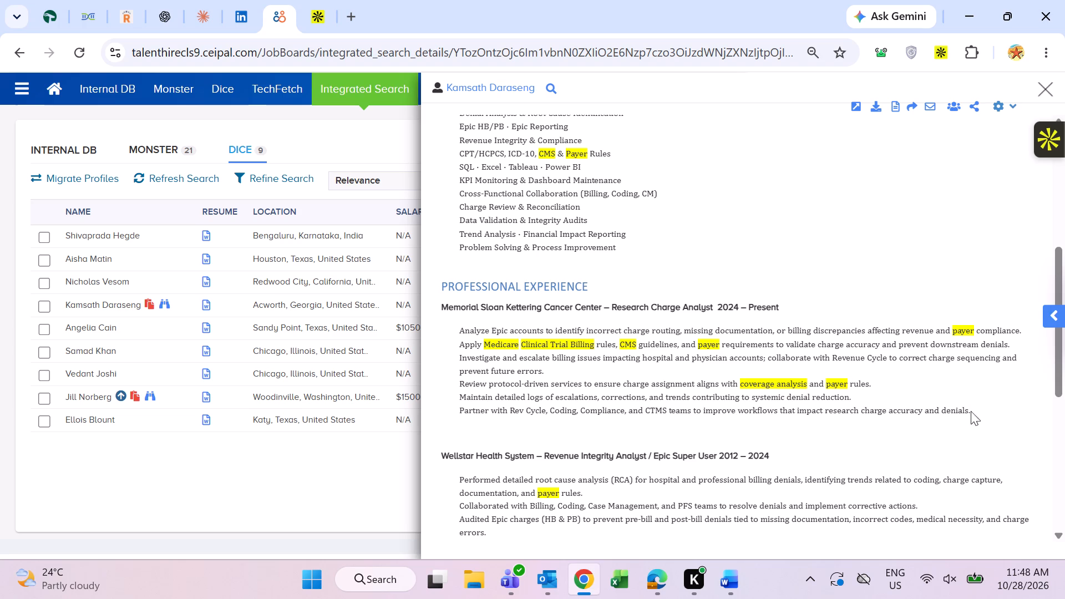
left_click_drag(971, 411, 621, 398)
left_click(621, 398)
left_click_drag(621, 398, 885, 407)
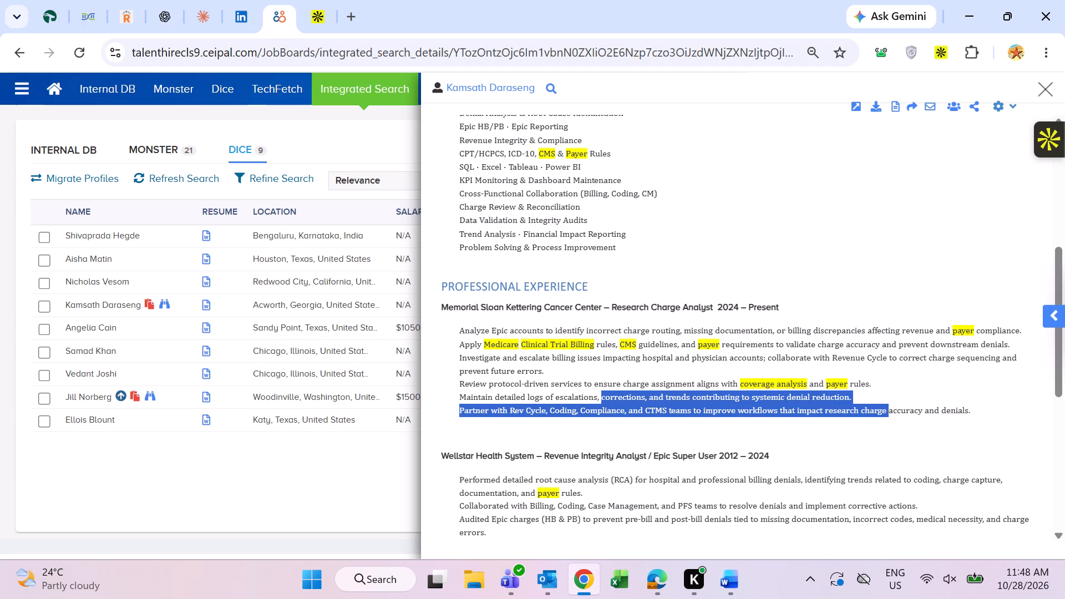
left_click_drag(885, 407, 987, 407)
left_click(987, 408)
left_click_drag(971, 412, 655, 411)
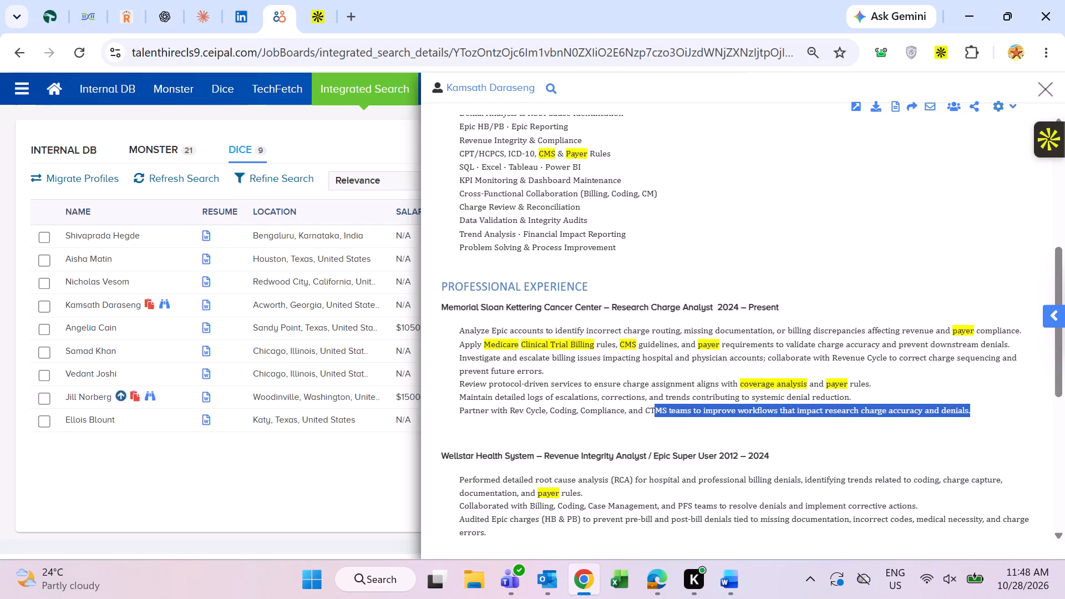
left_click_drag(655, 411, 602, 393)
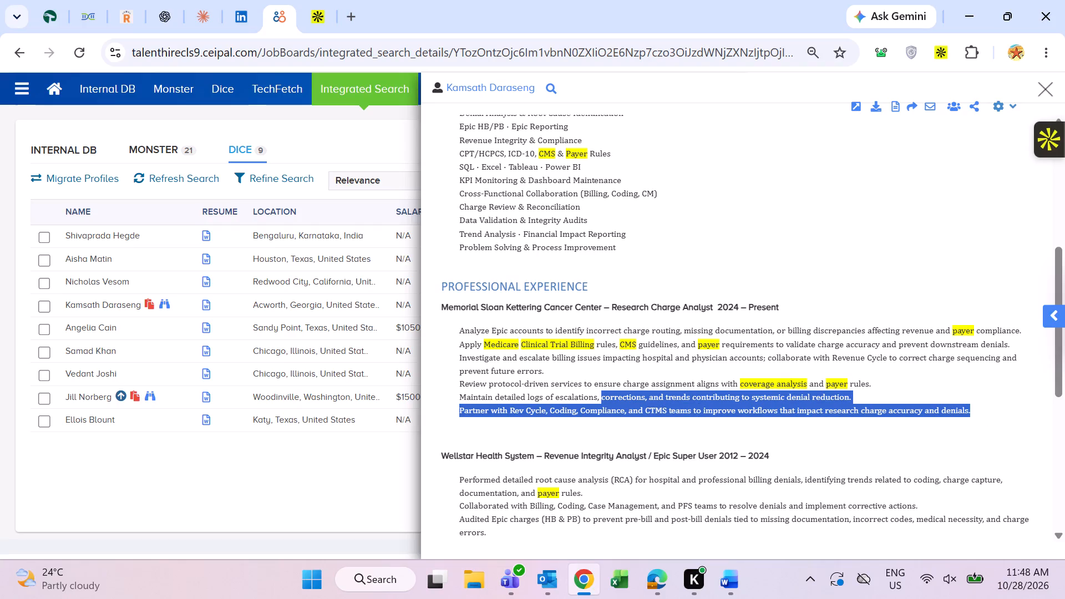
left_click(660, 407)
scroll(660, 407, "up", 9)
triple_click(626, 379)
left_click(641, 424)
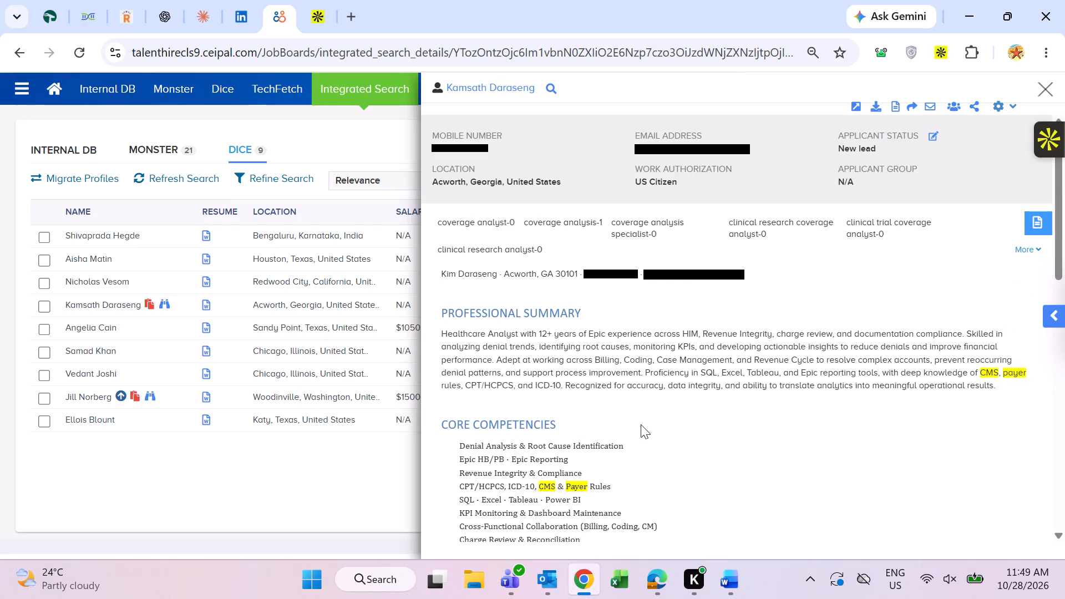
Review the Acworth, Georgia candidate's resume from the Dice results, examining the summary, competencies, professional experience, education and technical skills.
triple_click(586, 340)
left_click(651, 403)
scroll(695, 397, "down", 4)
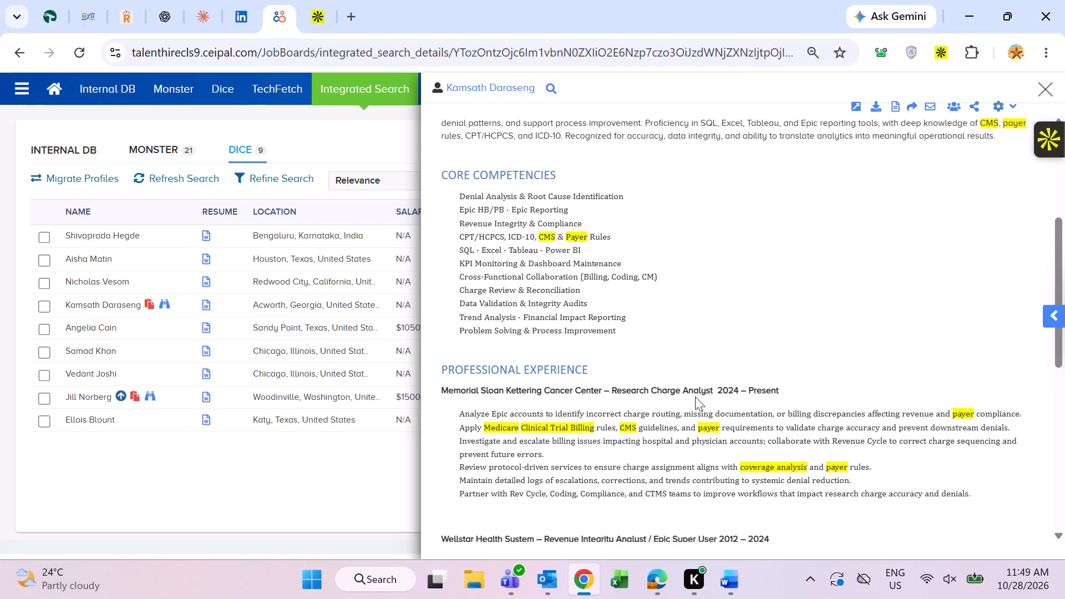
left_click_drag(637, 383, 640, 393)
left_click(642, 395)
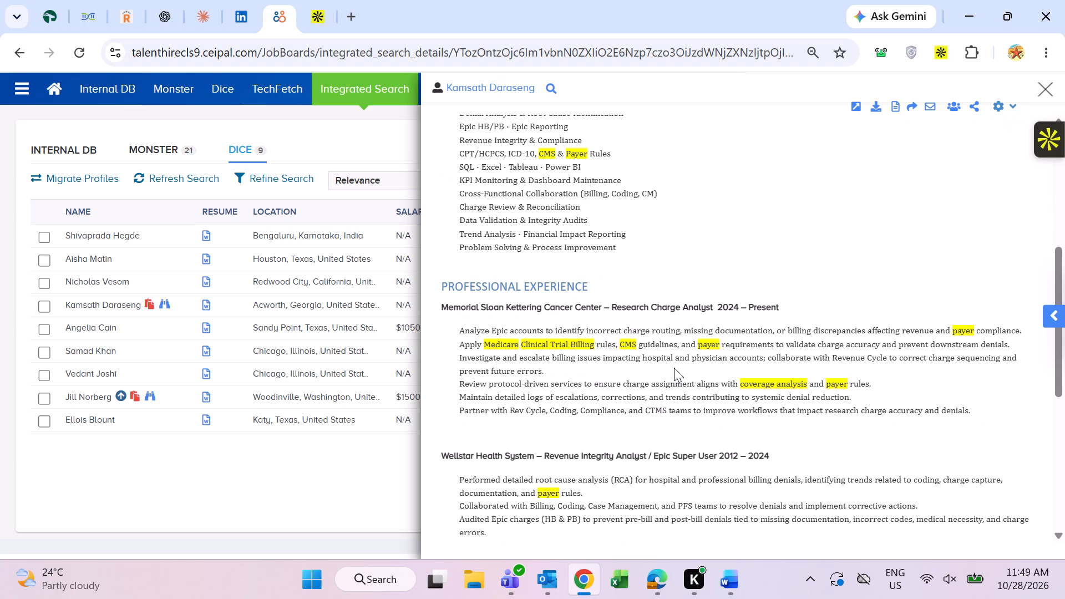
scroll(658, 339, "down", 1)
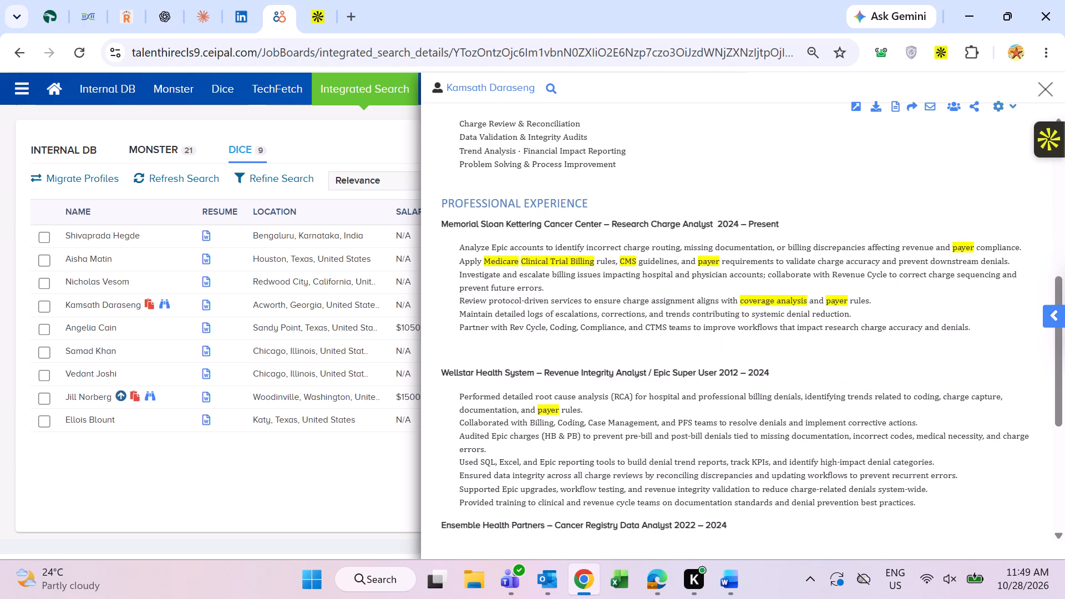
scroll(658, 339, "down", 2)
left_click_drag(605, 227, 626, 277)
left_click(626, 277)
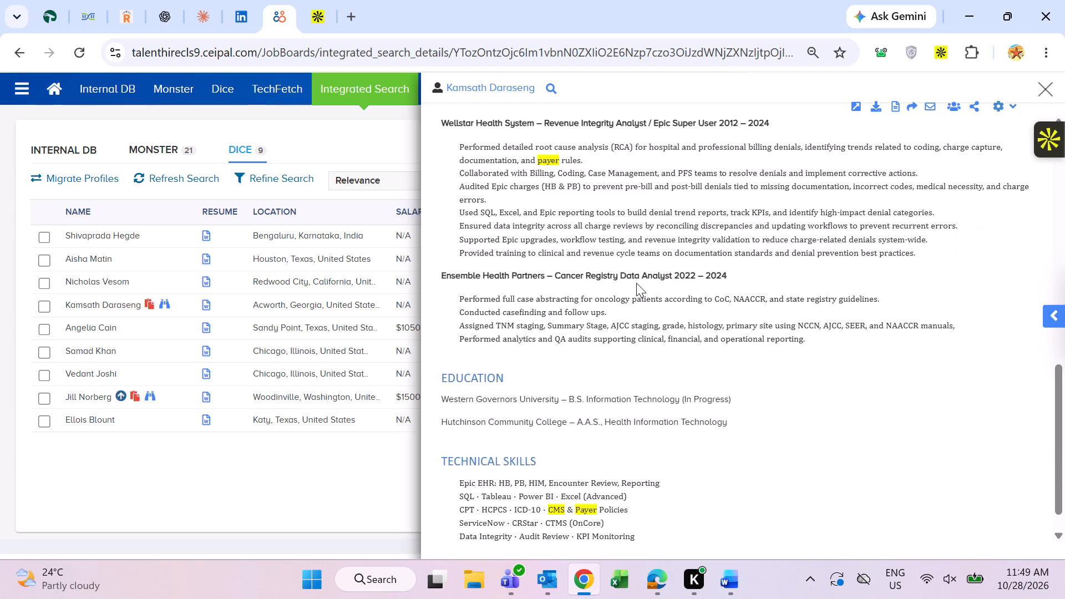
scroll(636, 283, "down", 7)
scroll(662, 332, "up", 6)
scroll(682, 402, "down", 3)
left_click_drag(658, 329, 684, 394)
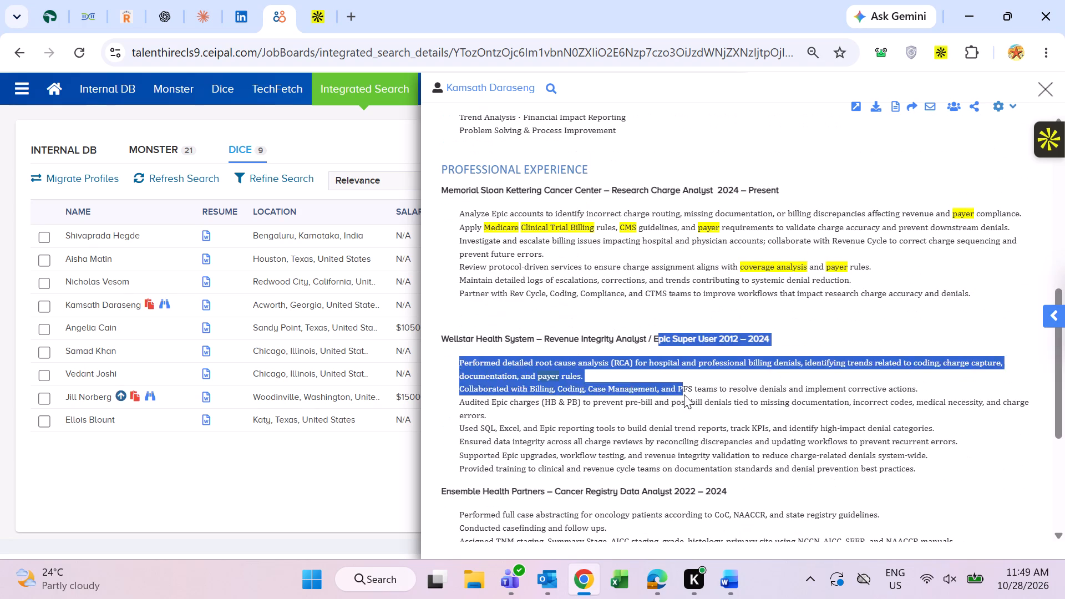
left_click(684, 394)
scroll(699, 314, "down", 8)
scroll(716, 370, "up", 3)
scroll(702, 464, "up", 4)
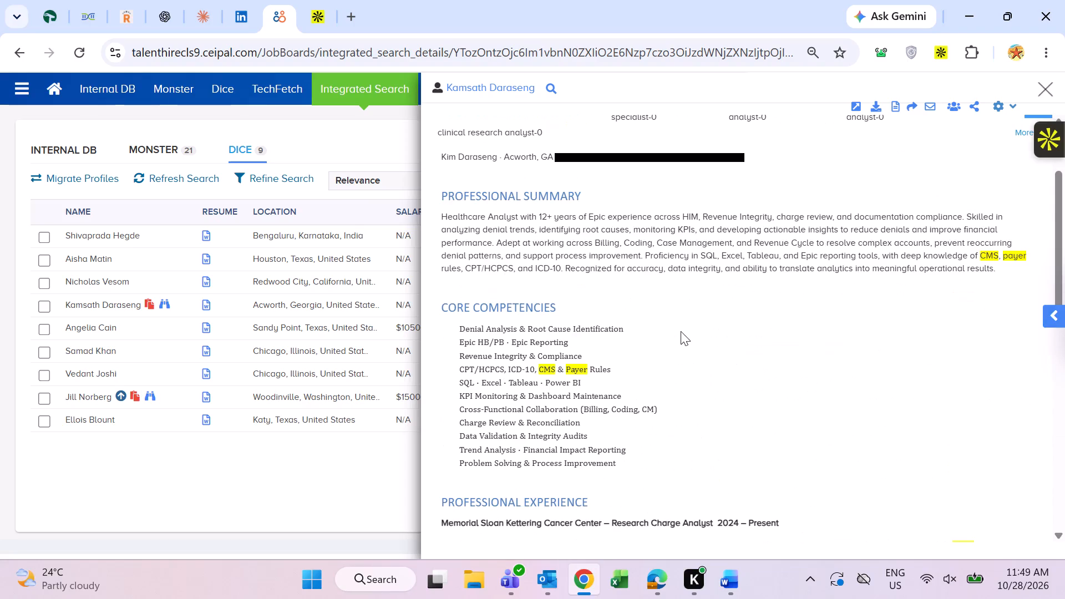
scroll(681, 331, "up", 1)
double_click(692, 348)
scroll(692, 348, "up", 5)
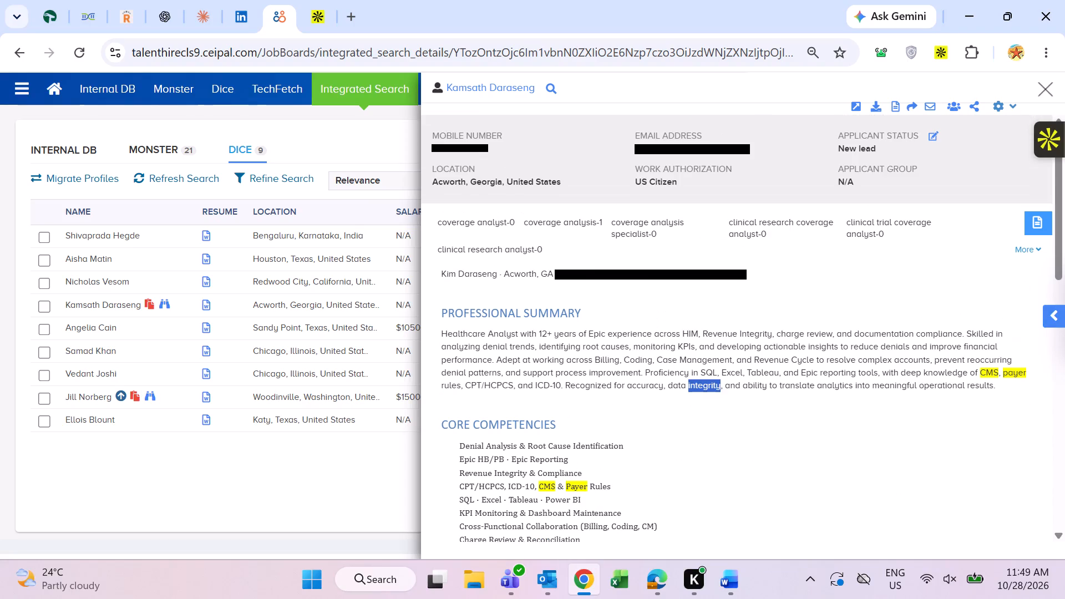
left_click(653, 350)
Select the e-mail address in the contact line at the start of the Acworth candidate's resume.
left_click(670, 273)
left_click_drag(670, 273, 681, 273)
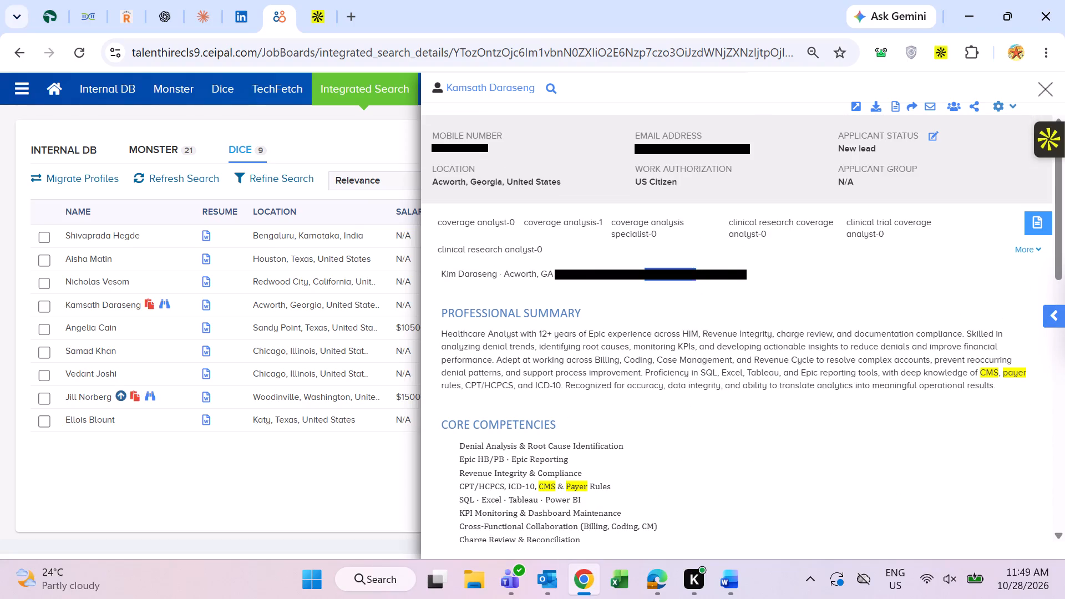
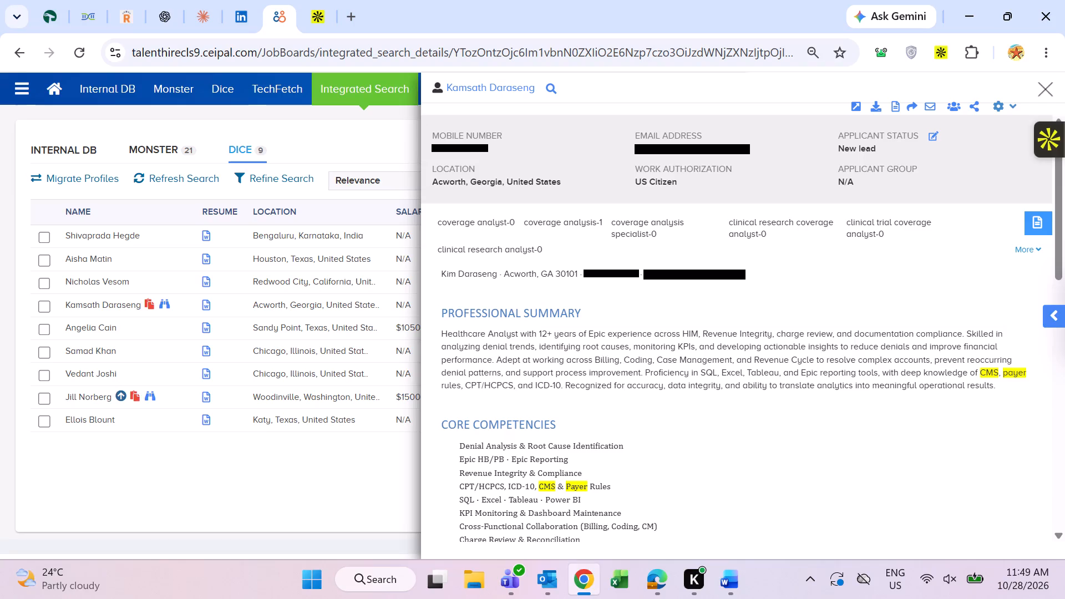
Highlight the Professional Summary section in the Acworth, Georgia candidate's Dice resume while reviewing their coverage analysis background.
double_click(716, 377)
left_click_drag(716, 377, 635, 315)
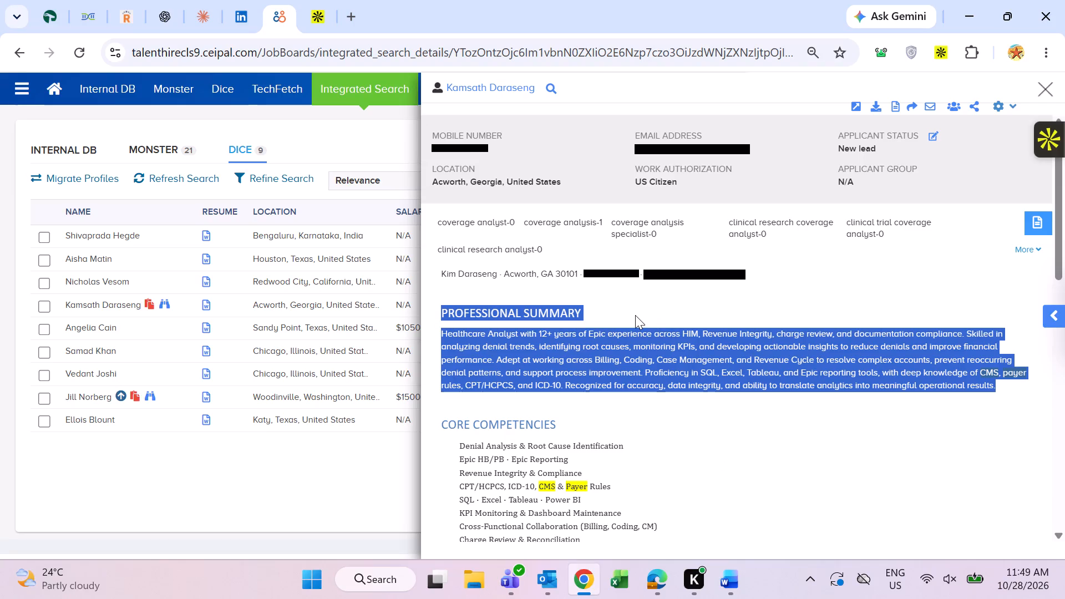
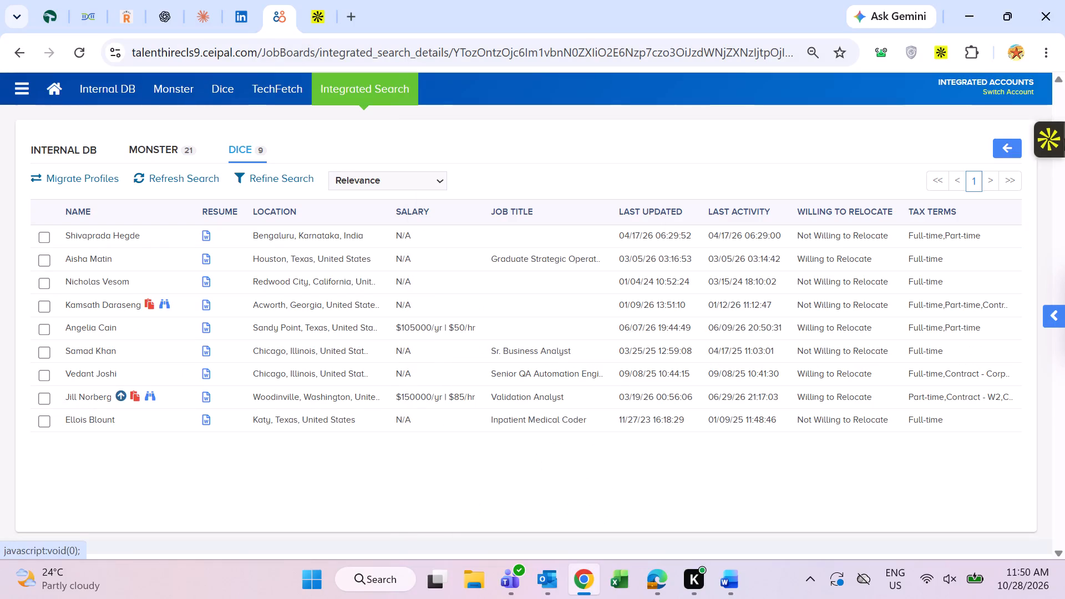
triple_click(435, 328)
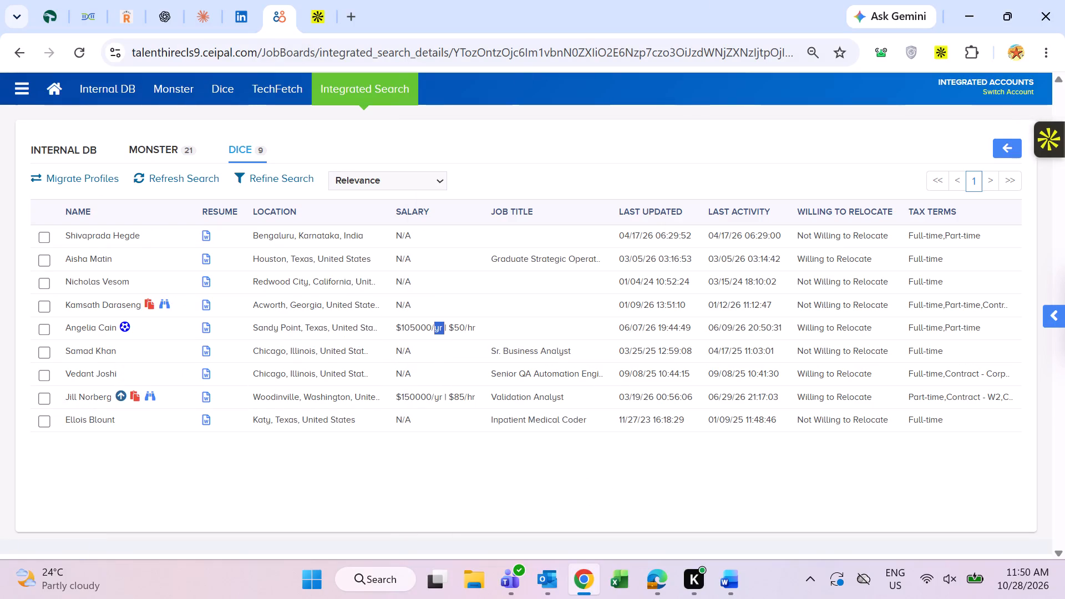
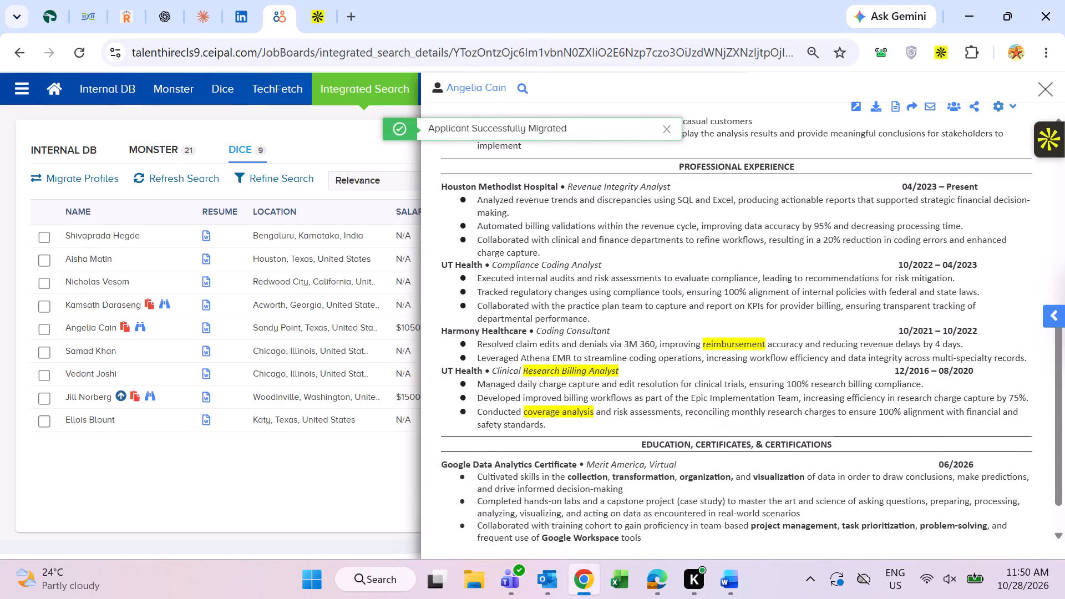
Examine the Sandy Point, Texas candidate's resume, covering professional experience, research billing and coverage analysis work, education and certifications, and close it.
left_click_drag(618, 270, 638, 331)
double_click(655, 384)
left_click_drag(655, 384, 663, 398)
double_click(666, 399)
left_click_drag(666, 399, 657, 338)
double_click(657, 338)
left_click_drag(657, 338, 650, 291)
left_click(650, 291)
scroll(650, 291, "up", 2)
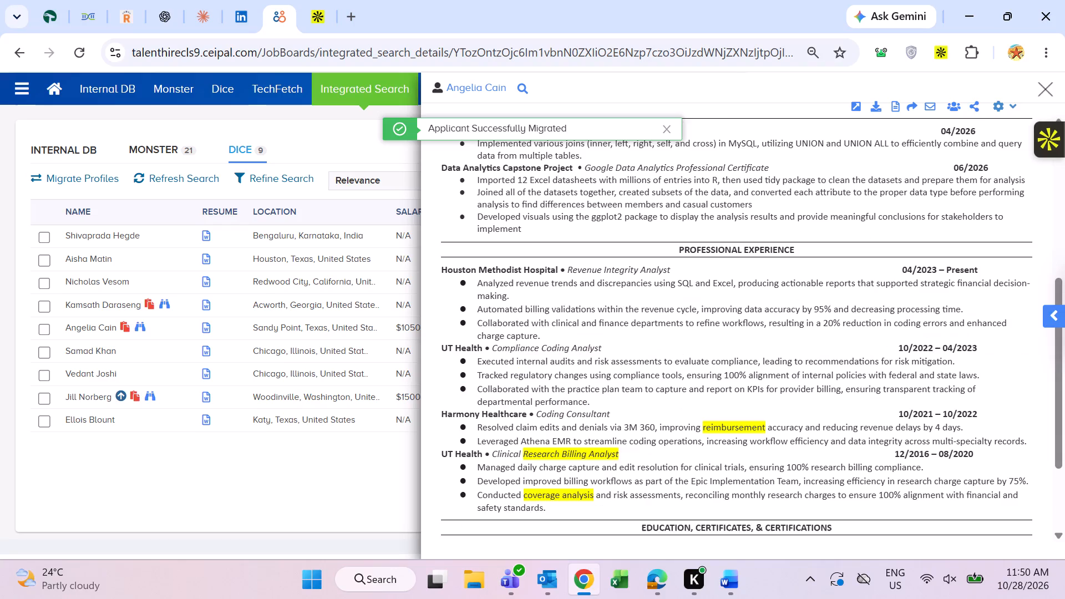
left_click_drag(605, 334, 644, 418)
left_click(645, 418)
scroll(666, 375, "down", 3)
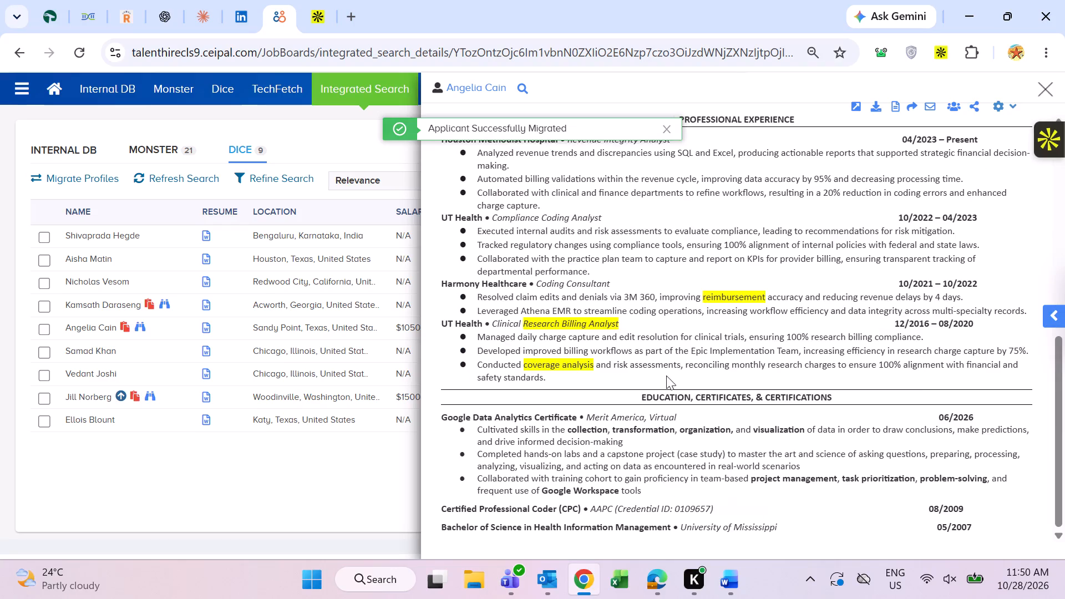
scroll(666, 375, "down", 8)
scroll(666, 375, "up", 10)
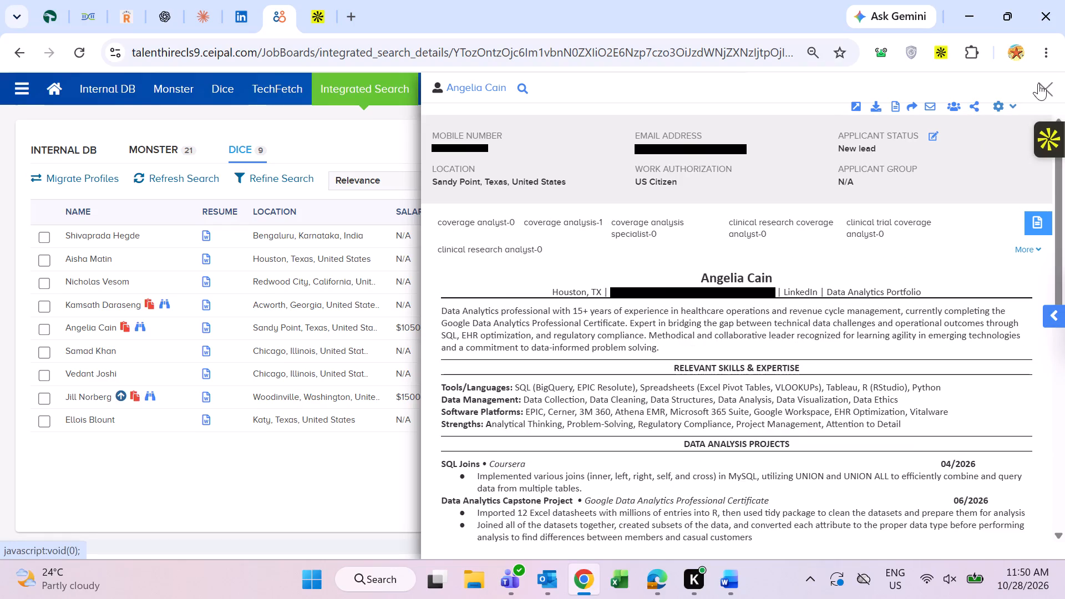
left_click(1038, 83)
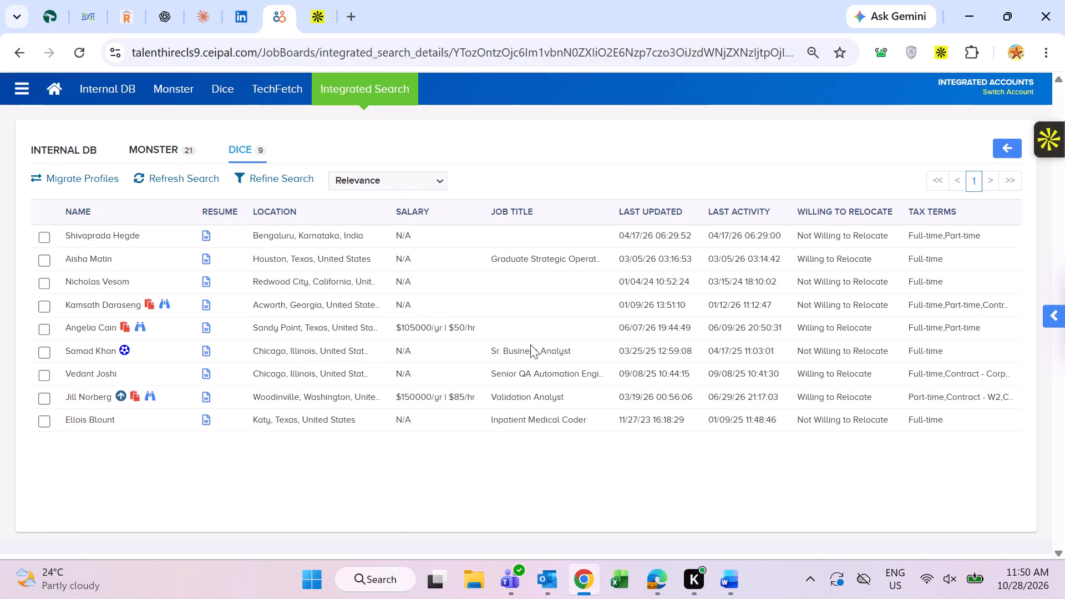
Examine the Dice candidate list, checking the job title and last-updated date of the Houston, Texas candidate.
double_click(510, 263)
left_click_drag(510, 263, 689, 263)
left_click(704, 283)
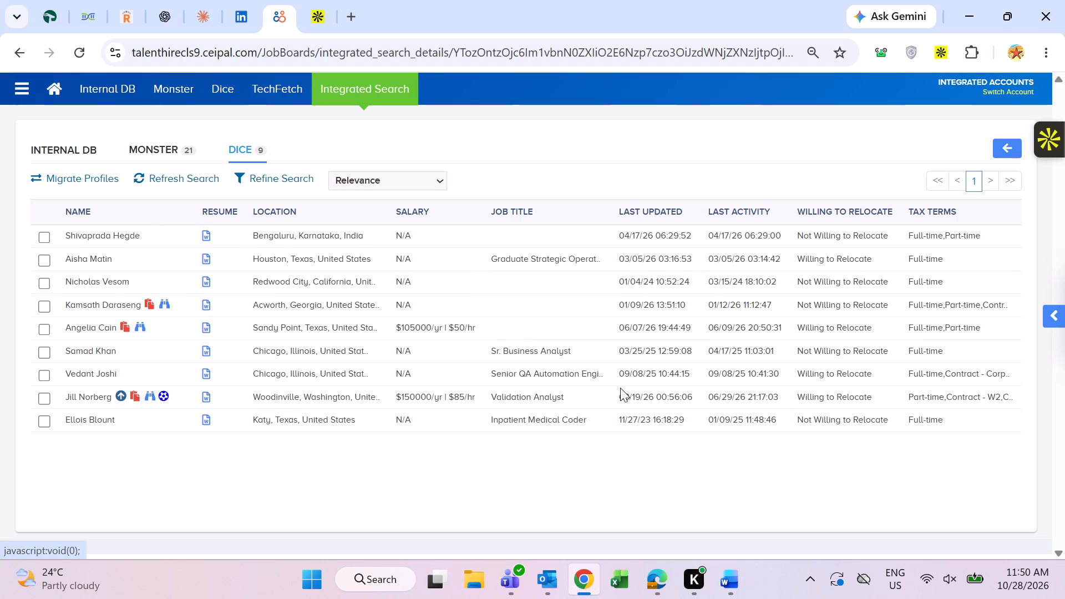
Examine the Monster and internal database candidate lists returned by the current coverage analysis Boolean search.
left_click(139, 143)
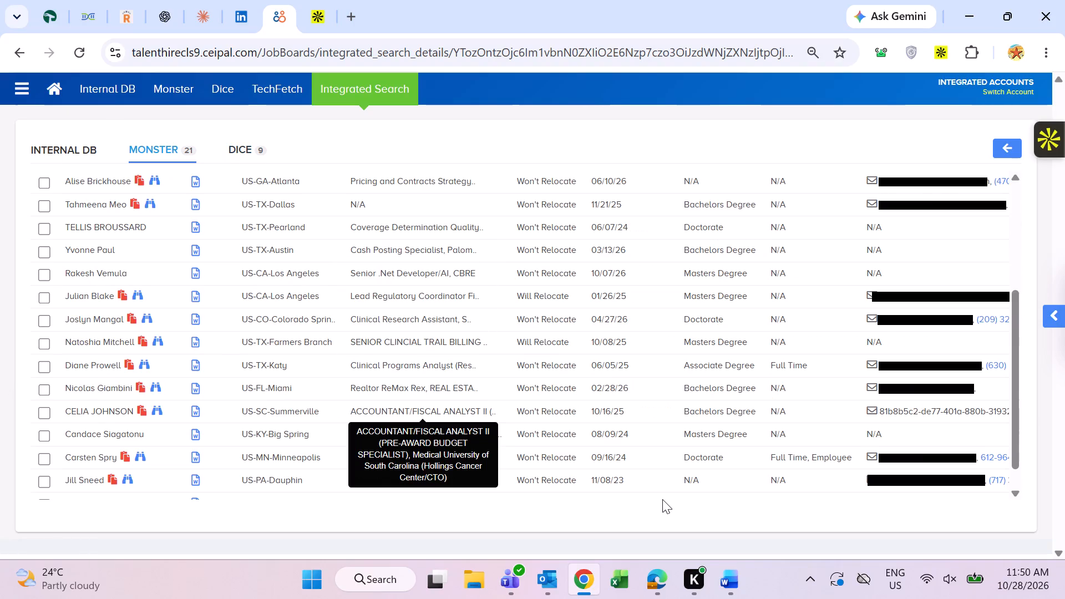
scroll(601, 428, "down", 5)
scroll(601, 428, "up", 7)
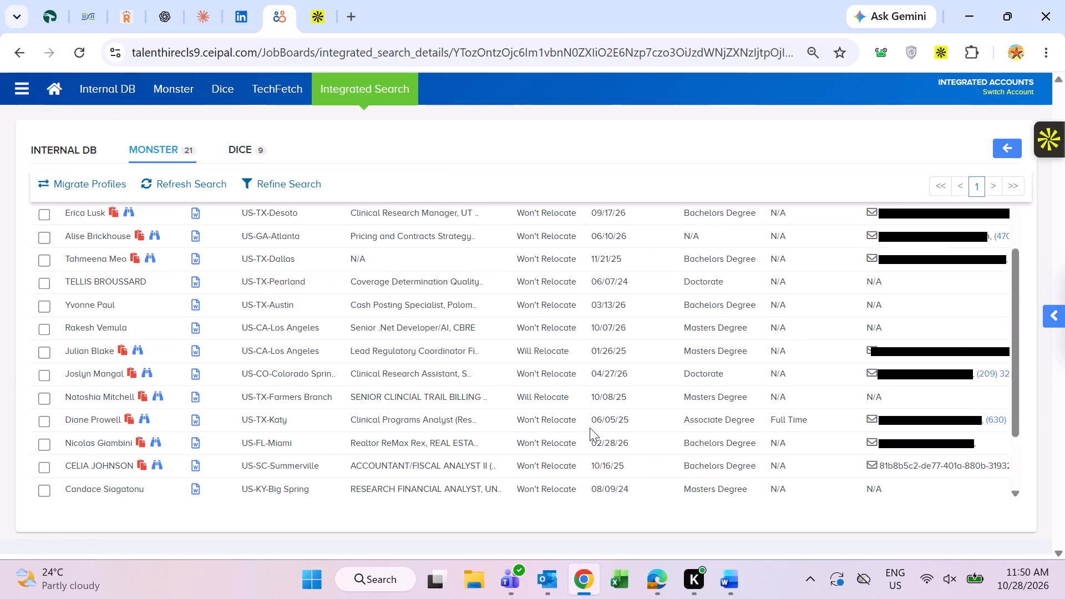
left_click(49, 158)
scroll(686, 375, "down", 6)
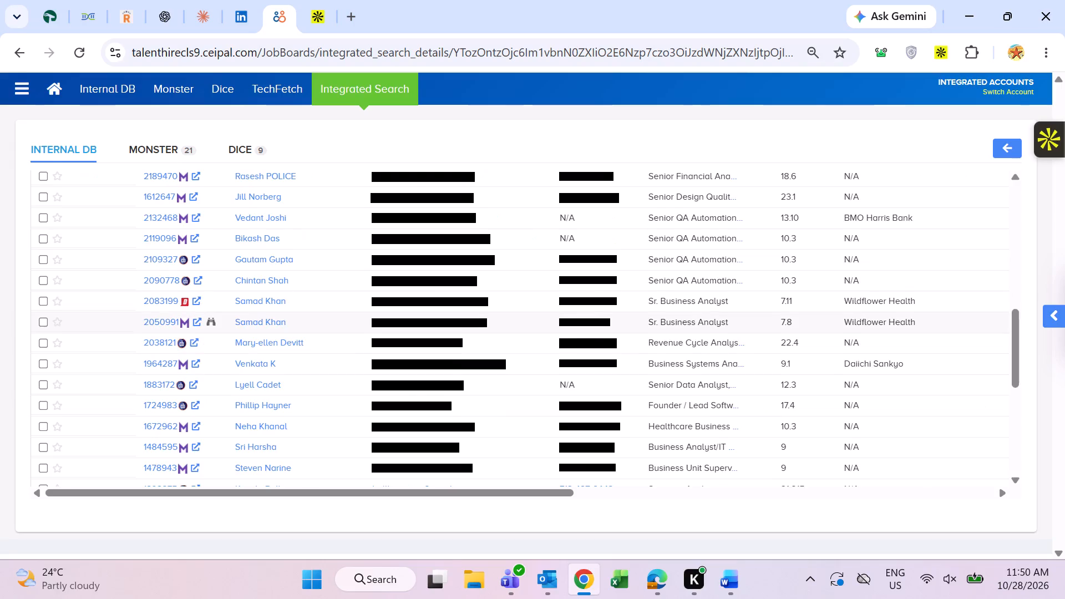
scroll(708, 318, "down", 6)
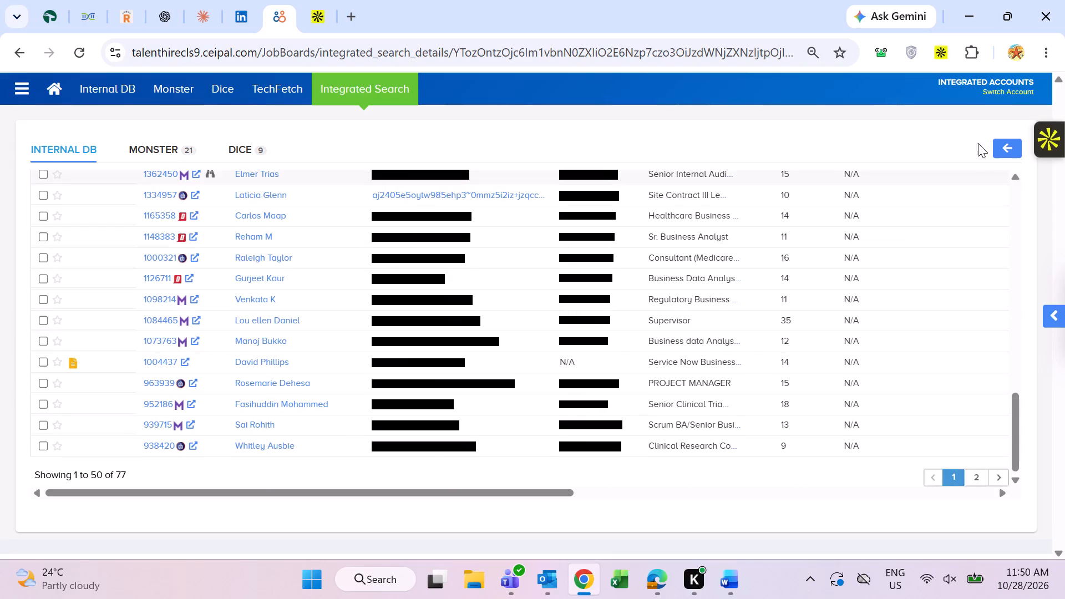
left_click(982, 149)
left_click(1021, 155)
scroll(357, 226, "up", 1)
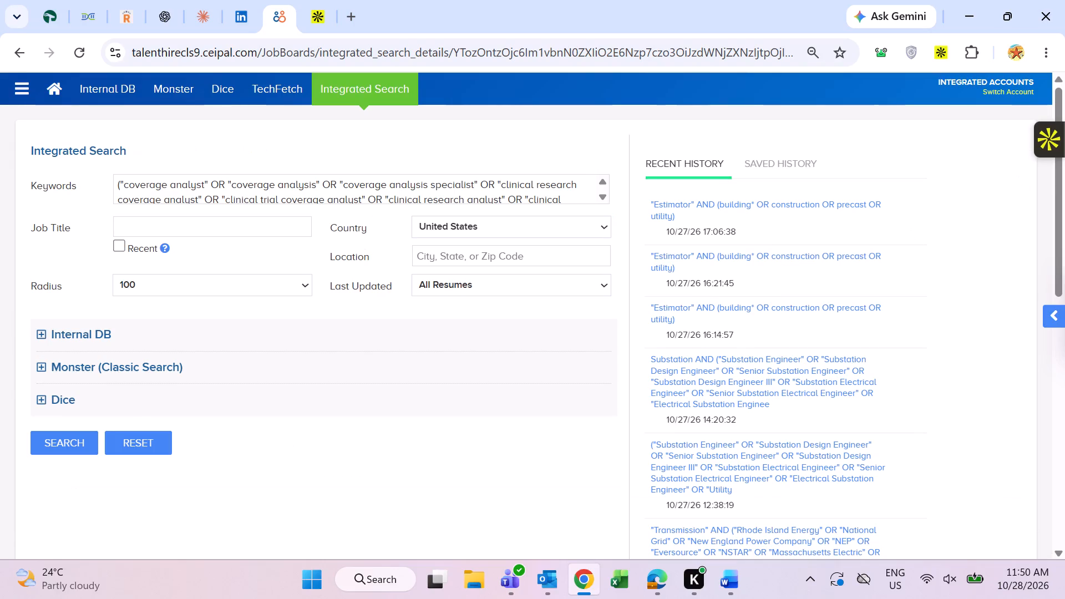
scroll(348, 186, "up", 3)
scroll(348, 186, "down", 2)
scroll(348, 186, "up", 4)
scroll(348, 186, "down", 4)
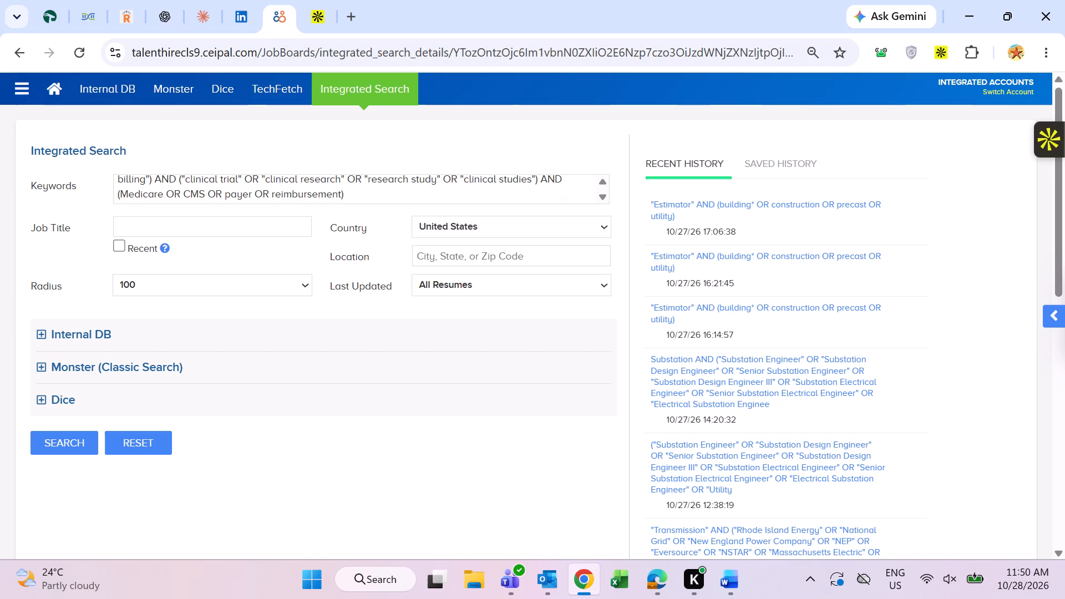
left_click(362, 191)
scroll(364, 191, "up", 3)
scroll(365, 191, "down", 3)
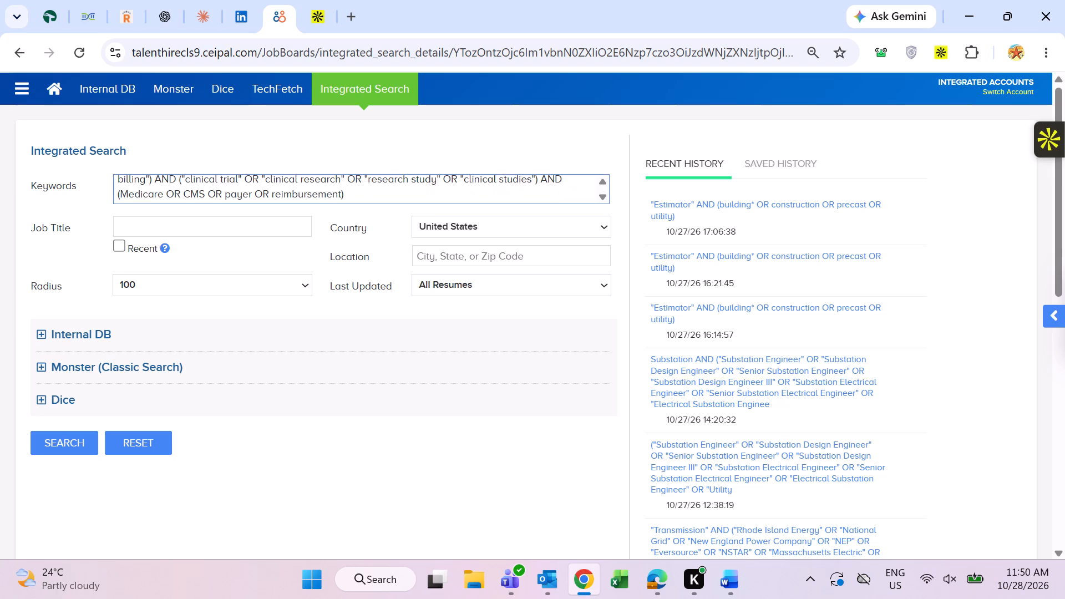
left_click_drag(365, 191, 214, 181)
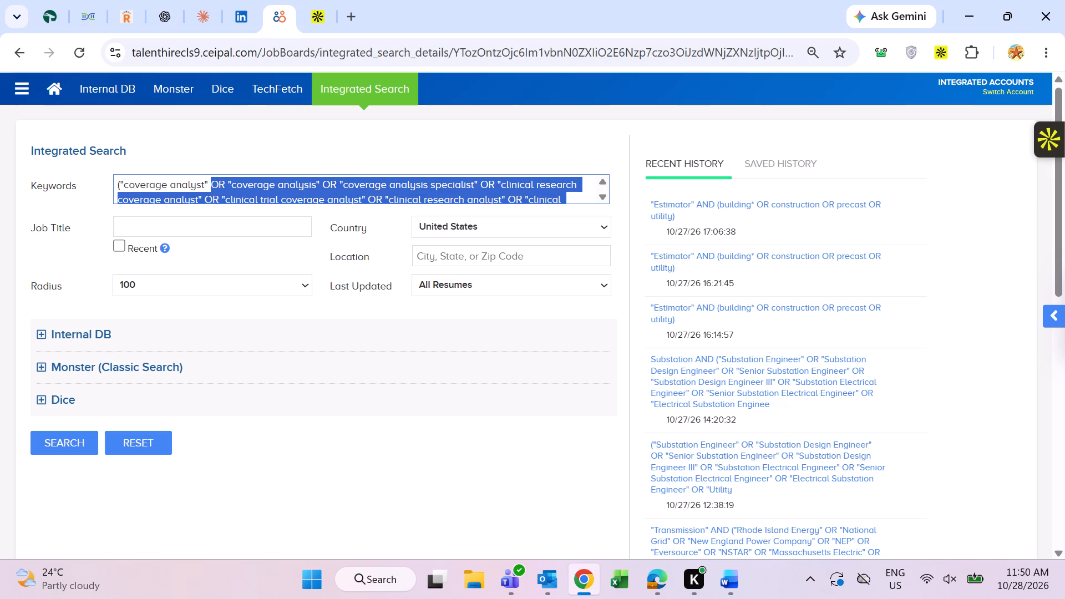
left_click_drag(214, 181, 214, 181)
key("BackSpace")
key("BackSpace")
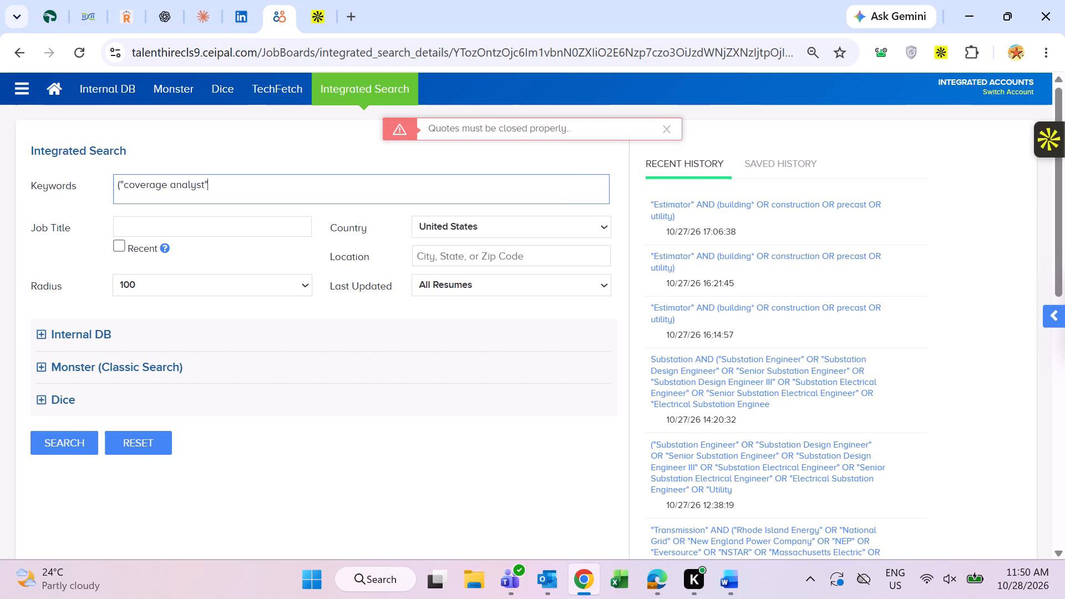
left_click(121, 185)
key("BackSpace")
key("BackSpace")
left_click(258, 194)
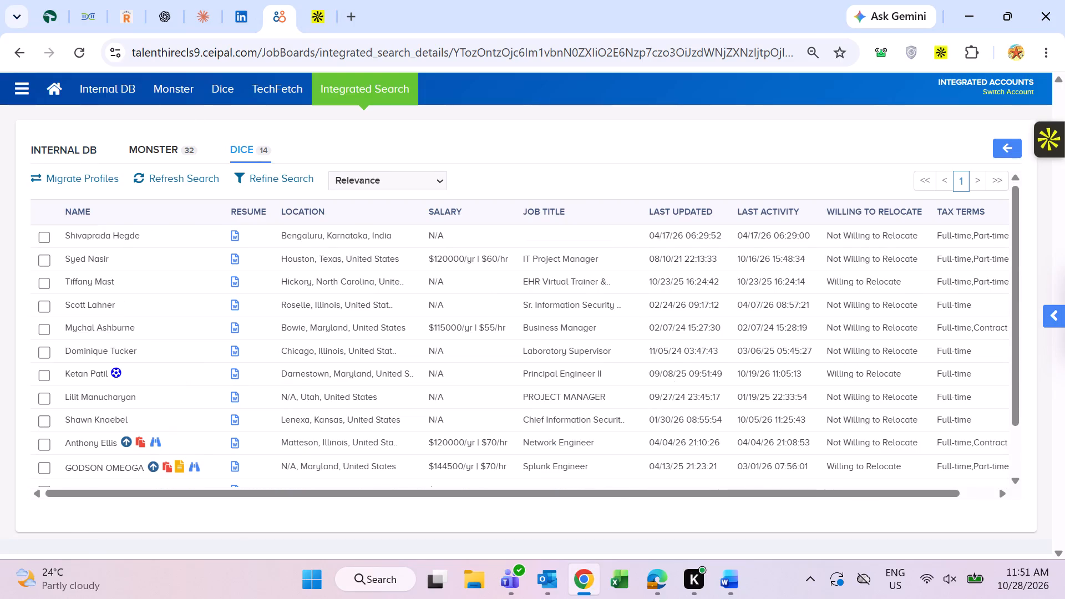
scroll(678, 363, "down", 4)
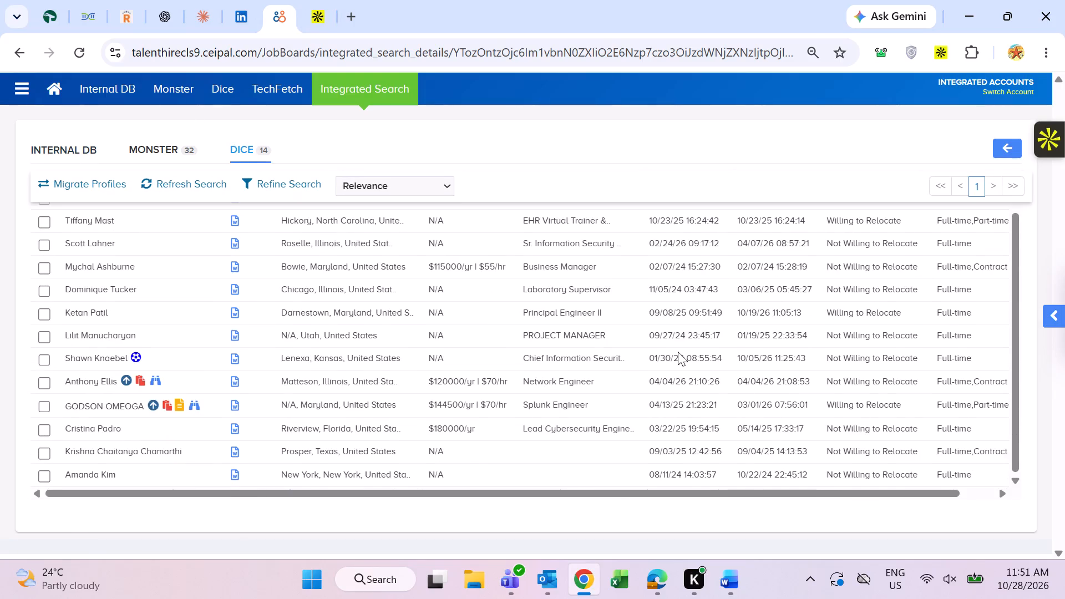
scroll(678, 352, "down", 3)
scroll(678, 351, "up", 9)
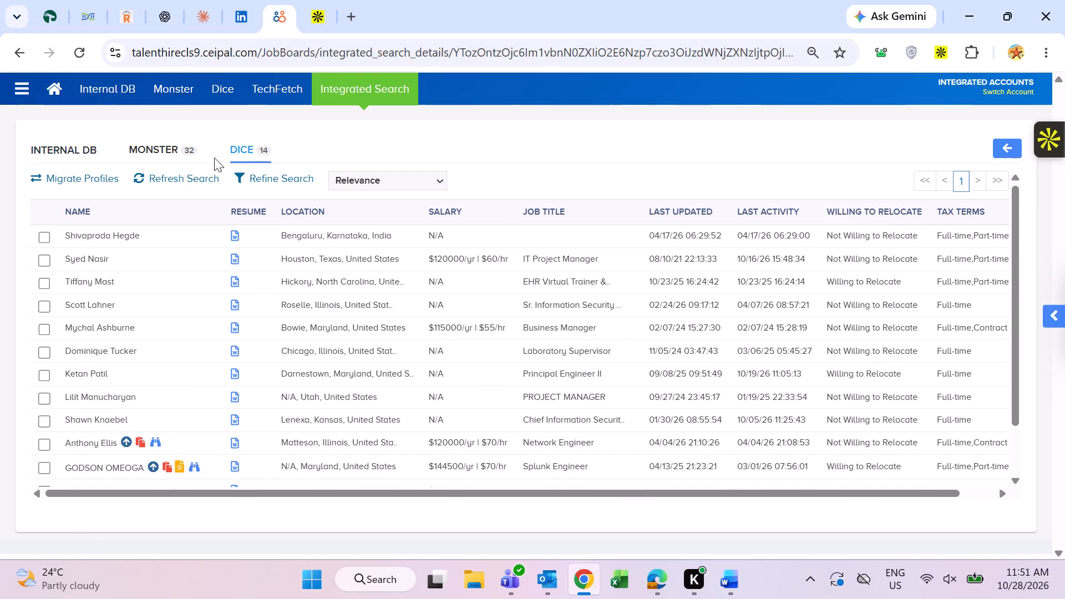
Examine the first page of Monster candidates for "coverage analyst", checking their job titles for clinical research relevance.
left_click(192, 151)
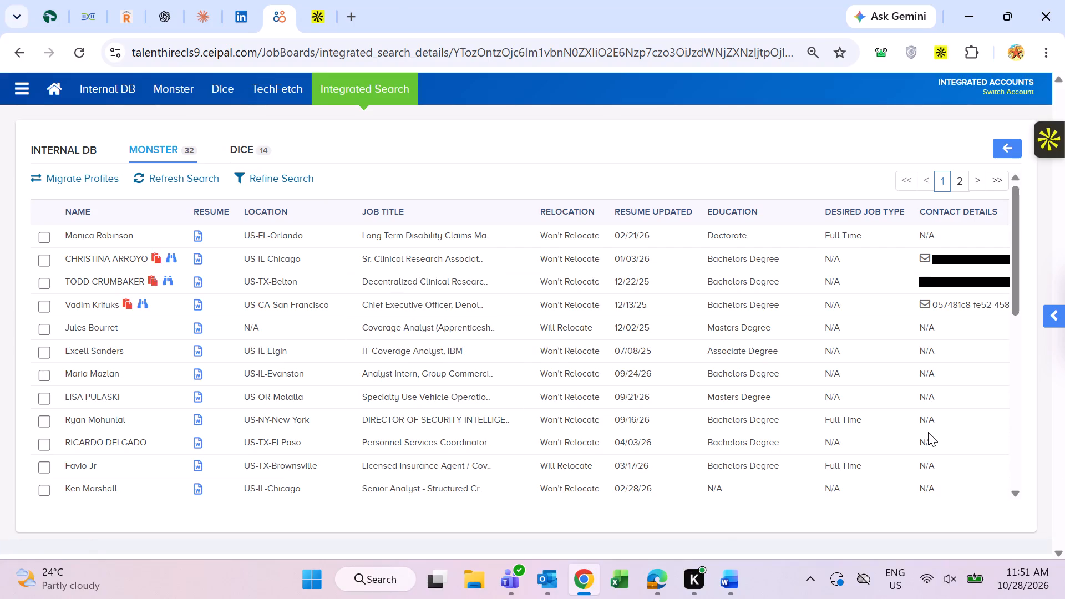
triple_click(447, 329)
double_click(447, 328)
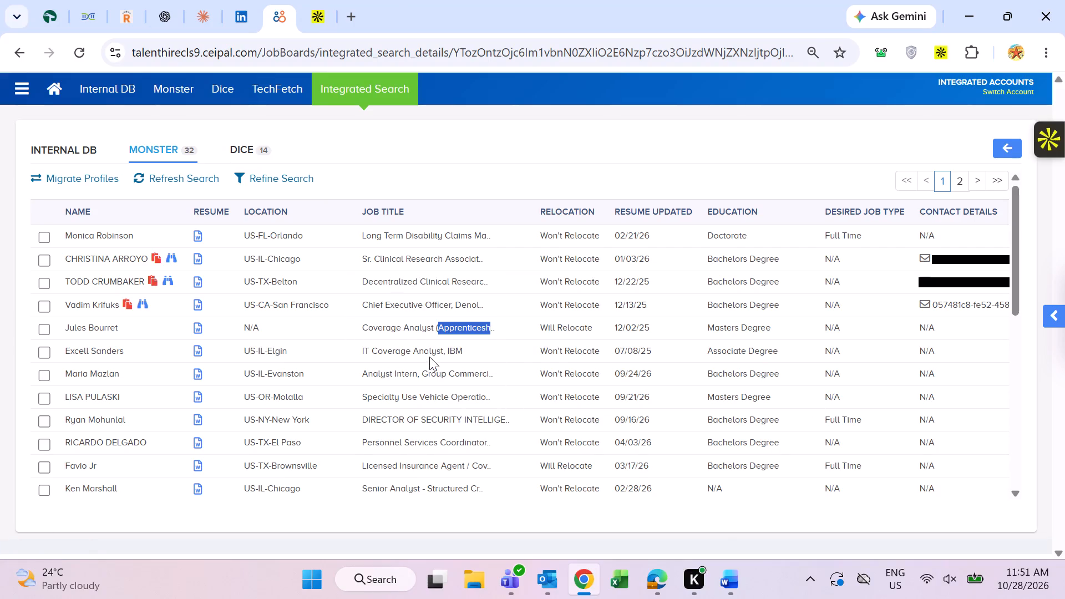
scroll(555, 401, "down", 1)
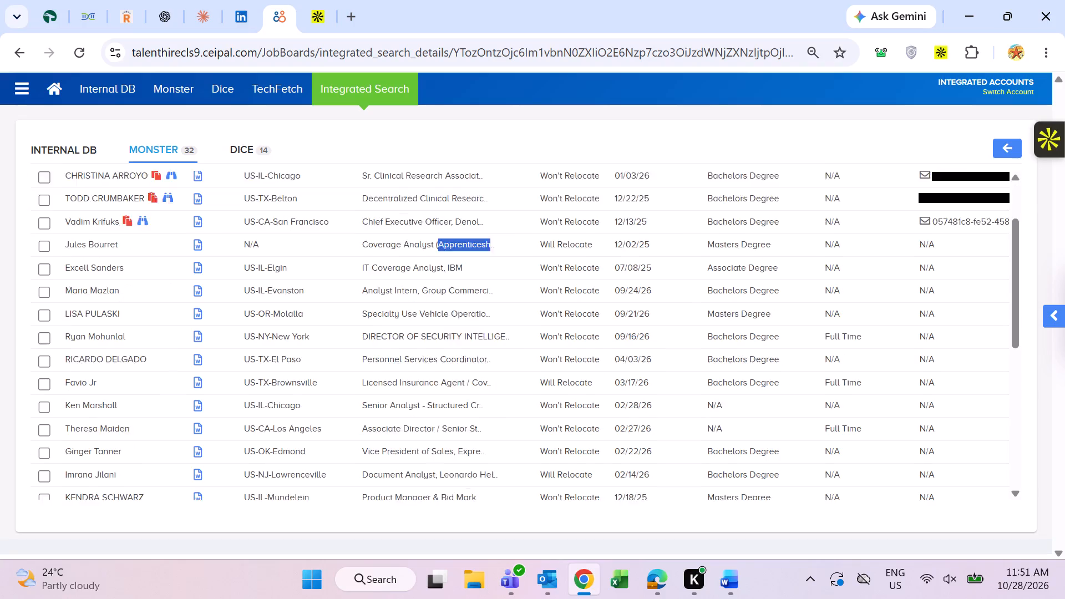
scroll(555, 401, "down", 1)
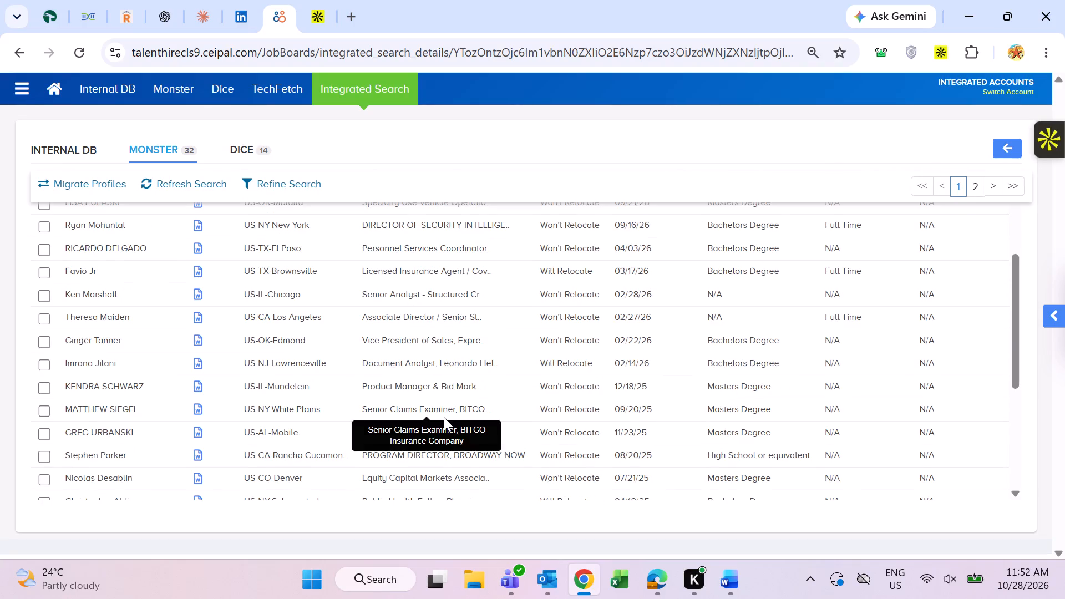
double_click(444, 417)
scroll(594, 404, "down", 2)
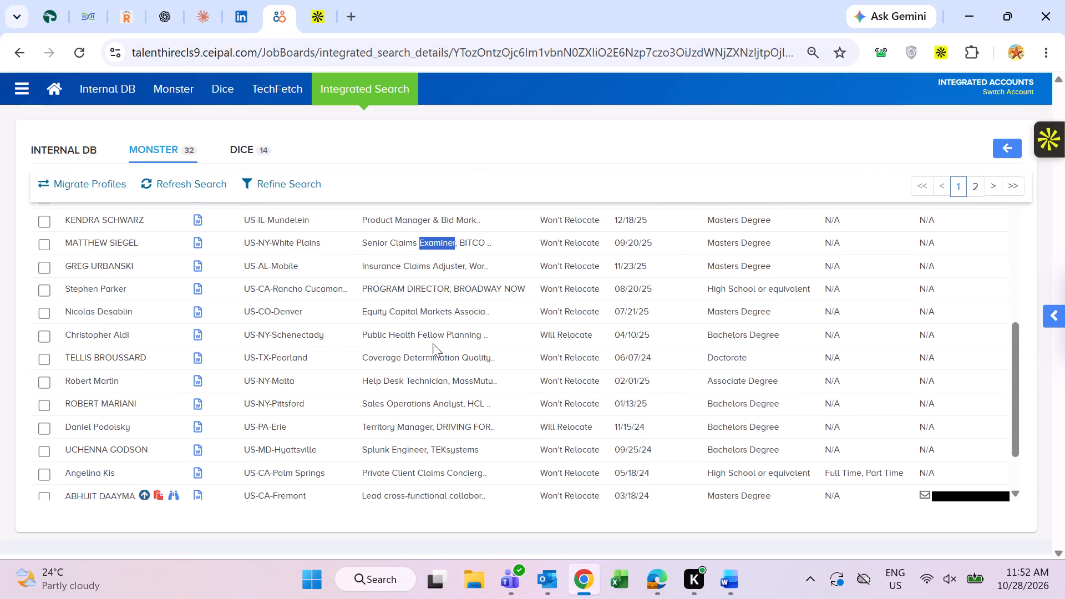
double_click(432, 355)
left_click(708, 349)
scroll(709, 348, "down", 3)
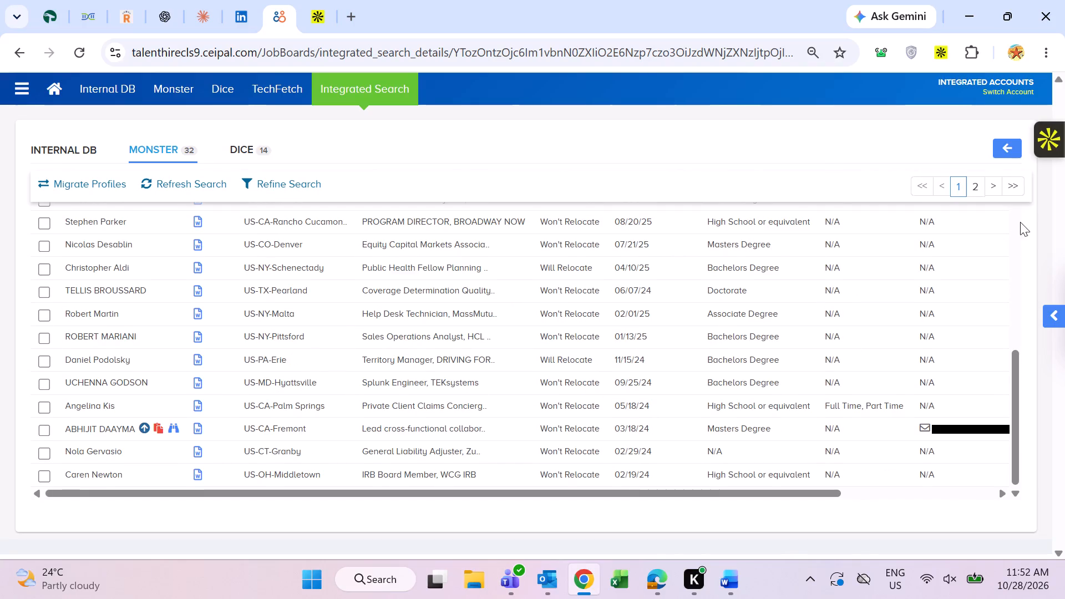
Replace the integrated search keywords with the copied title-heavy Boolean string and run the search.
left_click(1001, 145)
triple_click(364, 192)
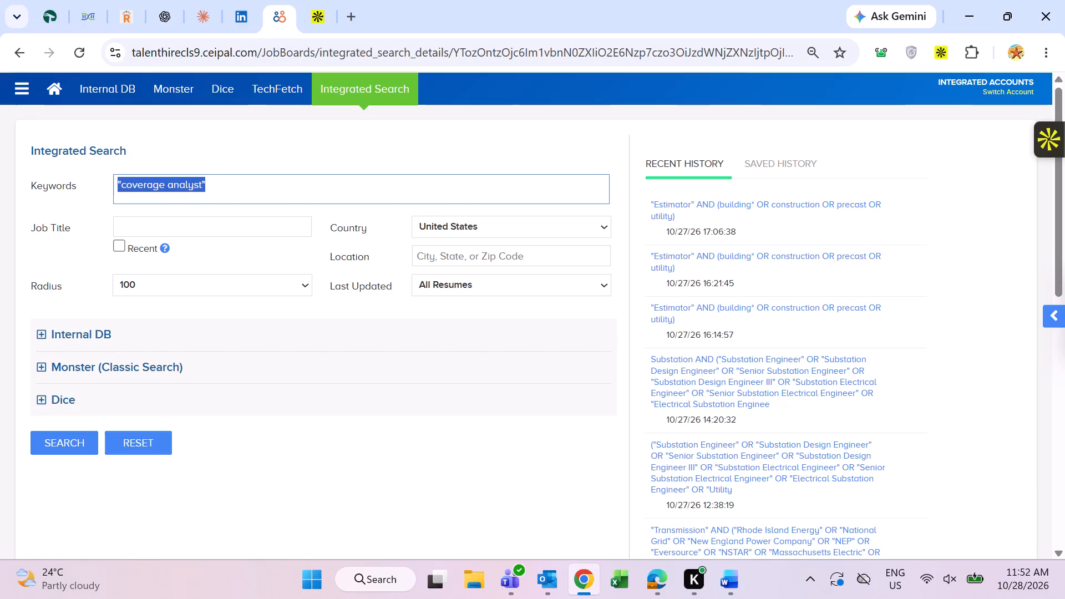
key("ctrl+v")
scroll(283, 177, "up", 5)
scroll(283, 177, "down", 6)
scroll(283, 177, "up", 6)
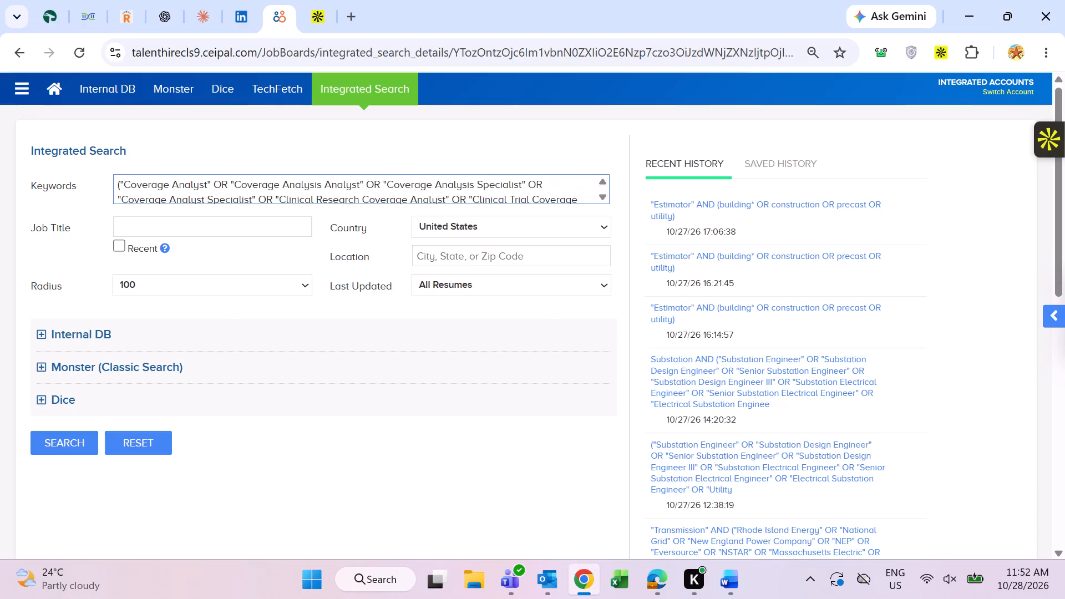
left_click(48, 439)
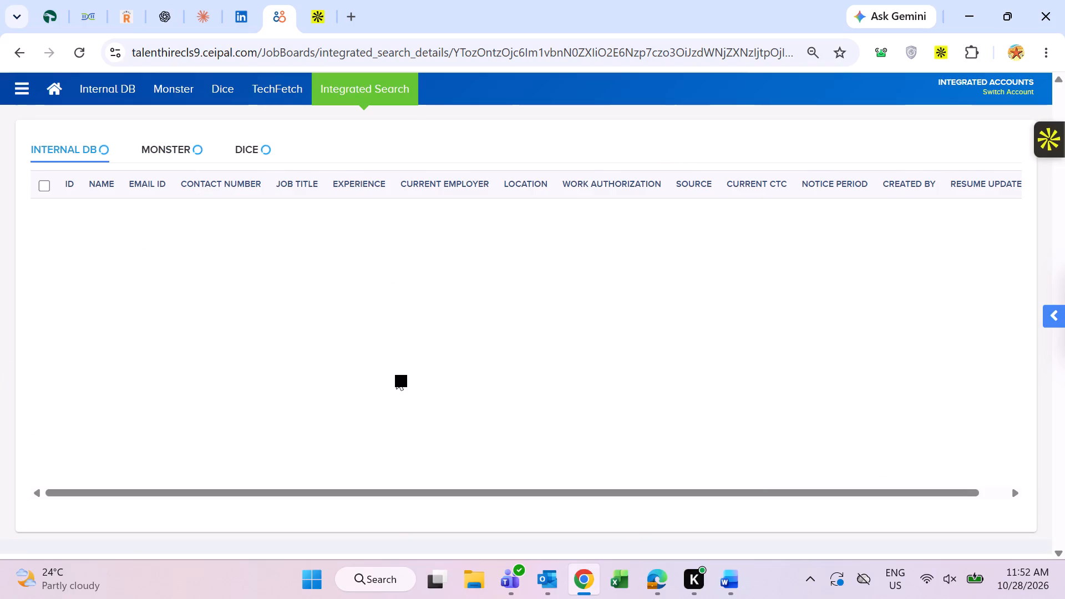
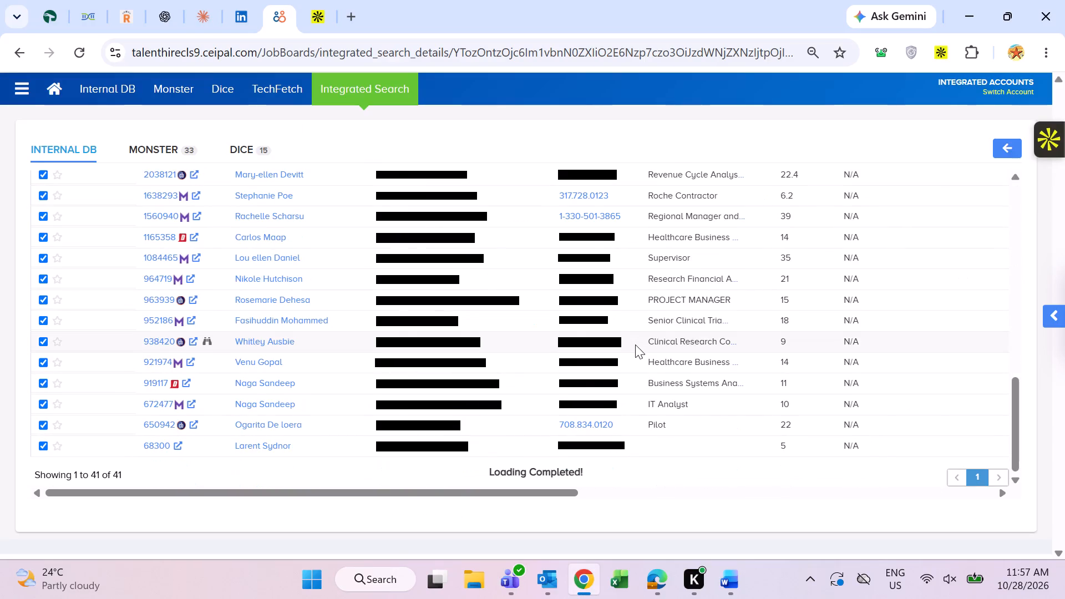
Examine the Internal DB candidates found with the title-heavy Boolean string, checking their job titles, experience and current employers.
scroll(635, 344, "up", 8)
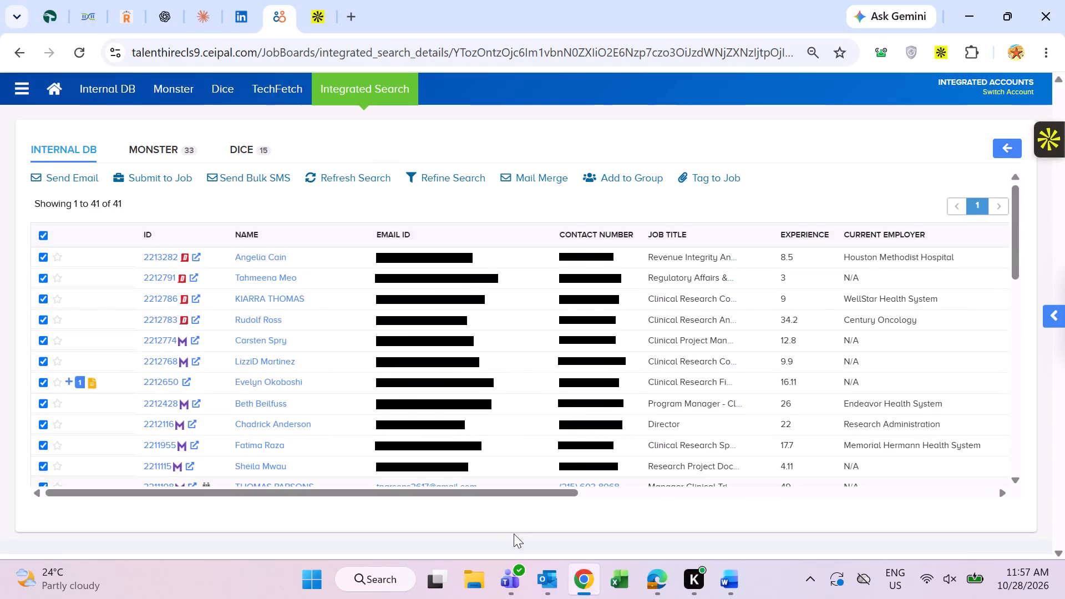
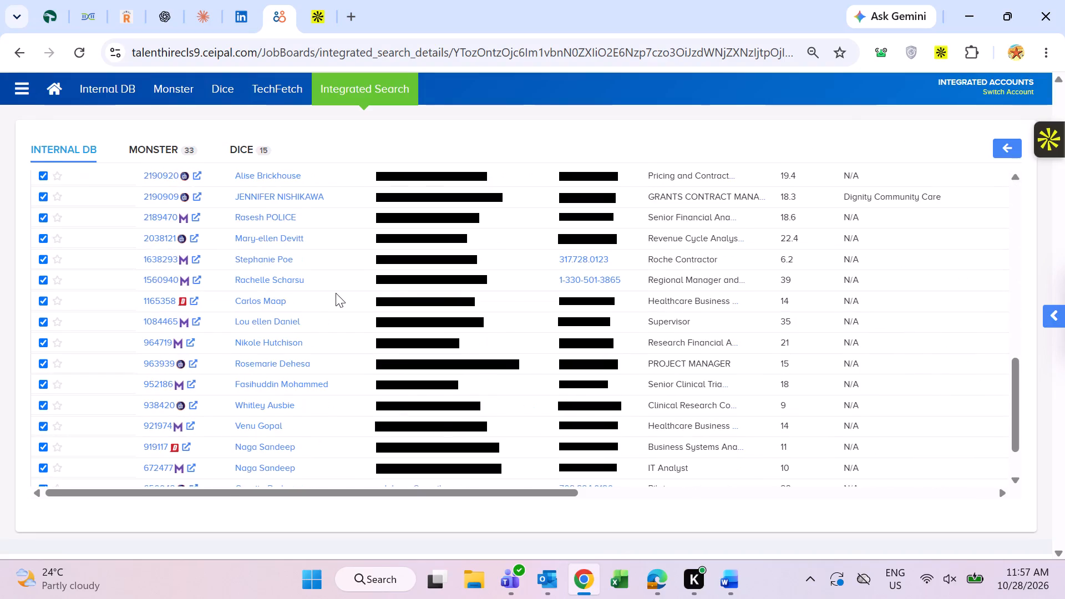
Examine the full list of selected Internal DB candidates, checking job titles and employers, and search the page for "nato".
scroll(336, 293, "down", 7)
scroll(353, 384, "down", 6)
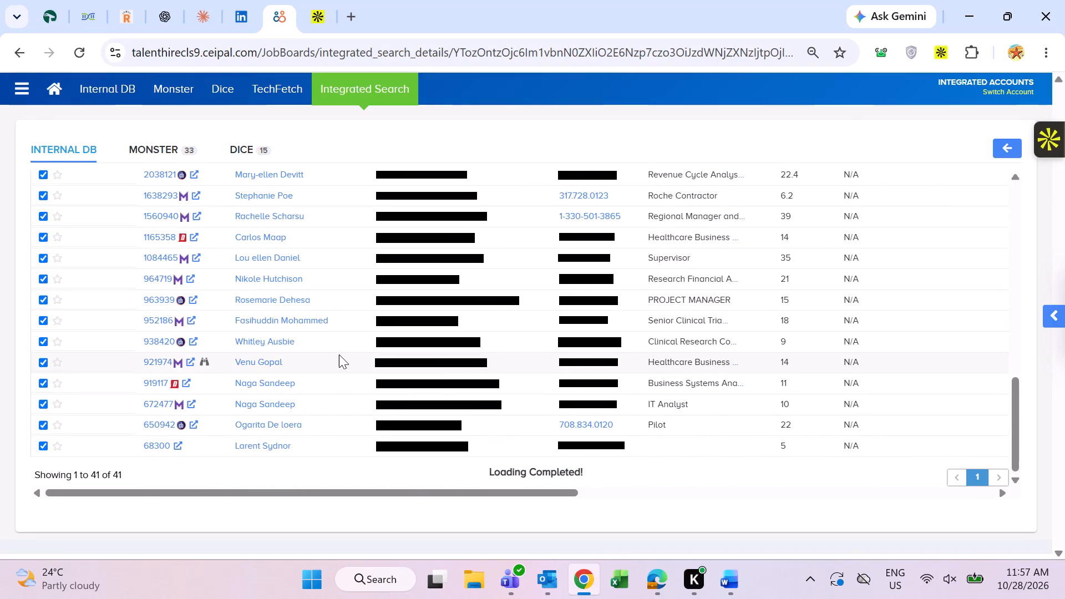
scroll(339, 354, "up", 12)
scroll(626, 367, "down", 2)
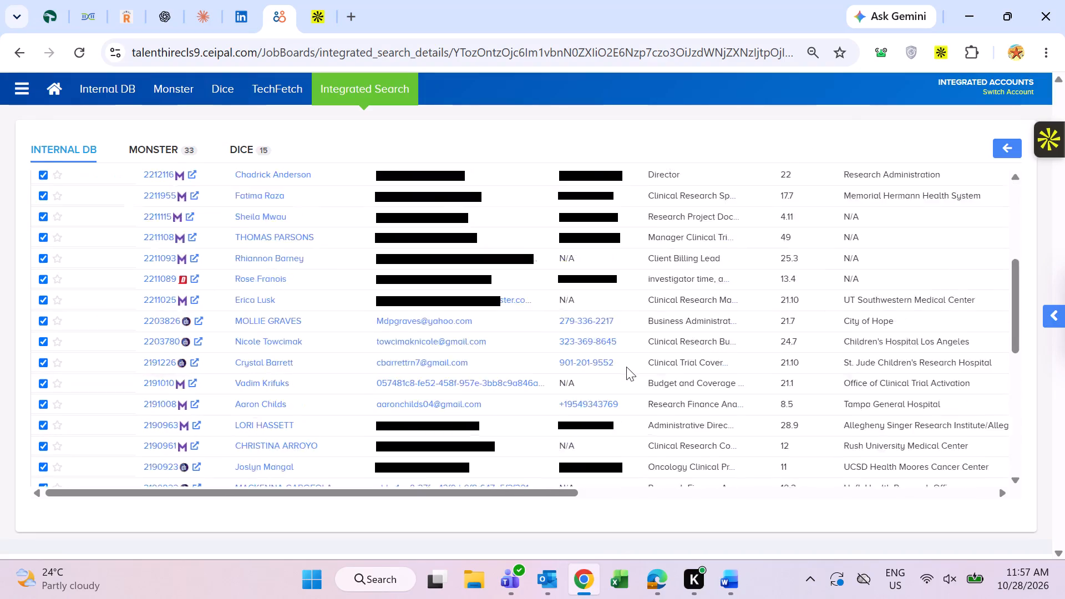
scroll(626, 367, "down", 10)
key("ctrl+f")
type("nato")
scroll(811, 309, "up", 9)
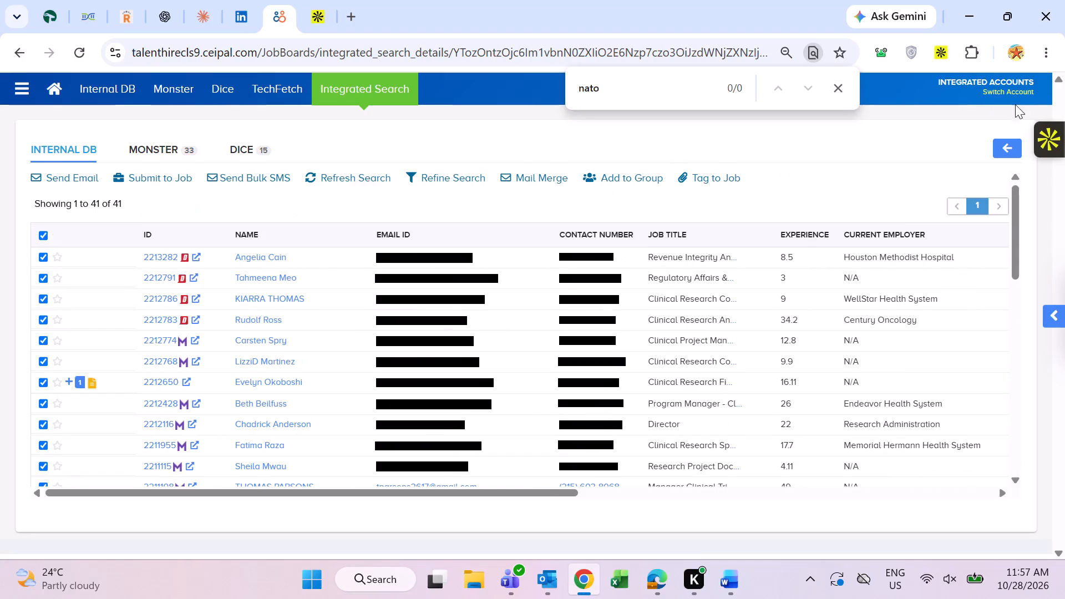
left_click(832, 85)
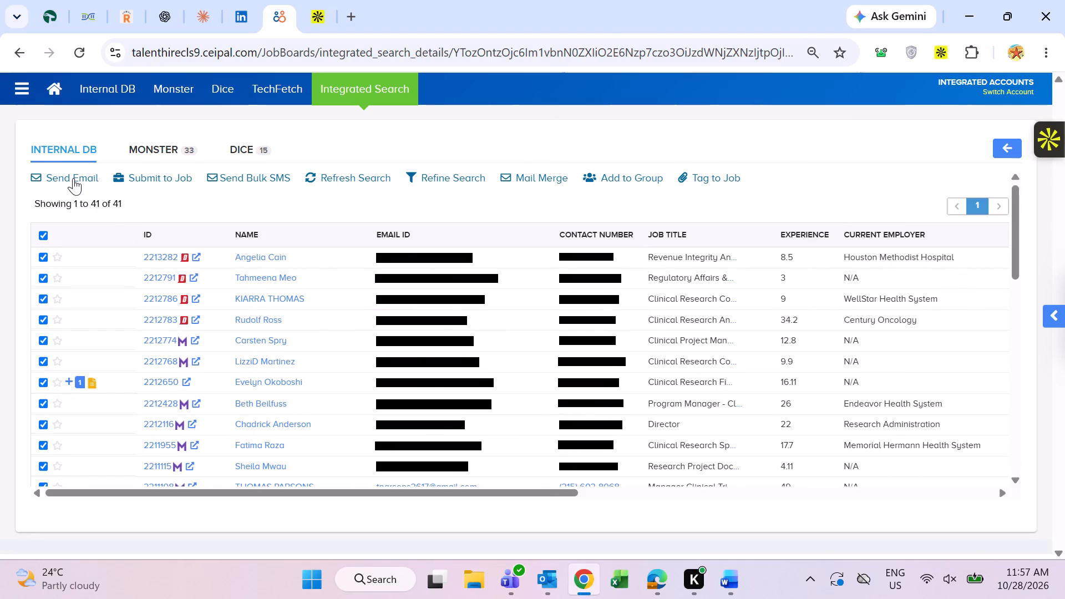
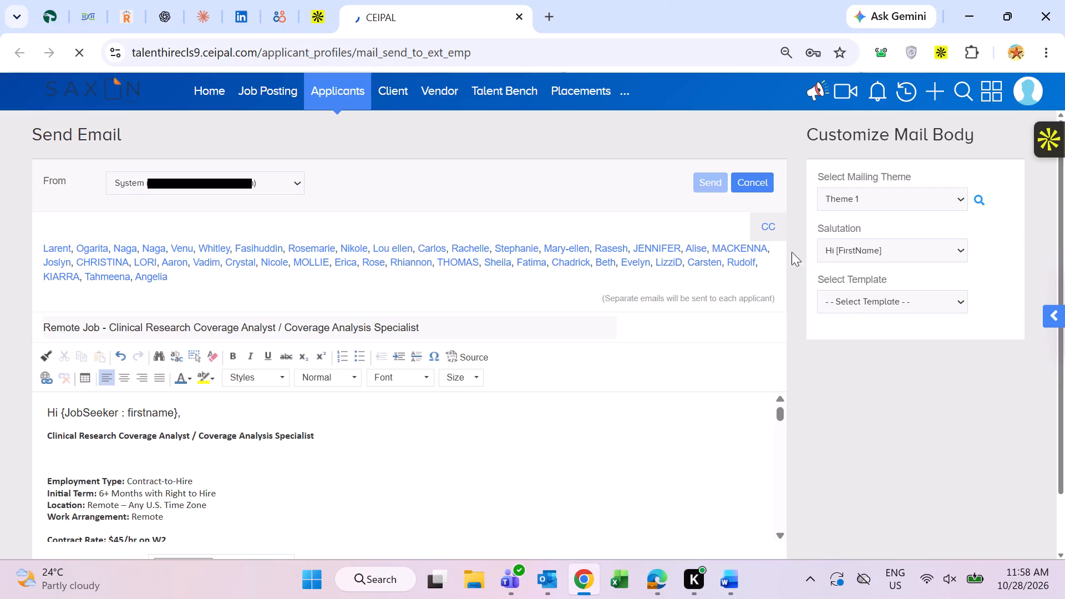
scroll(640, 194, "down", 4)
scroll(546, 266, "up", 8)
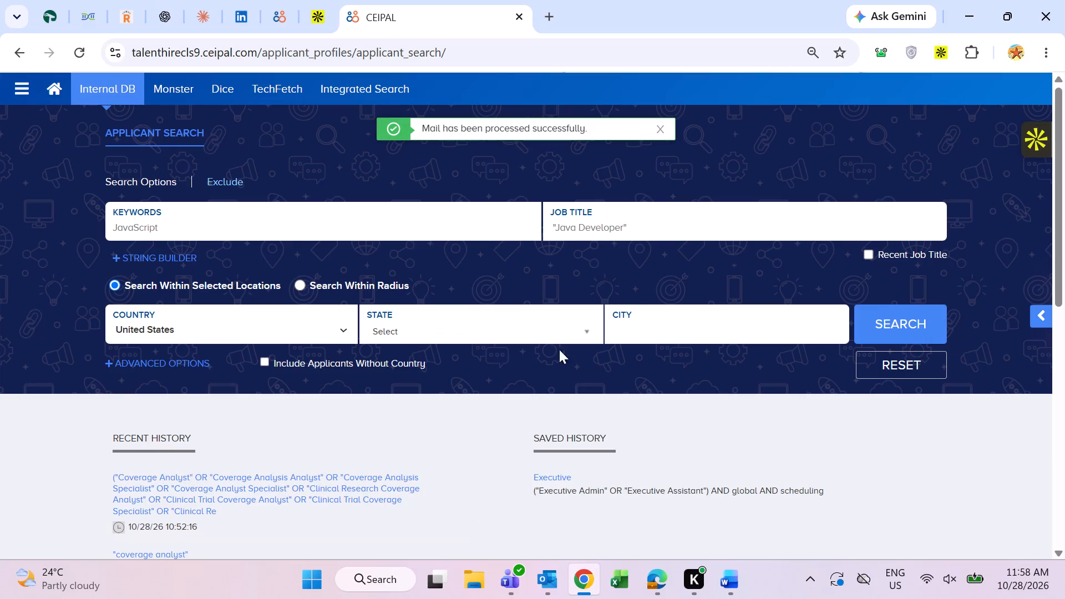
Close the finished mailing page and bring up the Dice candidates in the integrated search results.
left_click_drag(595, 223, 567, 203)
left_click_drag(567, 203, 571, 231)
left_click(596, 171)
scroll(596, 171, "down", 3)
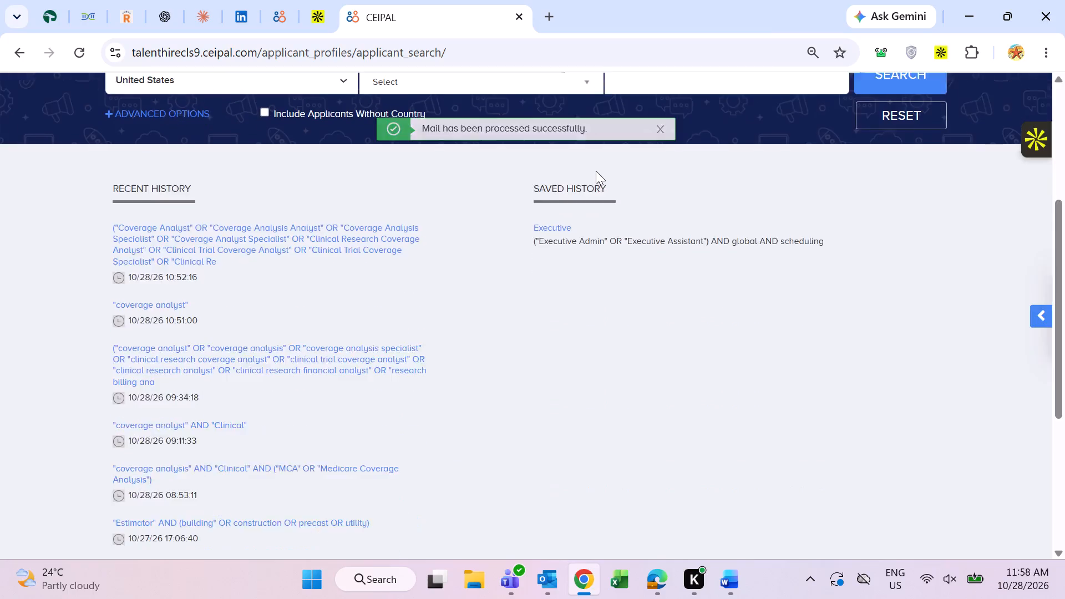
scroll(596, 171, "up", 4)
left_click(515, 14)
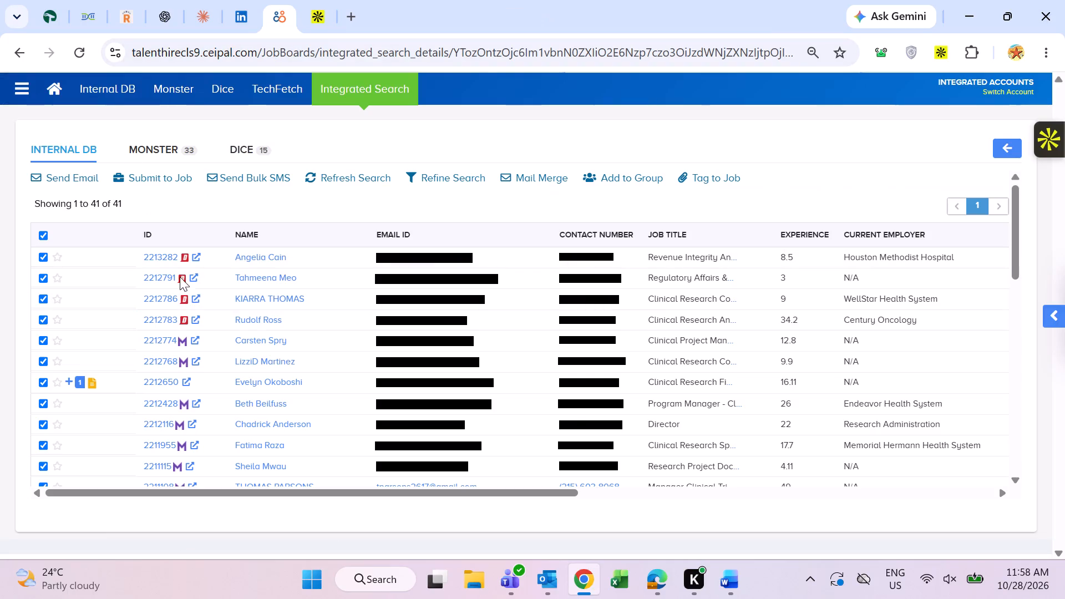
left_click(45, 229)
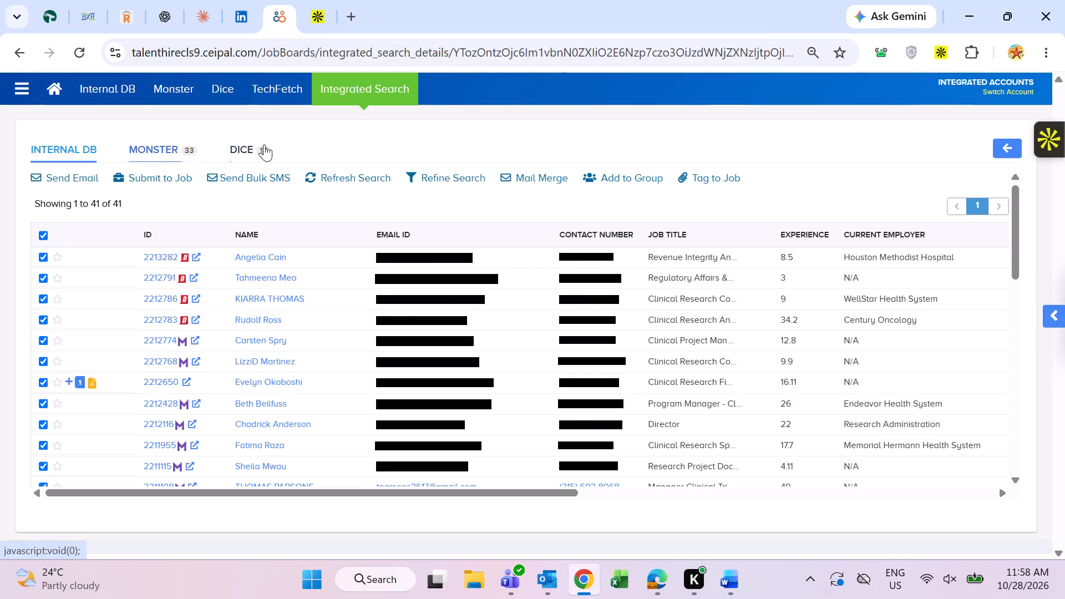
left_click(264, 144)
scroll(638, 395, "up", 3)
triple_click(528, 237)
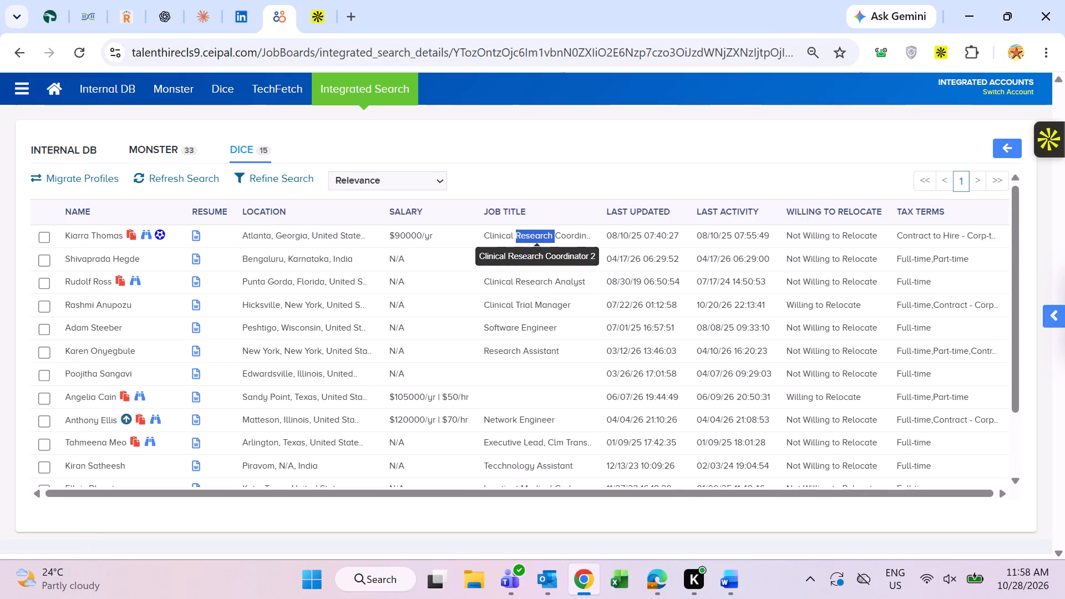
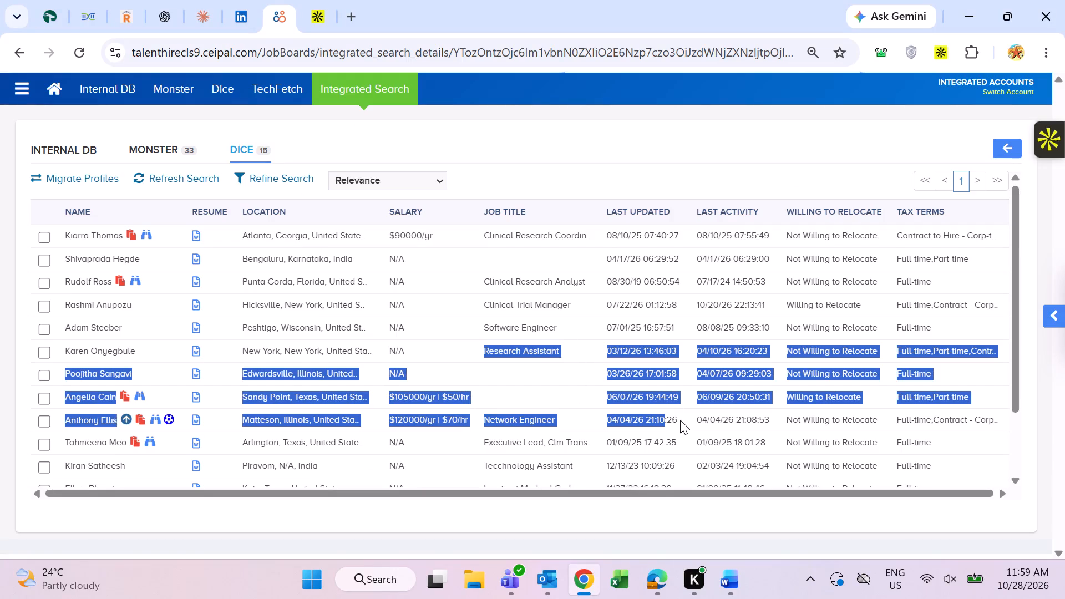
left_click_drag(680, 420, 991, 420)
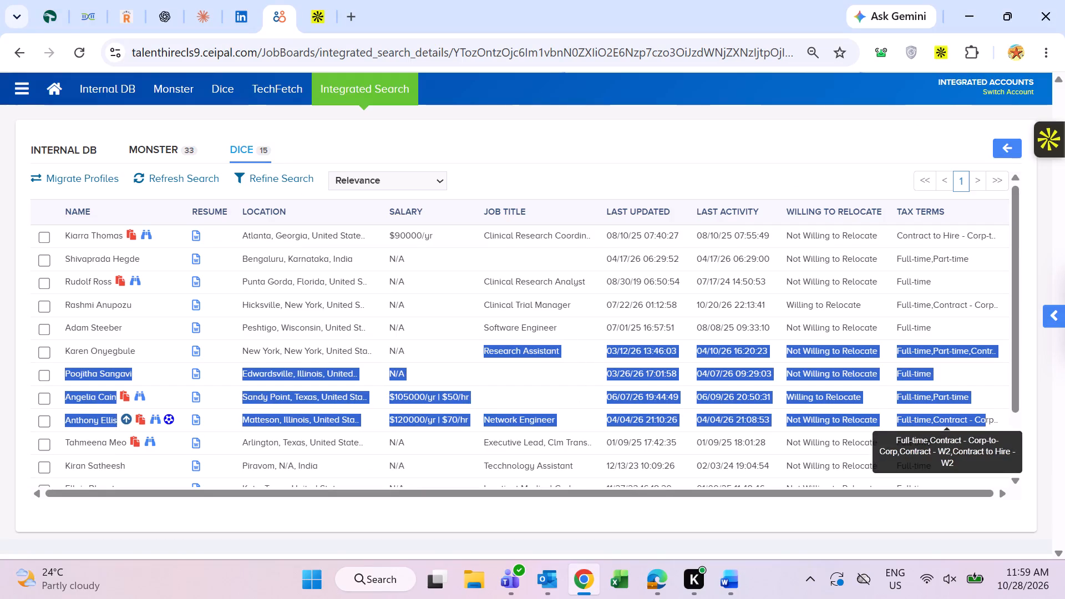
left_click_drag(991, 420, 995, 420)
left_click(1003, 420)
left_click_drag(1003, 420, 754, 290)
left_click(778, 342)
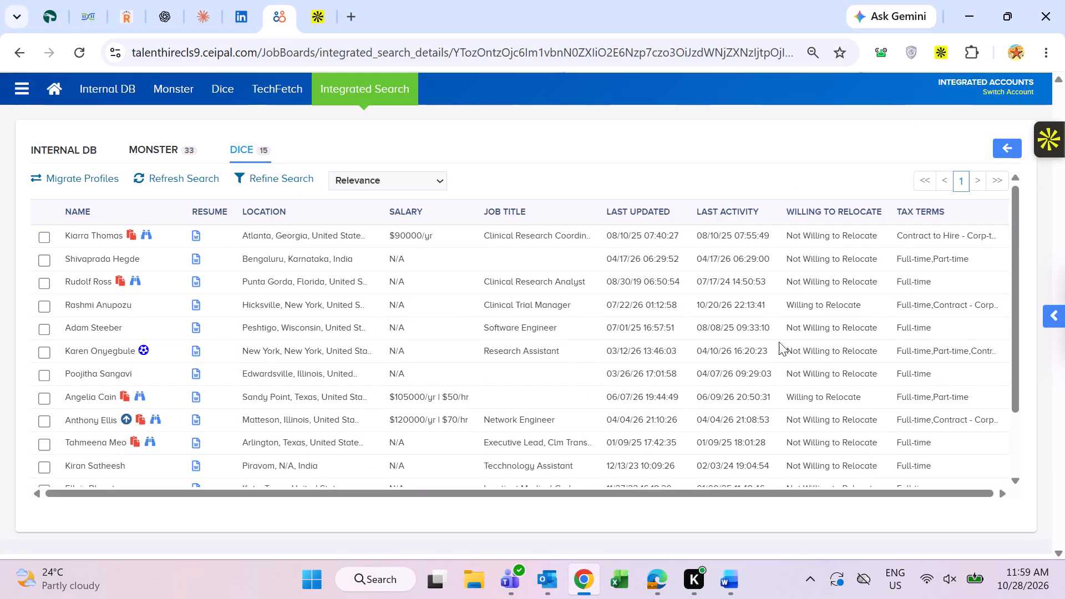
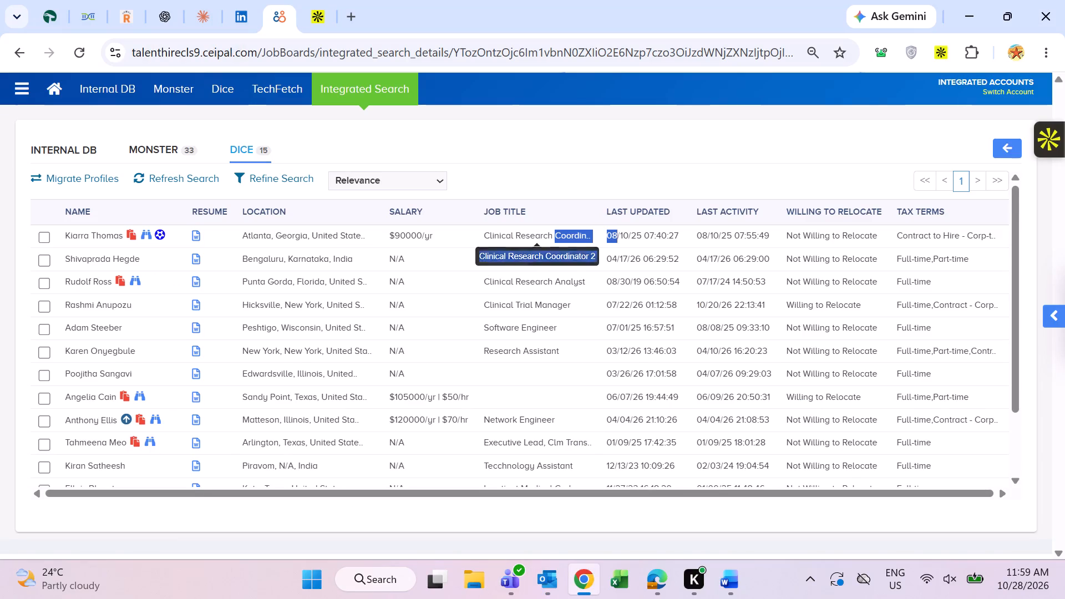
Check the Dice candidates' update dates and locations, and open the Quick View for the Clinical Research Analyst in Punta Gorda, Florida.
left_click_drag(608, 235, 640, 235)
left_click(674, 299)
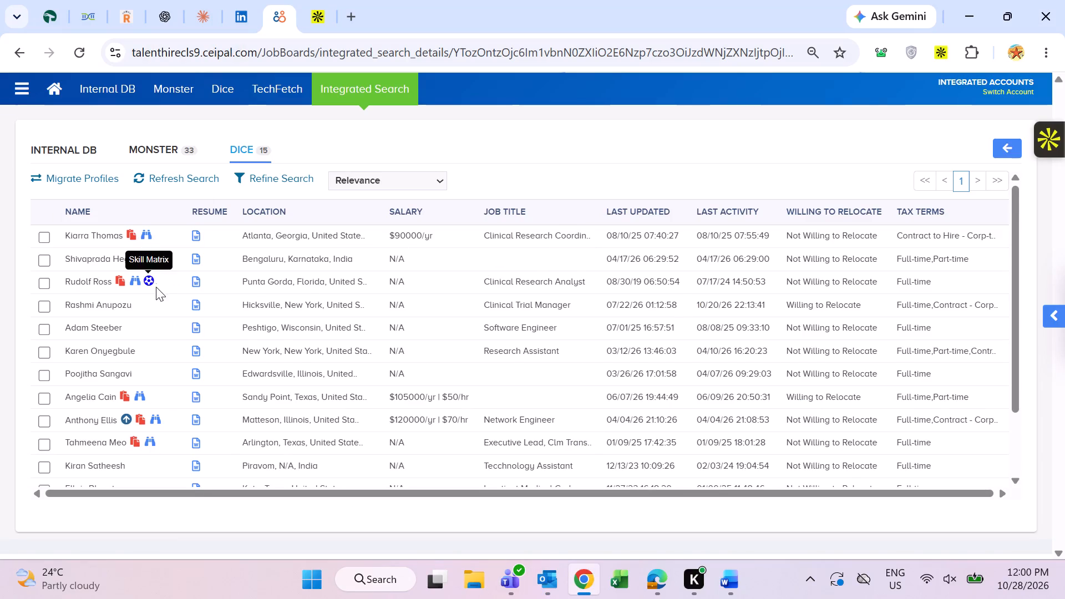
triple_click(320, 282)
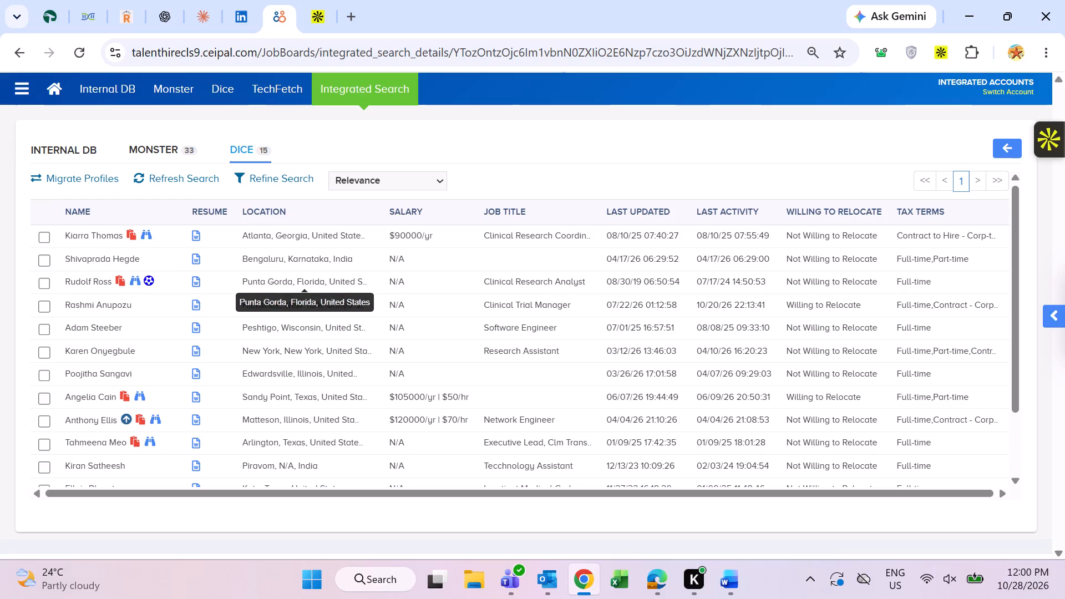
left_click(138, 280)
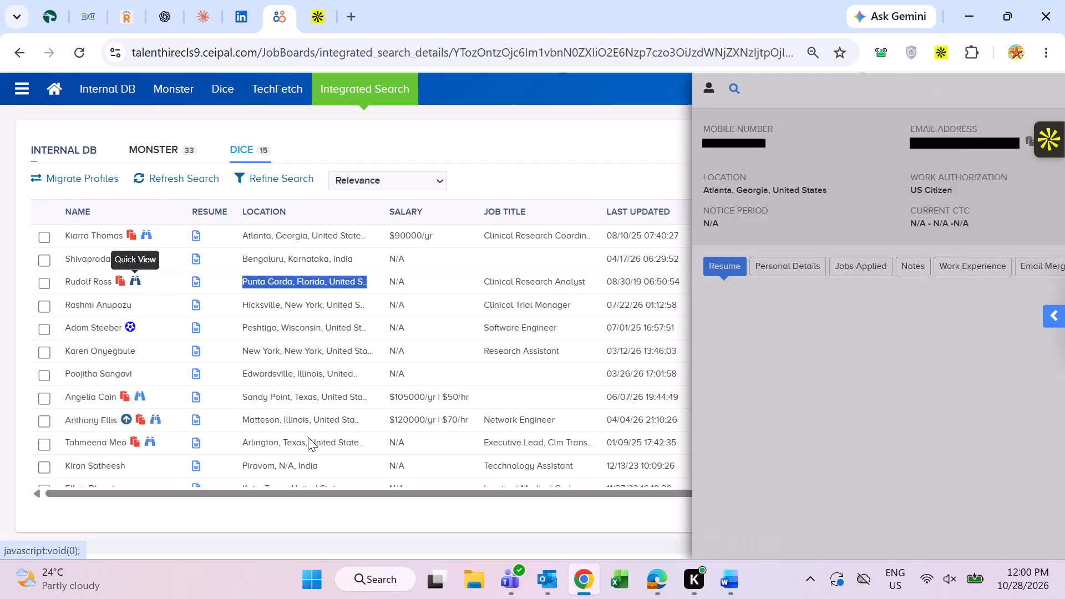
left_click(303, 281)
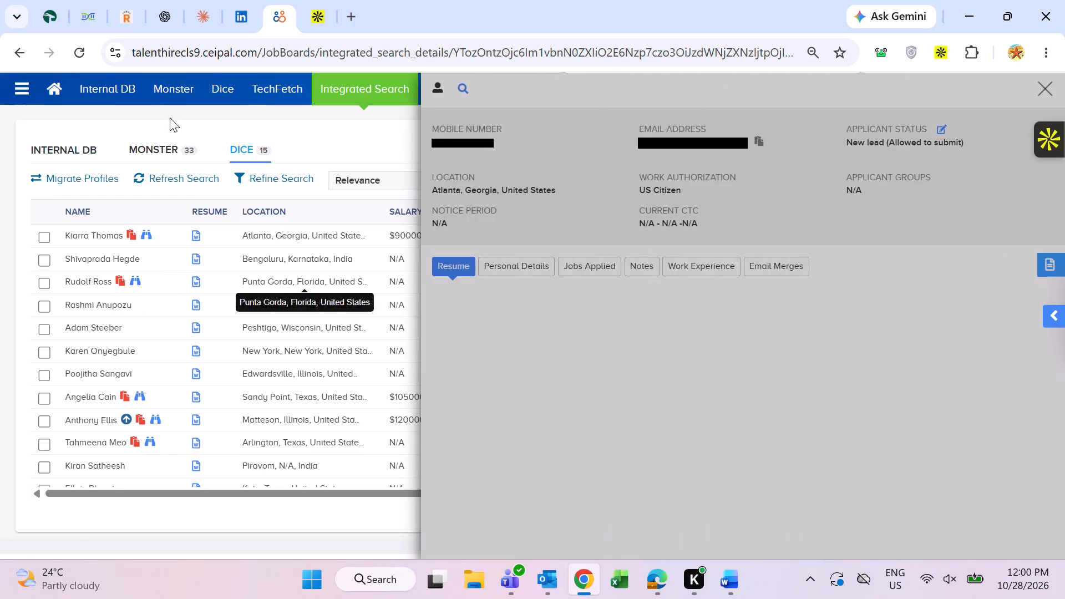
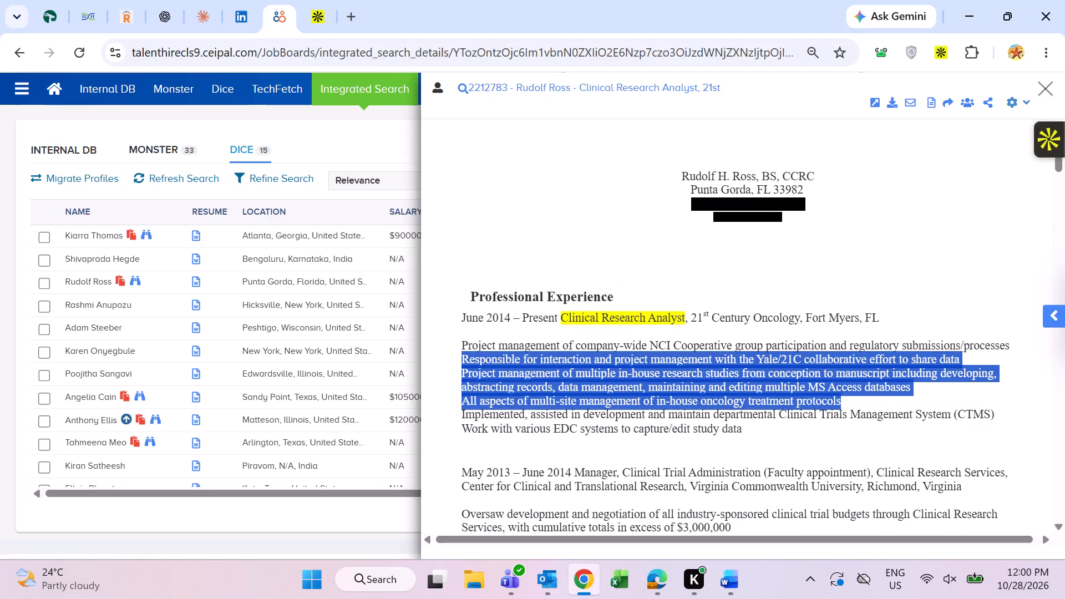
Examine the resume and profile details of the Dice candidate titled Clinical Research Analyst from Punta Gorda, Florida, and close the profile.
left_click_drag(757, 398, 766, 419)
left_click(766, 419)
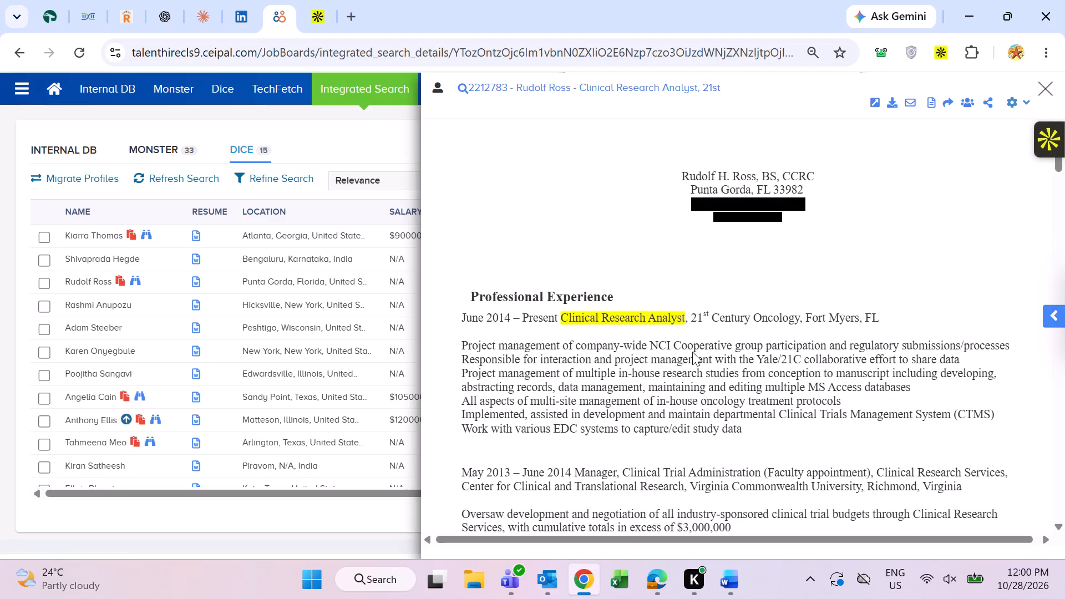
scroll(692, 352, "down", 11)
scroll(692, 352, "up", 4)
scroll(692, 352, "down", 13)
scroll(692, 352, "down", 8)
scroll(692, 352, "down", 13)
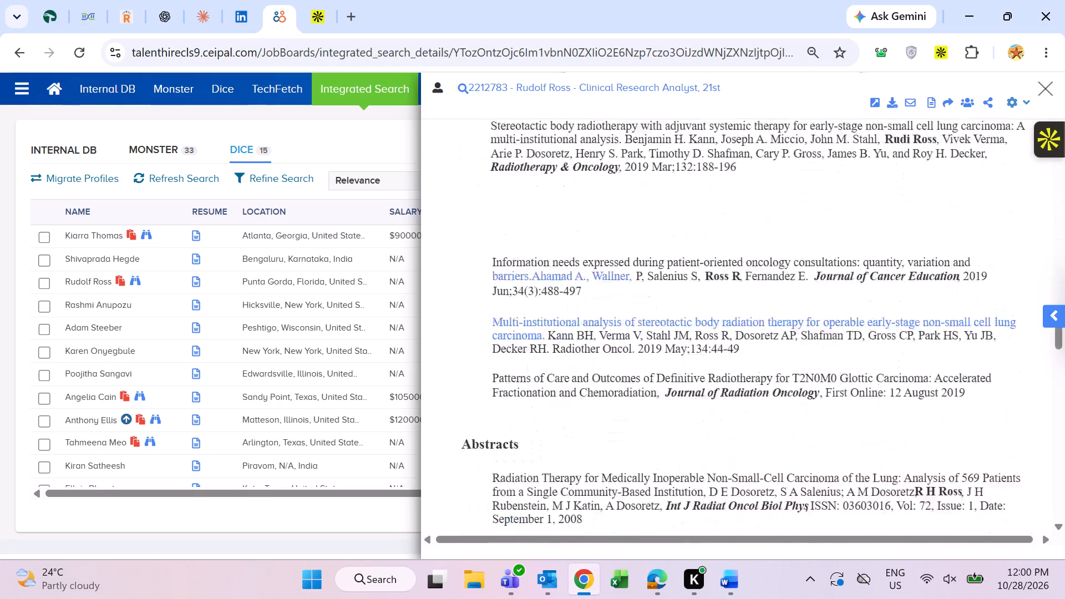
scroll(692, 352, "down", 4)
scroll(692, 352, "up", 9)
scroll(692, 352, "up", 20)
scroll(692, 352, "up", 8)
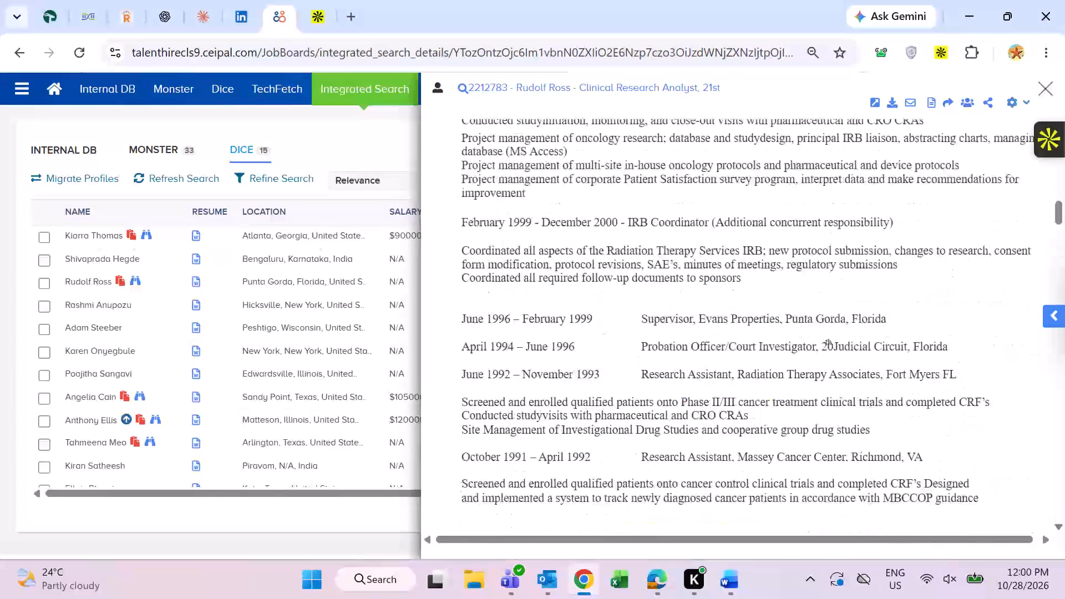
scroll(692, 352, "up", 9)
left_click_drag(701, 416, 724, 453)
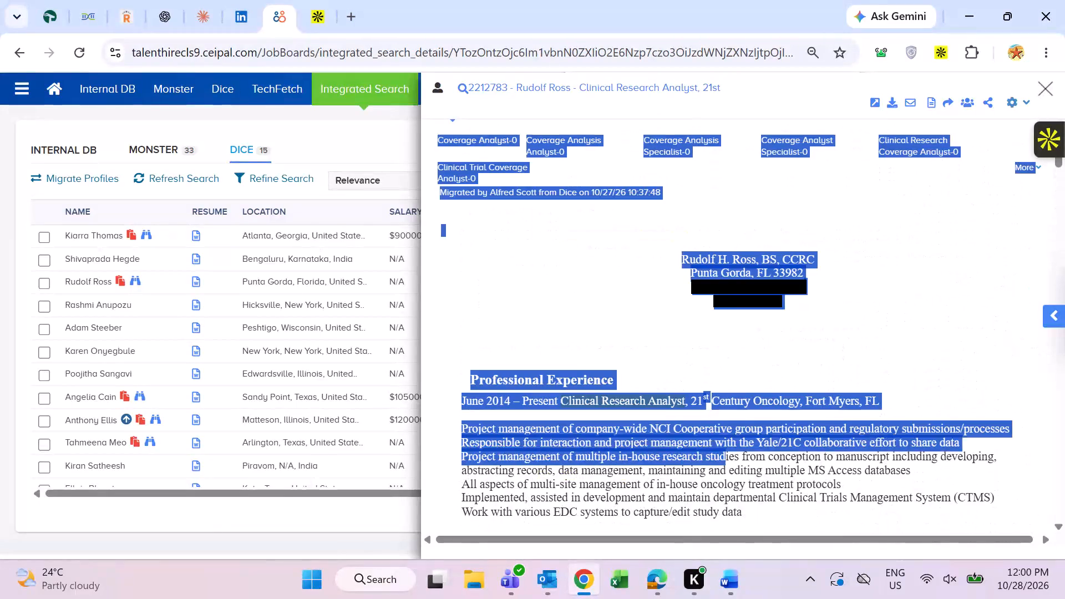
left_click(724, 454)
scroll(711, 385, "up", 5)
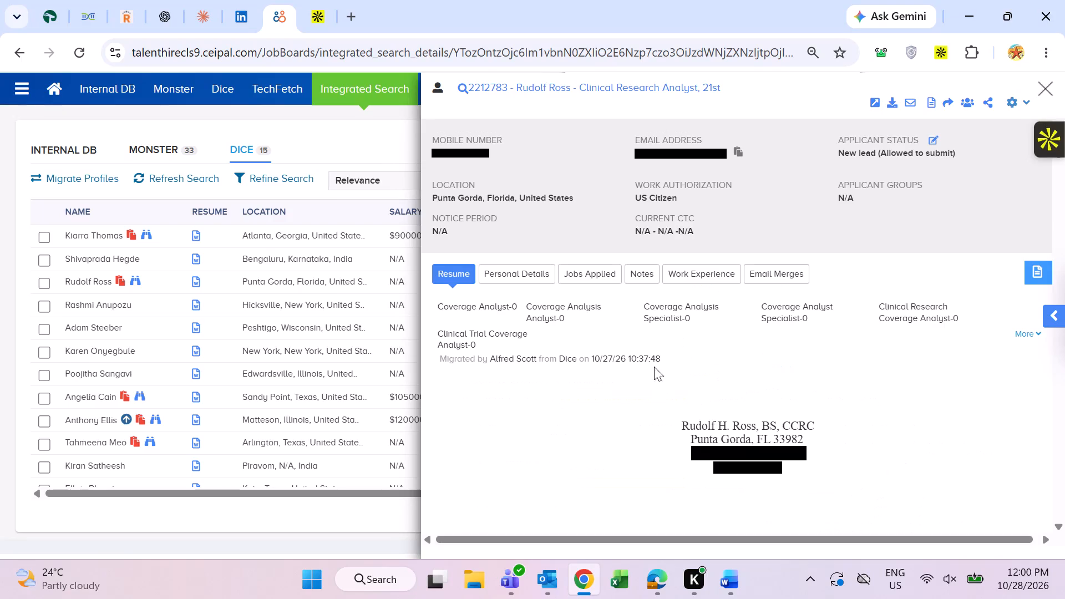
left_click(1048, 85)
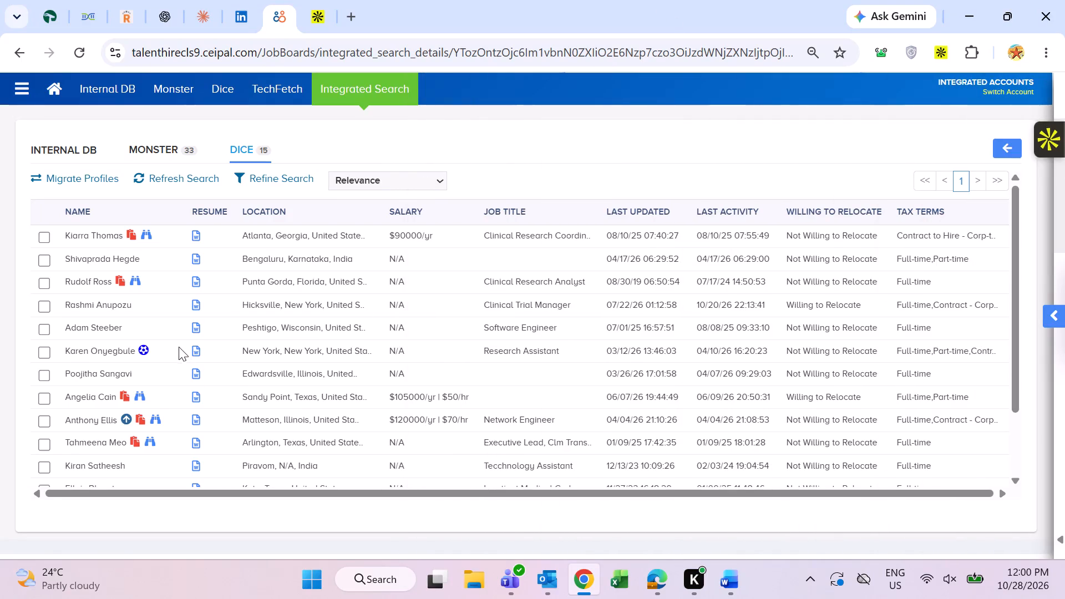
Check the Clinical Trial Manager candidate from Hicksville, New York, in the Dice results.
double_click(507, 313)
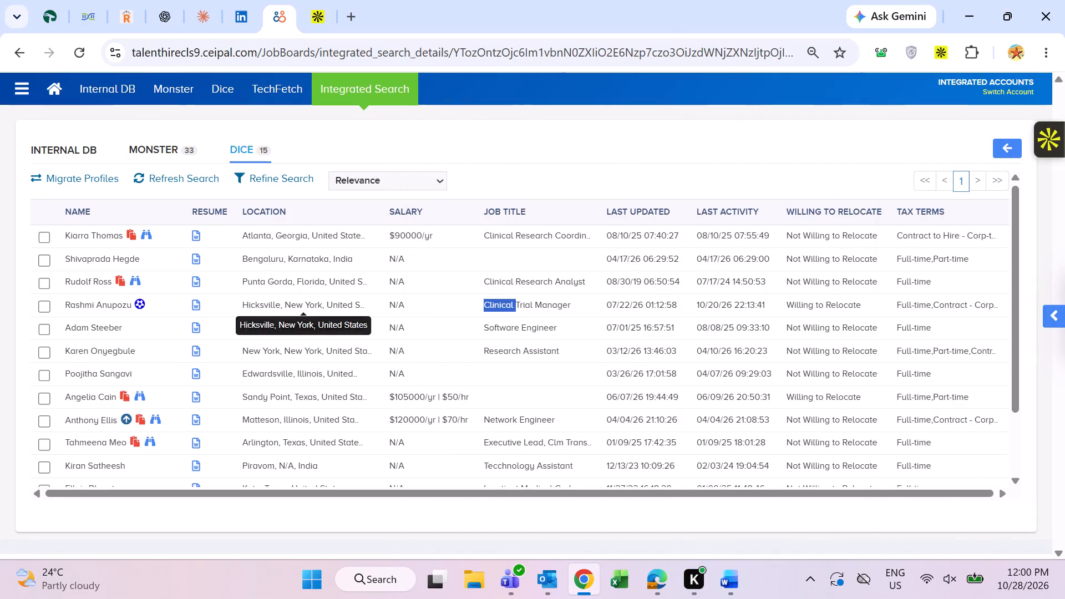
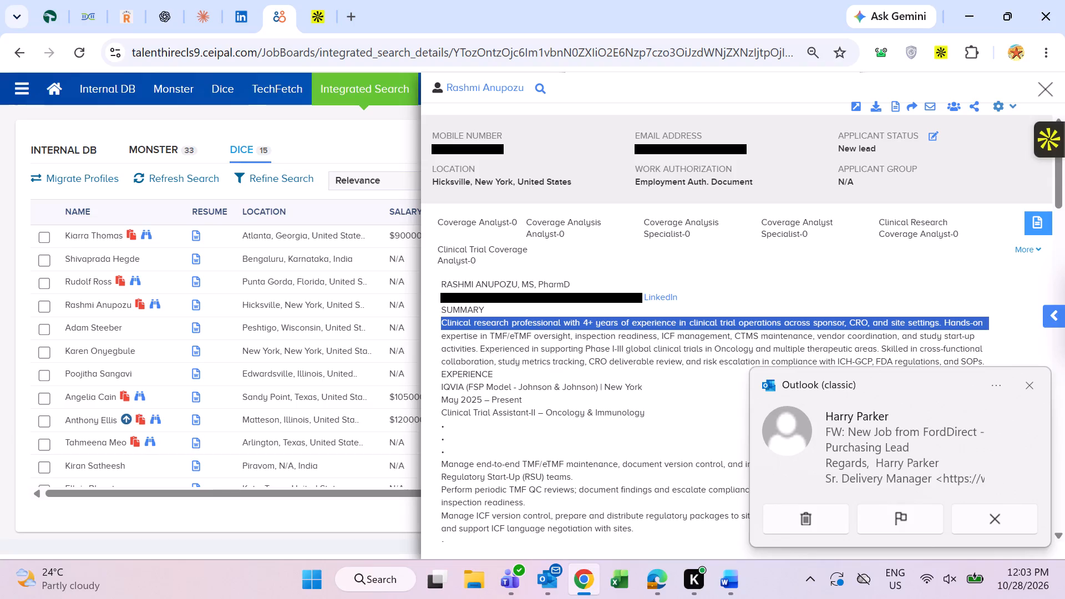
Examine the summary and latest clinical trial experience in the open resume of the Dice candidate from Hicksville, New York.
left_click(1031, 387)
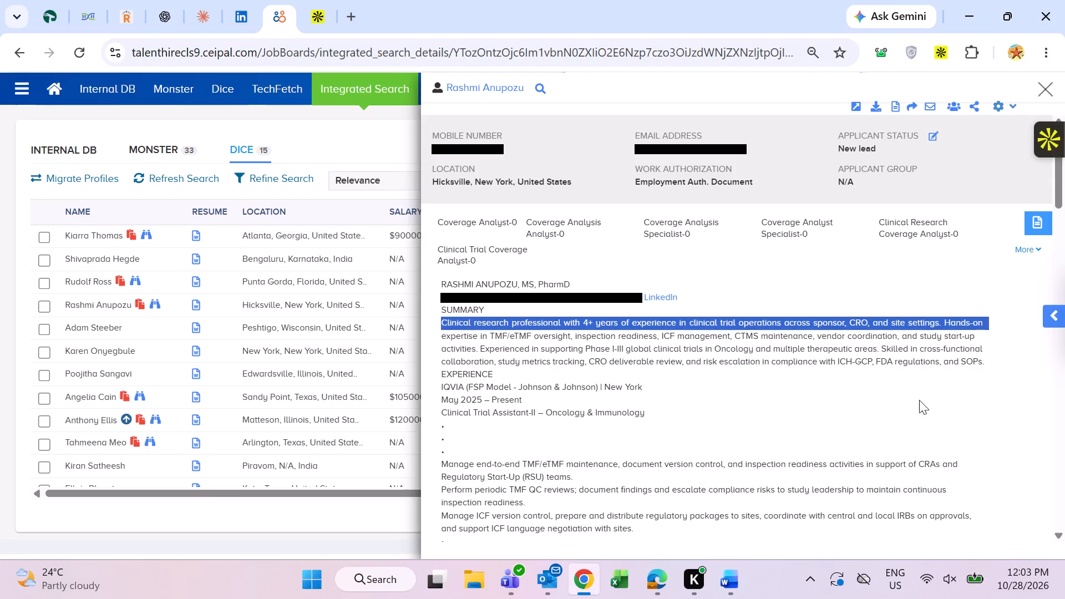
left_click(668, 369)
double_click(668, 363)
left_click_drag(668, 363, 660, 333)
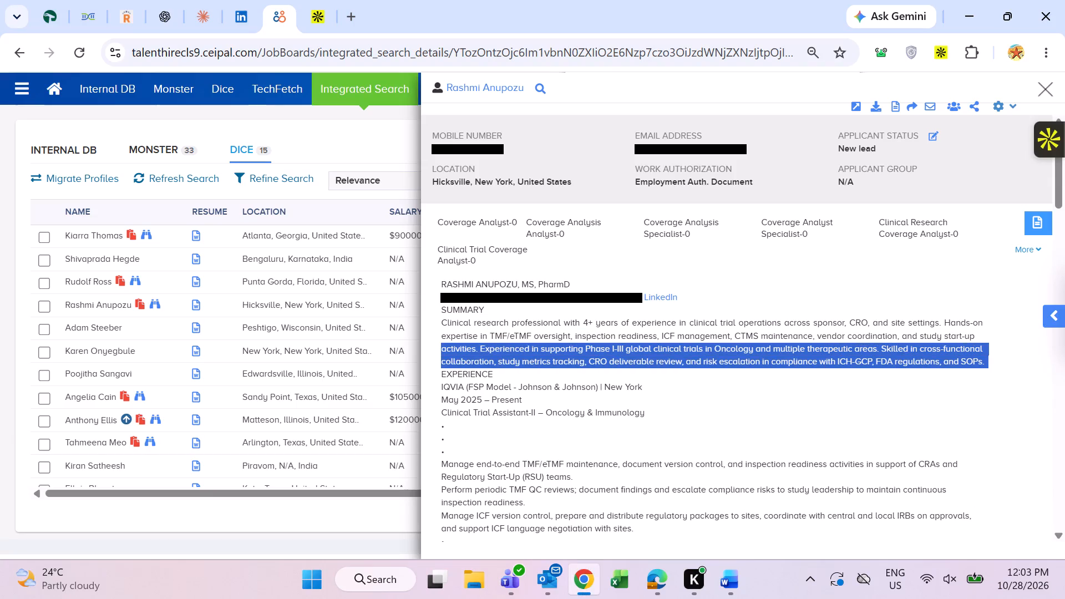
left_click_drag(660, 333, 659, 324)
left_click(659, 324)
left_click(665, 541)
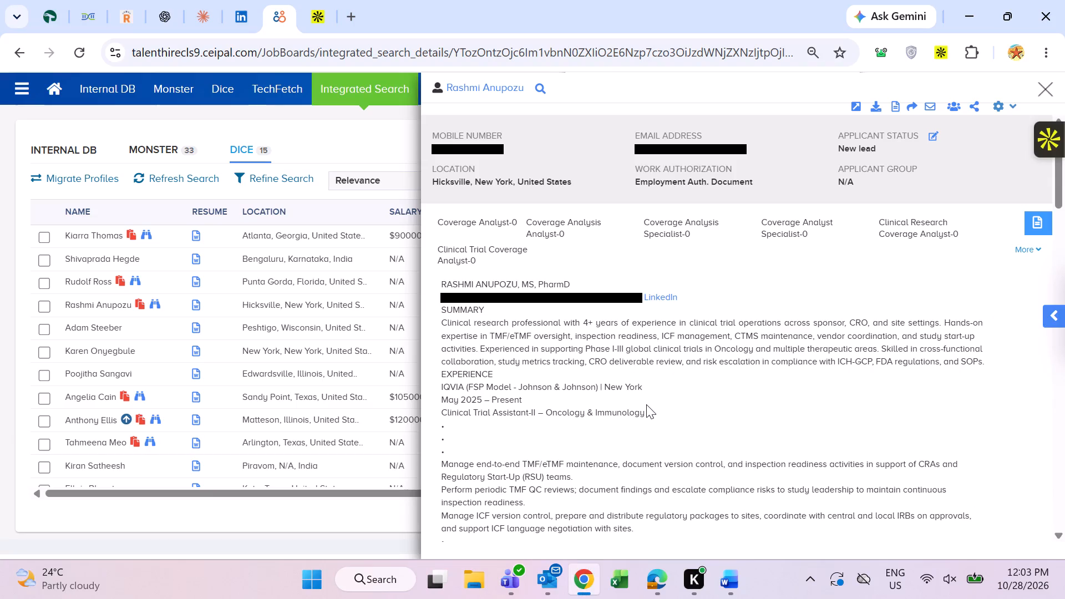
scroll(646, 404, "down", 3)
scroll(646, 404, "up", 4)
left_click(606, 383)
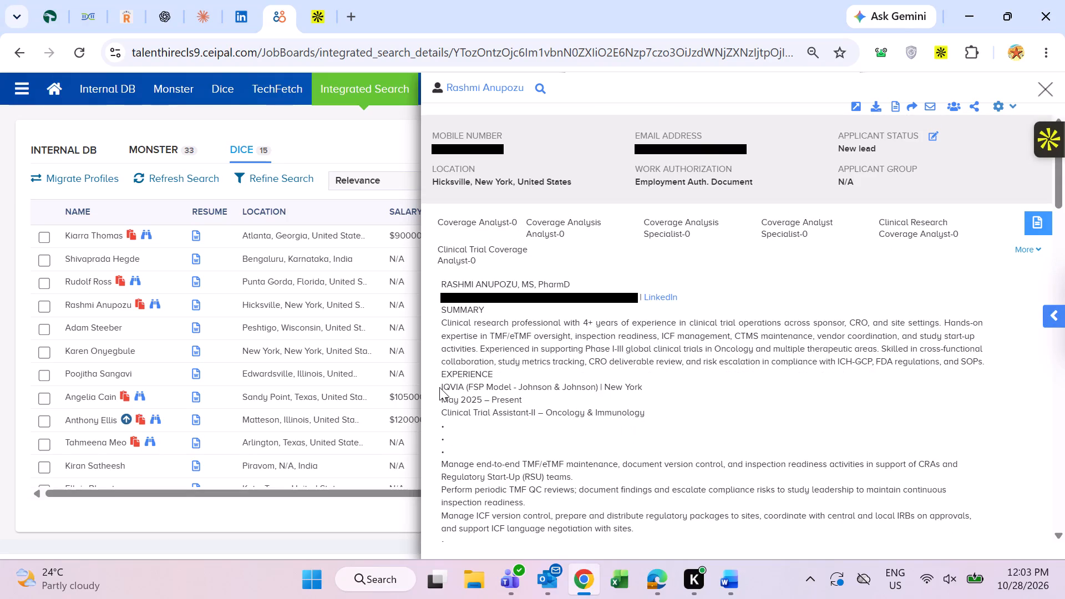
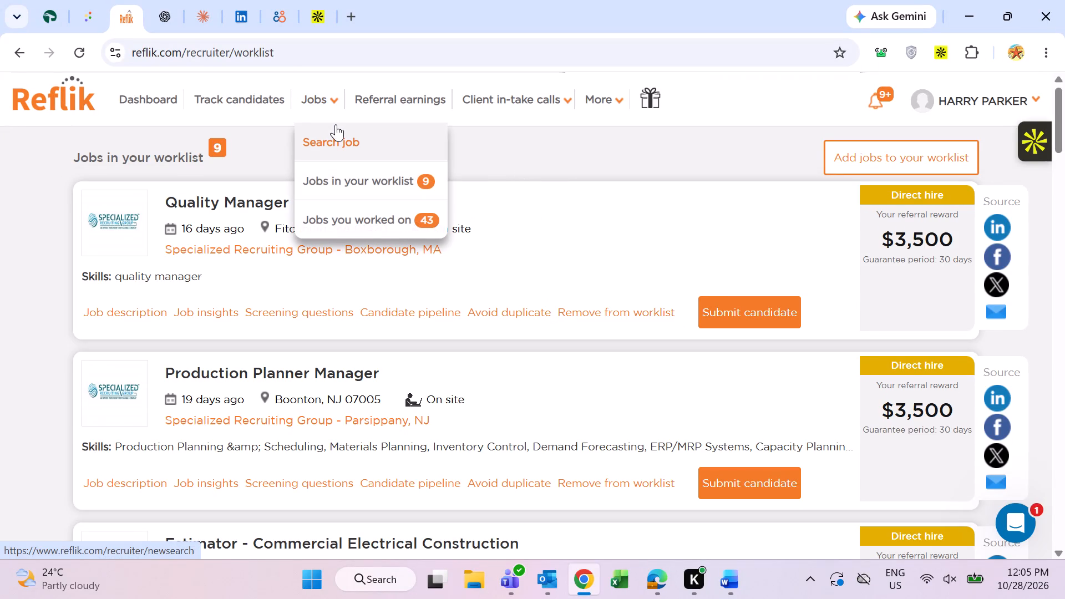
Open the Reflik job search page from the worklist and dismiss the incoming Teams notification.
left_click(336, 124)
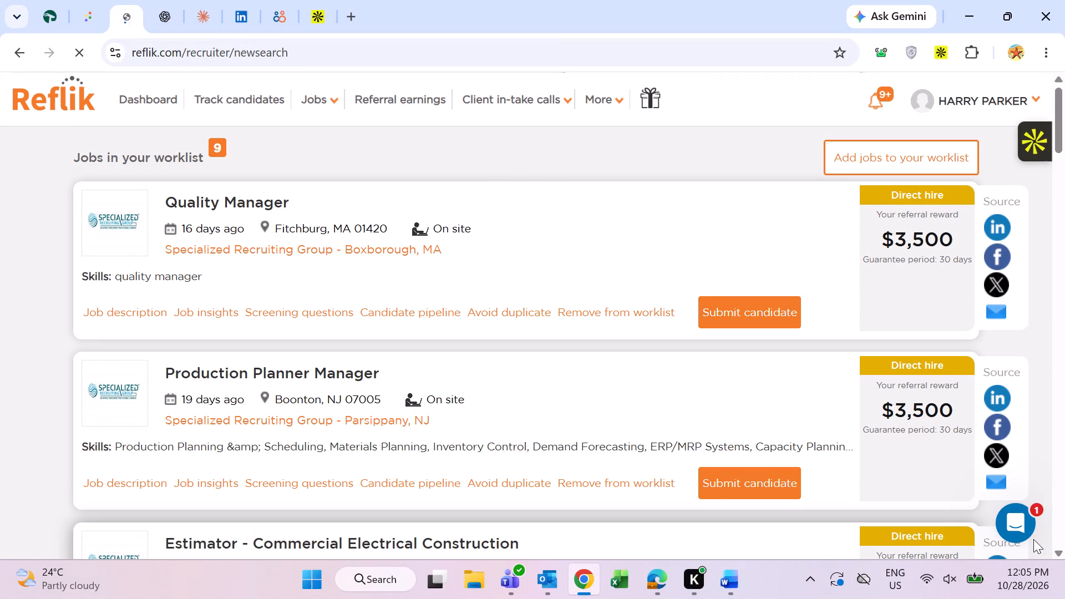
left_click(1015, 529)
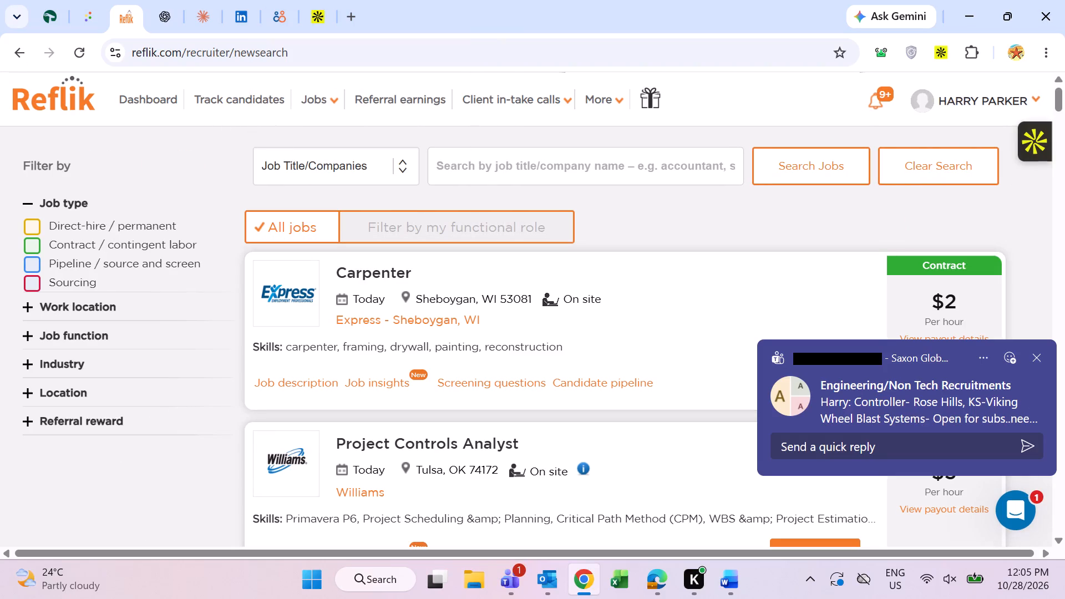
left_click(1036, 354)
scroll(1032, 379, "down", 5)
scroll(1032, 369, "up", 5)
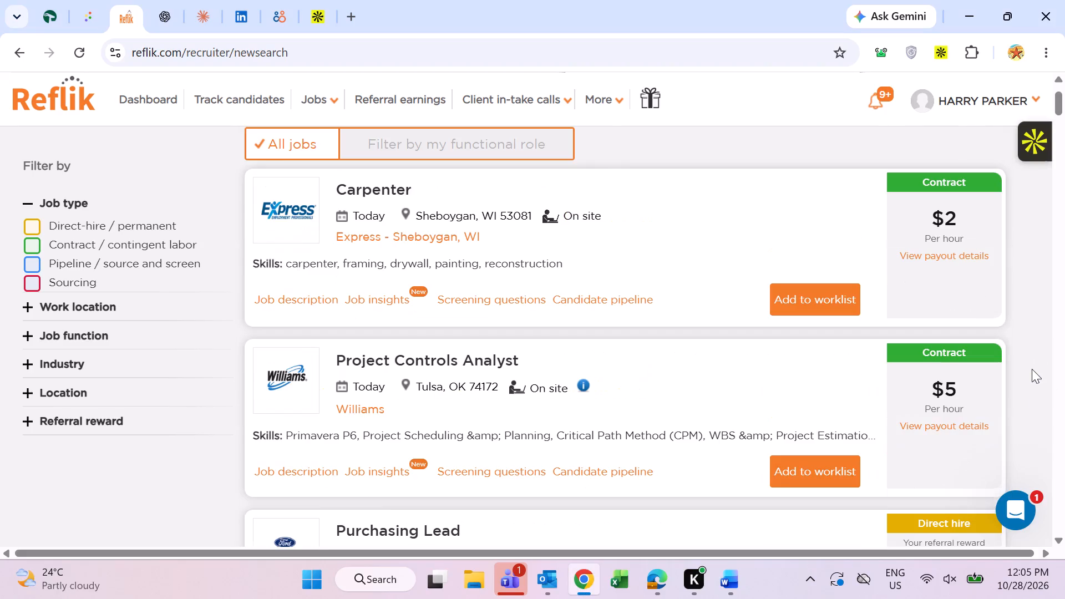
Open the unread webinar recording message in the Reflik support chat's messages.
left_click(1020, 502)
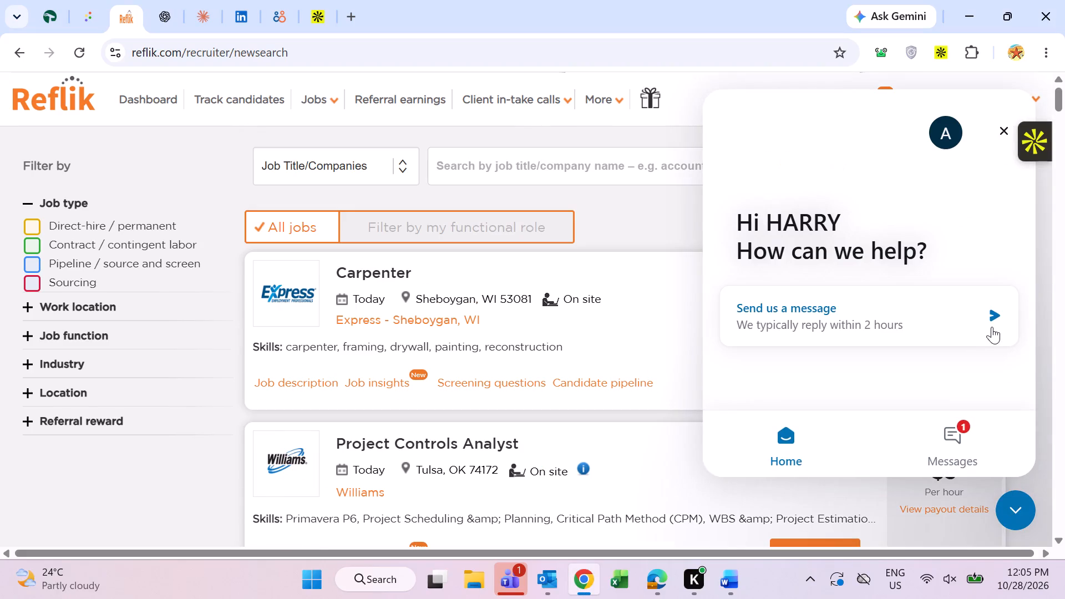
left_click(958, 425)
scroll(906, 210, "down", 1)
scroll(906, 210, "up", 5)
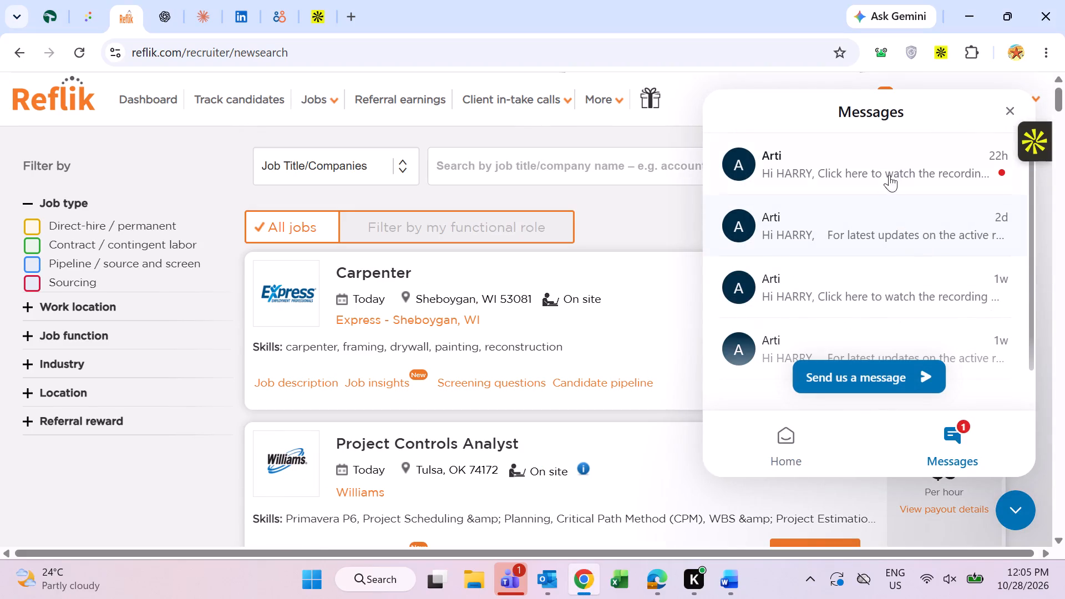
left_click(888, 173)
Read through the webinar message's list of this week's priority jobs, examining the companies, roles and locations.
scroll(867, 269, "down", 4)
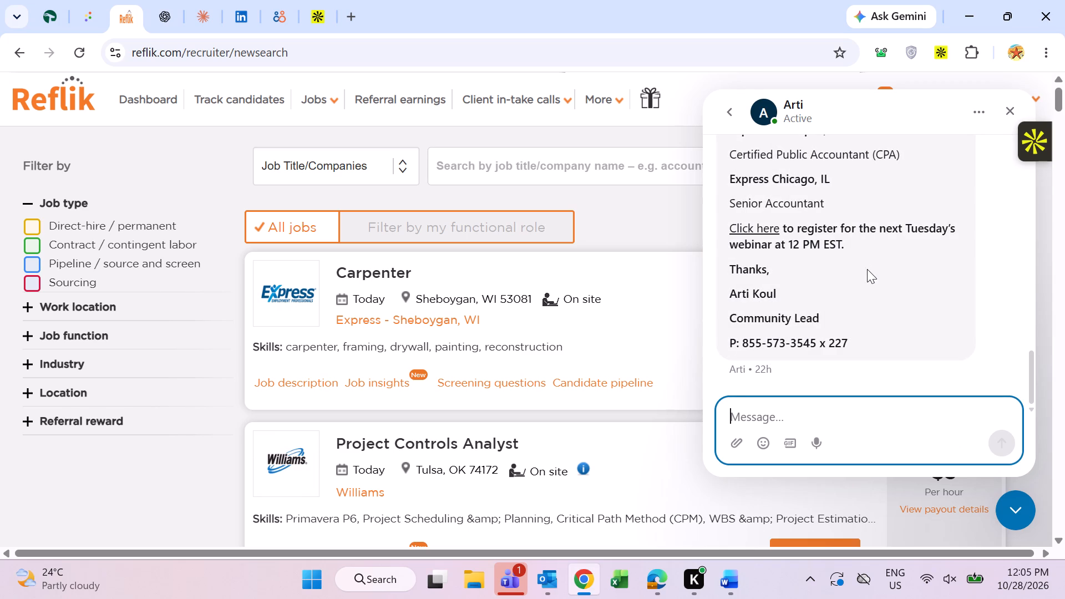
scroll(867, 269, "up", 2)
scroll(867, 269, "down", 6)
scroll(867, 269, "up", 1)
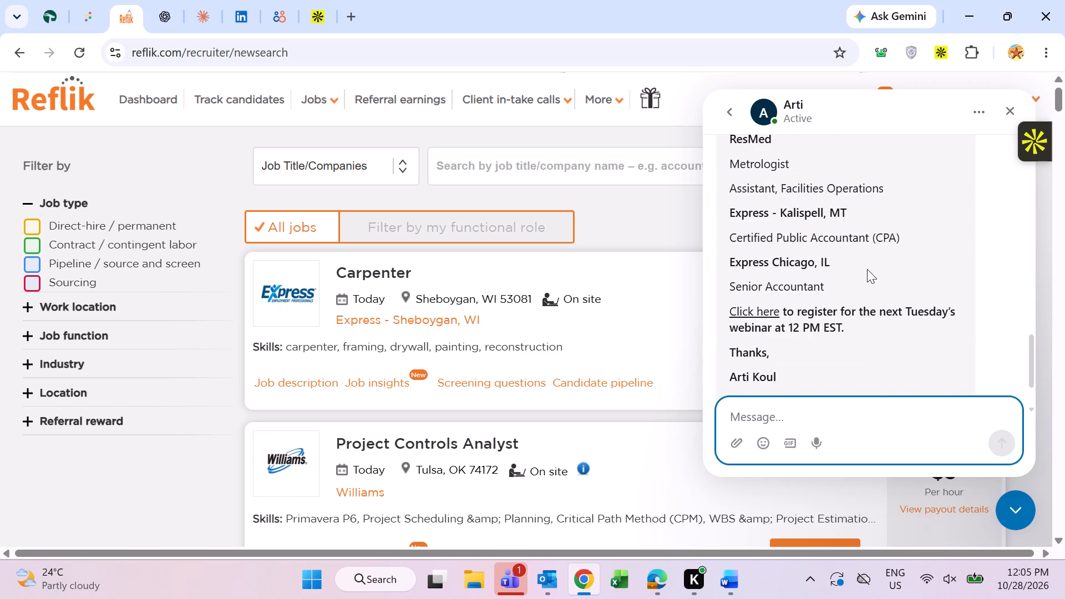
scroll(867, 269, "up", 13)
scroll(867, 269, "down", 1)
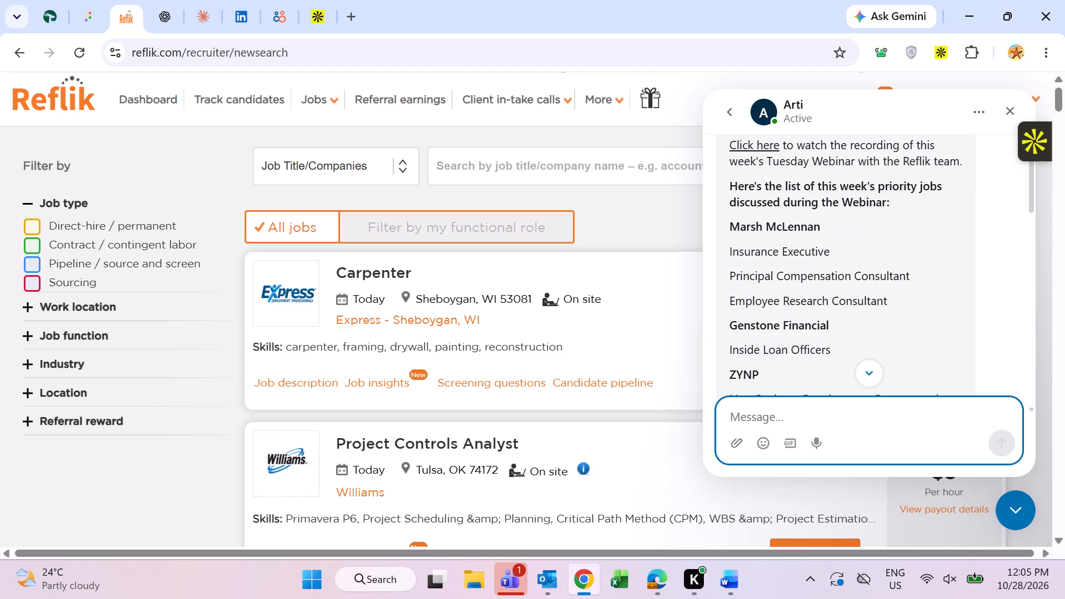
scroll(878, 207, "down", 1)
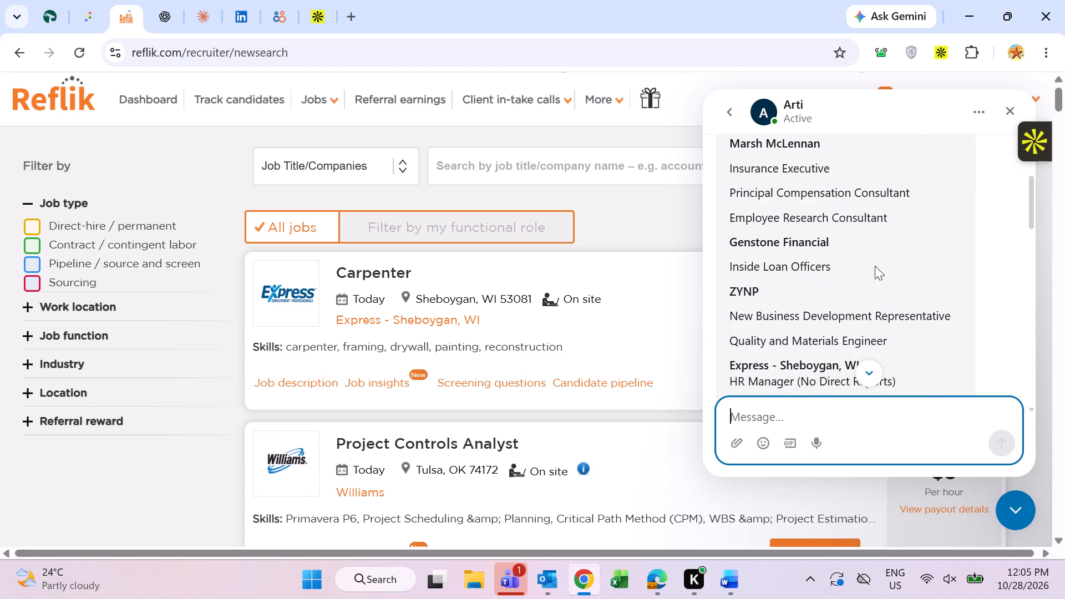
scroll(877, 271, "up", 1)
scroll(873, 241, "down", 2)
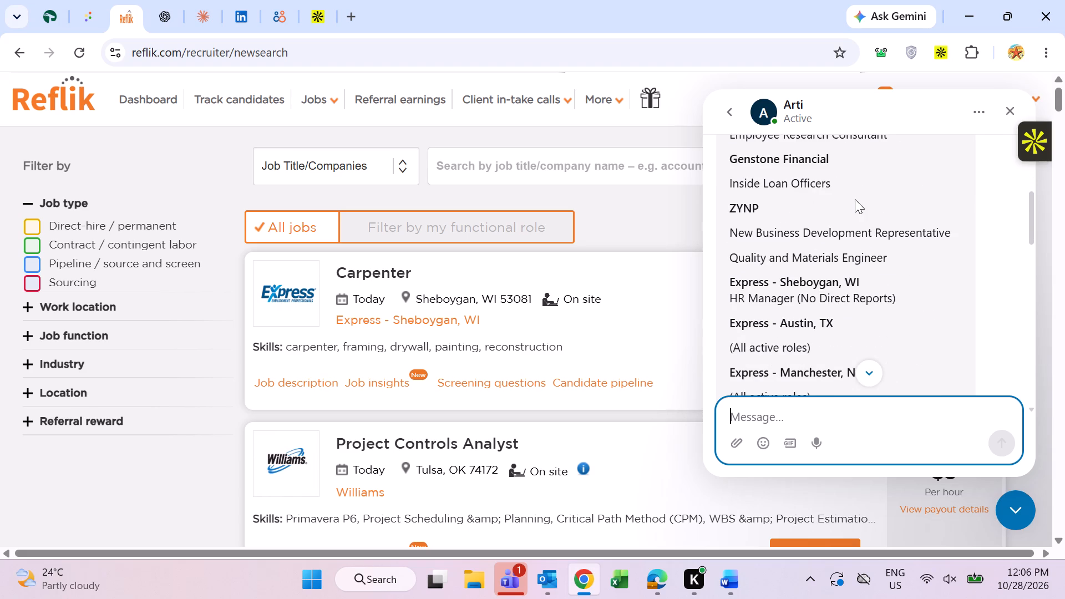
scroll(847, 232, "down", 1)
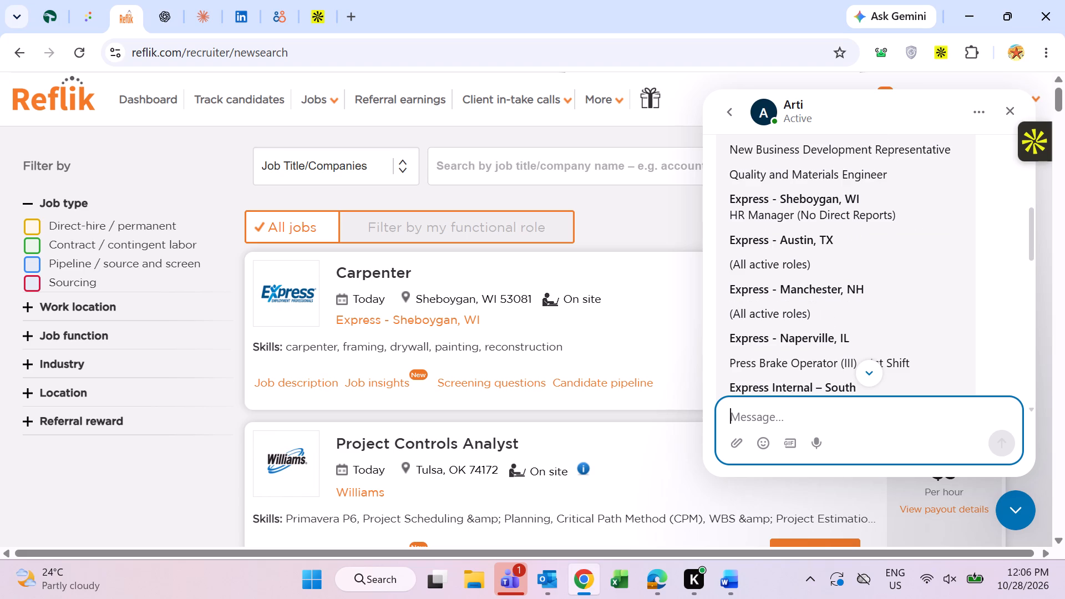
left_click_drag(865, 214, 802, 185)
left_click(858, 242)
left_click_drag(867, 215, 808, 195)
left_click(831, 227)
scroll(895, 222, "down", 1)
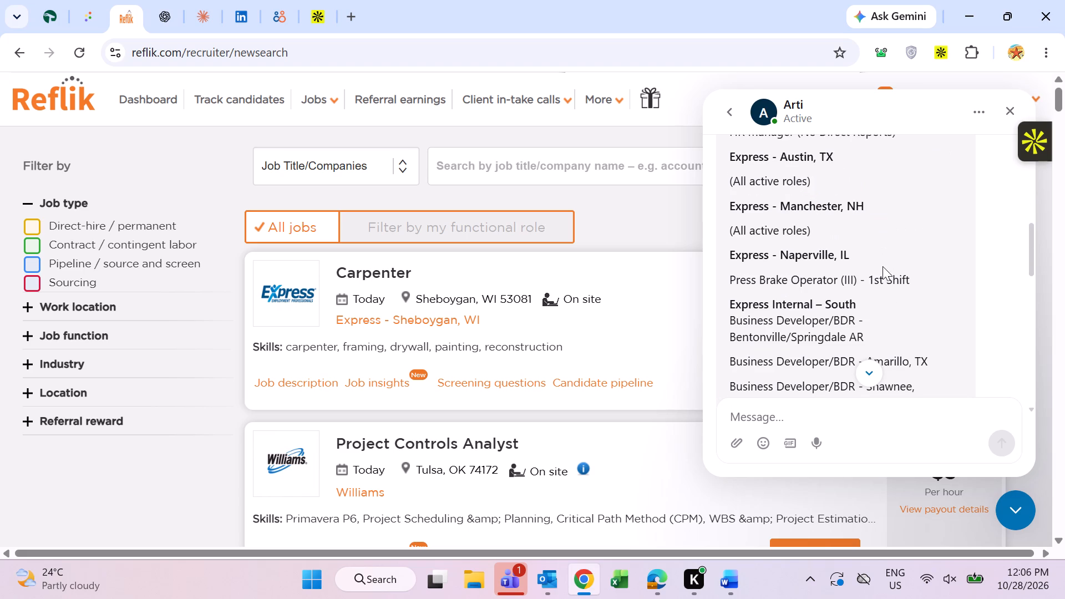
scroll(885, 277, "down", 1)
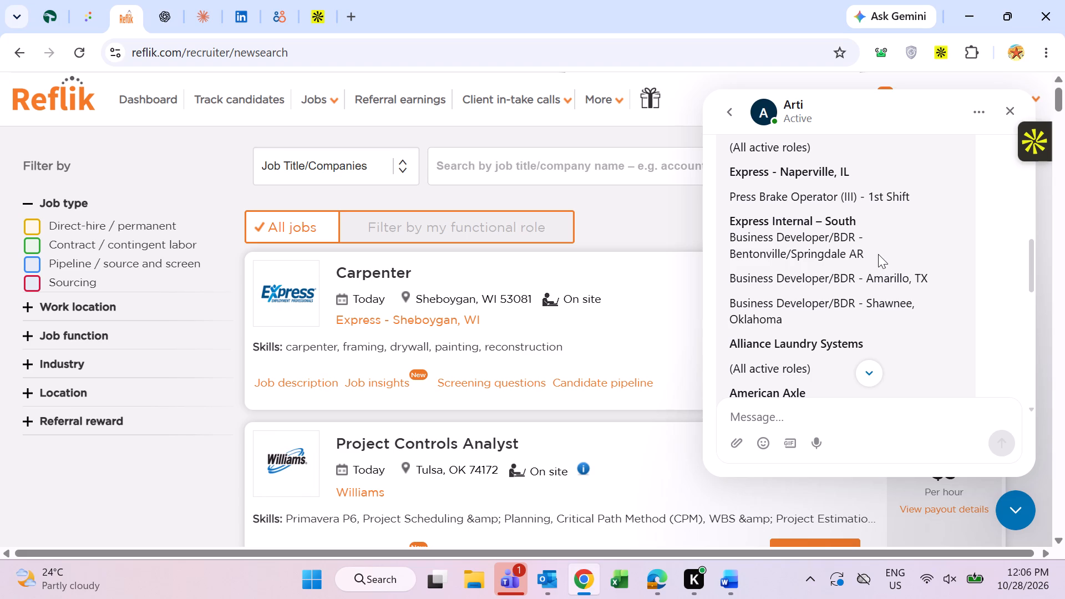
scroll(878, 254, "down", 4)
scroll(878, 254, "up", 2)
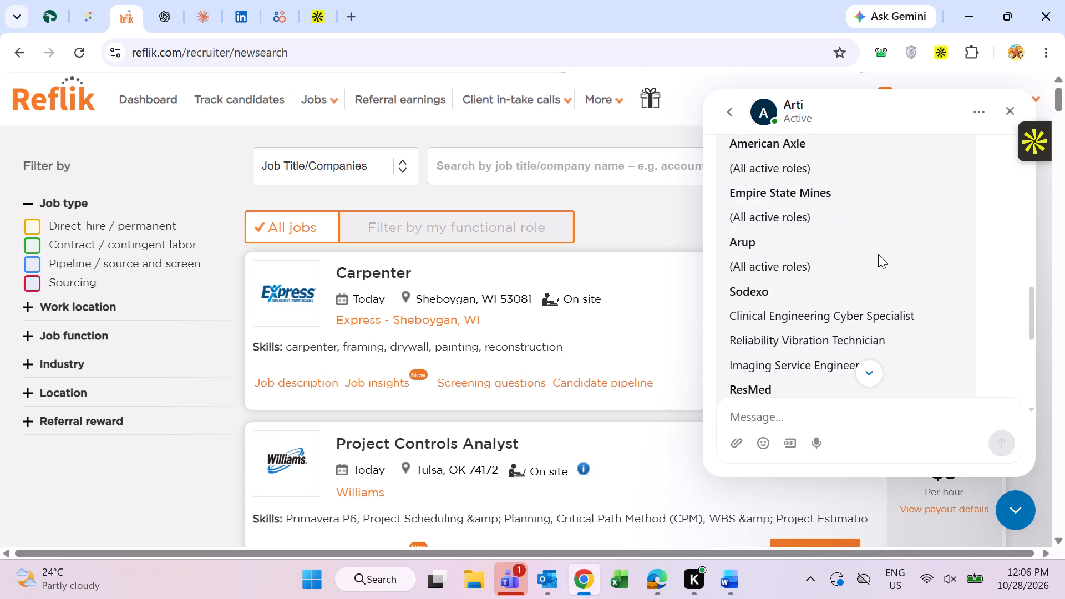
scroll(878, 254, "down", 5)
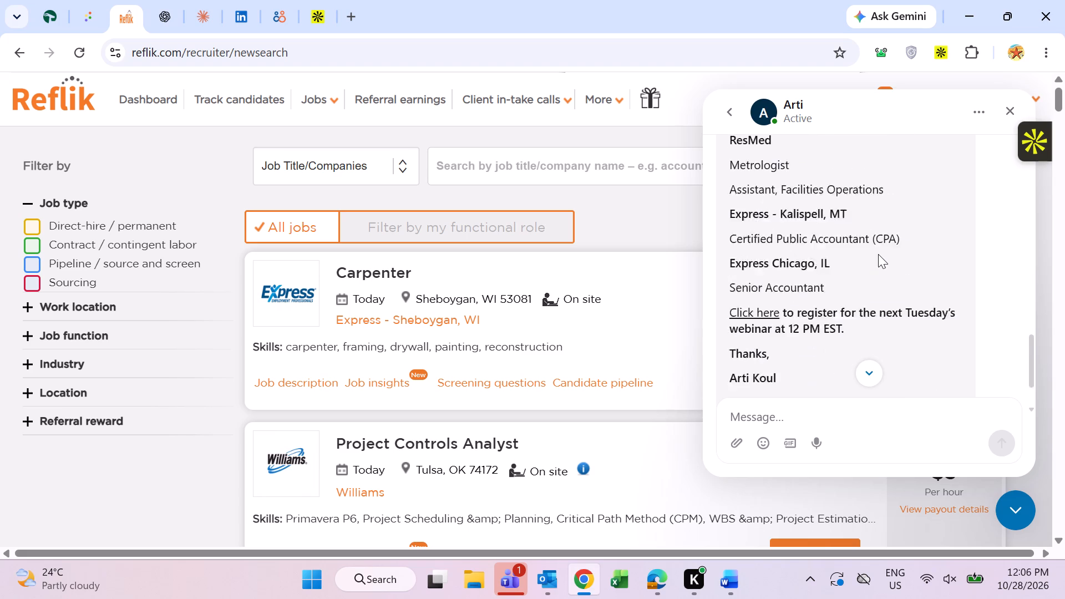
Copy the priority jobs list from the "Here's the list of this week's priority jobs" heading through Senior Accountant under Express Chicago, IL.
scroll(829, 210, "up", 5)
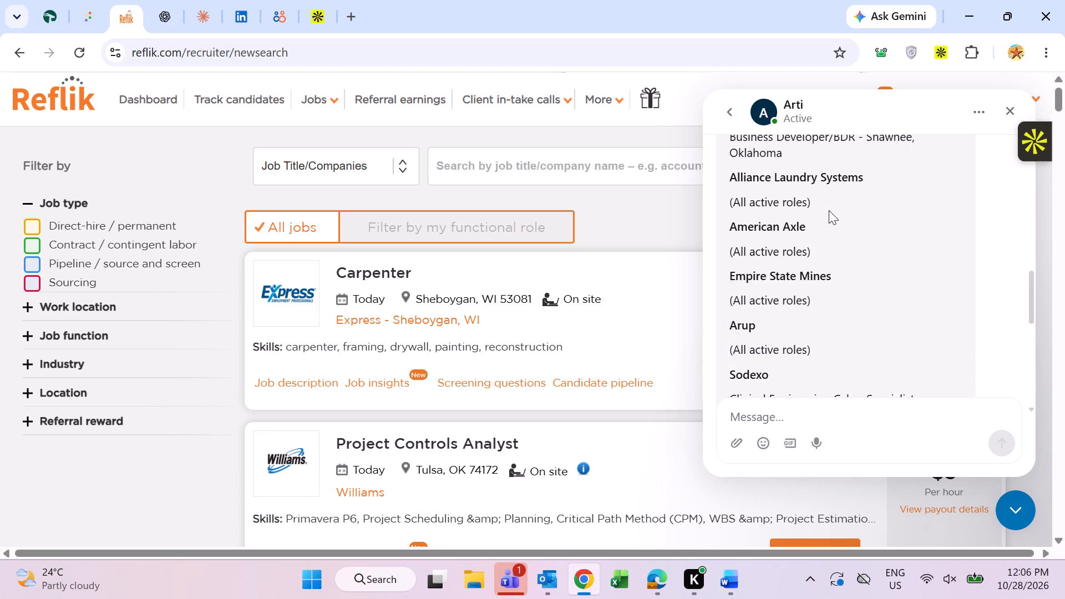
scroll(829, 210, "up", 7)
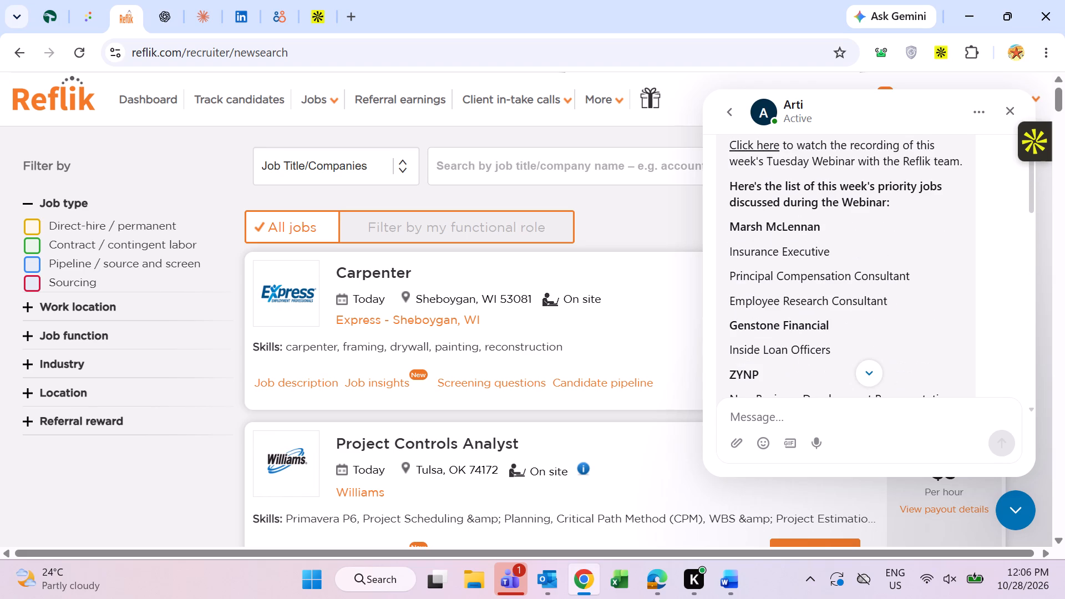
left_click_drag(732, 185, 850, 277)
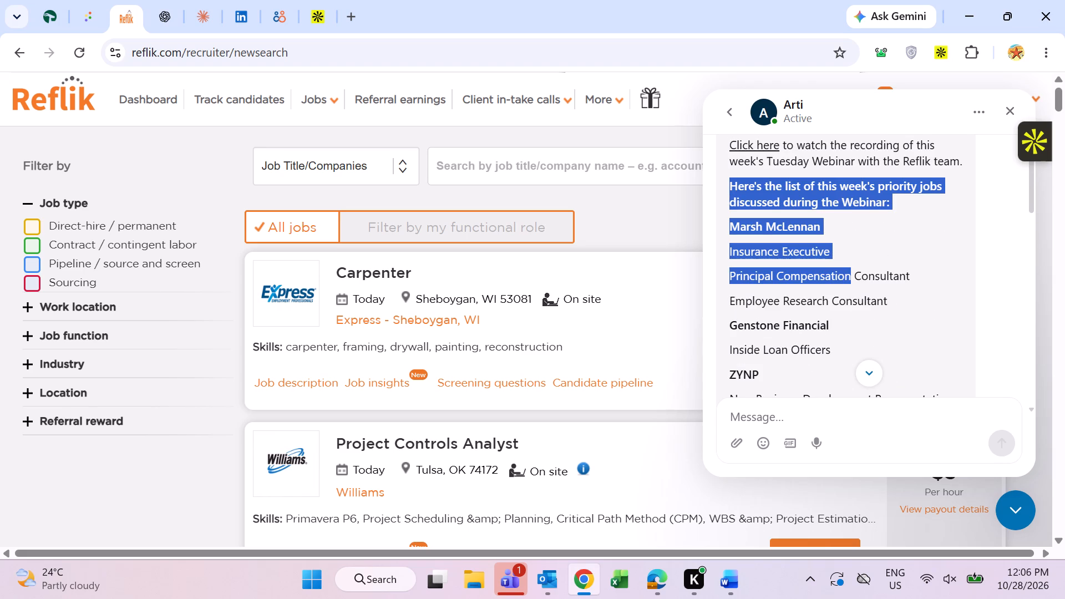
left_click_drag(850, 277, 831, 271)
scroll(851, 311, "down", 4)
scroll(831, 271, "down", 2)
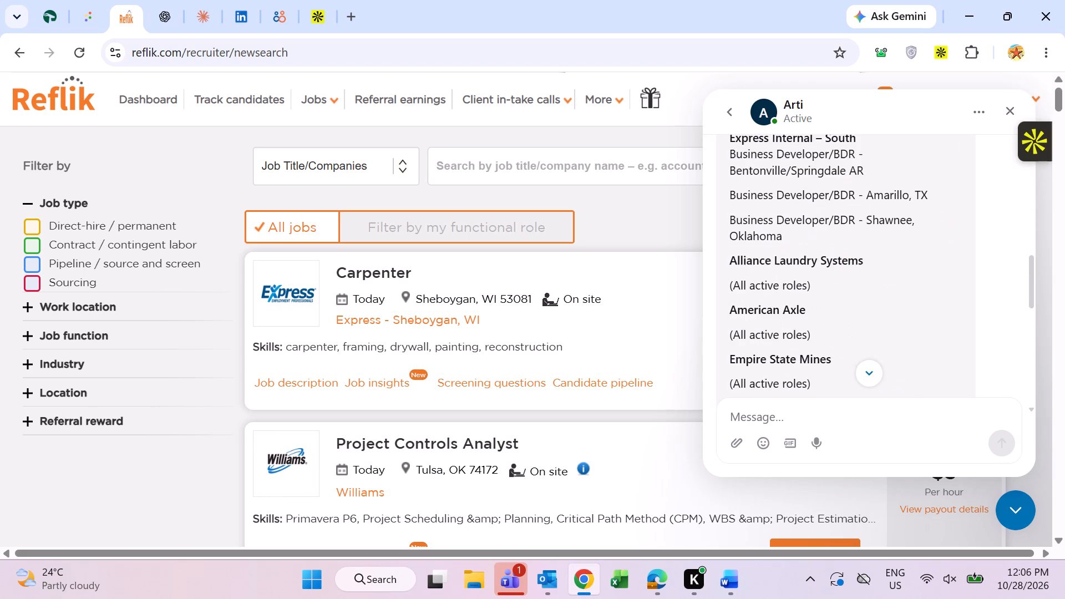
left_click_drag(831, 271, 823, 314)
scroll(831, 271, "down", 2)
scroll(823, 321, "down", 2)
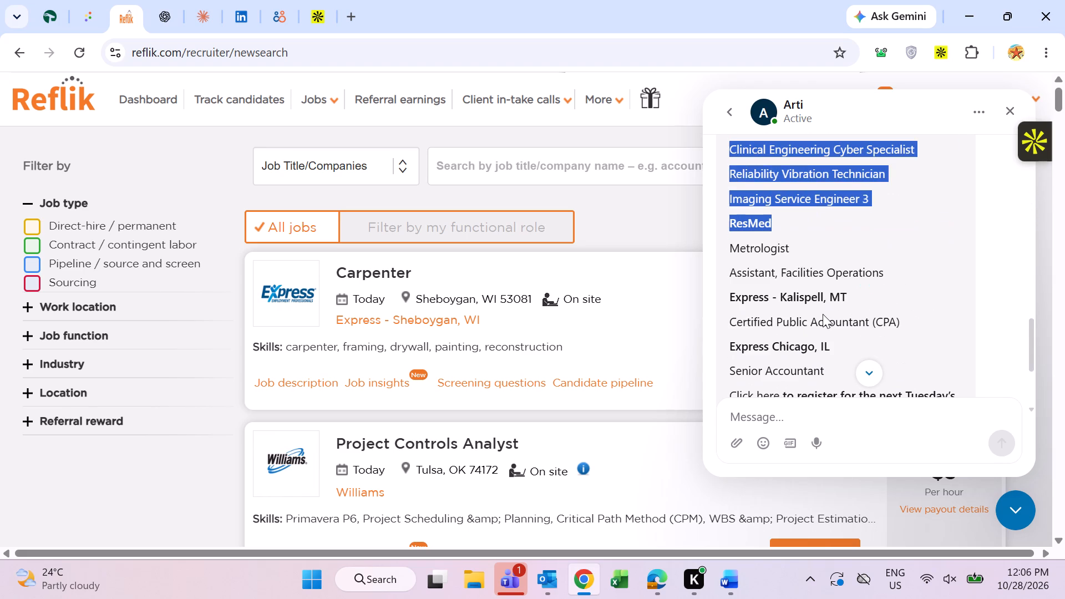
left_click_drag(823, 314, 818, 286)
scroll(824, 307, "down", 1)
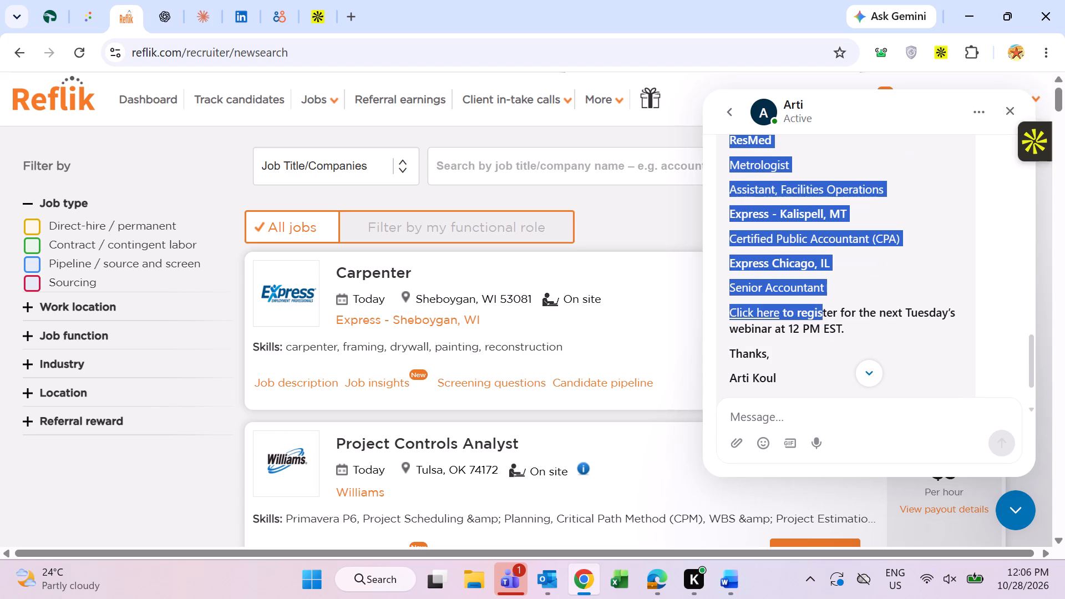
left_click_drag(818, 286, 829, 282)
key("ctrl+c")
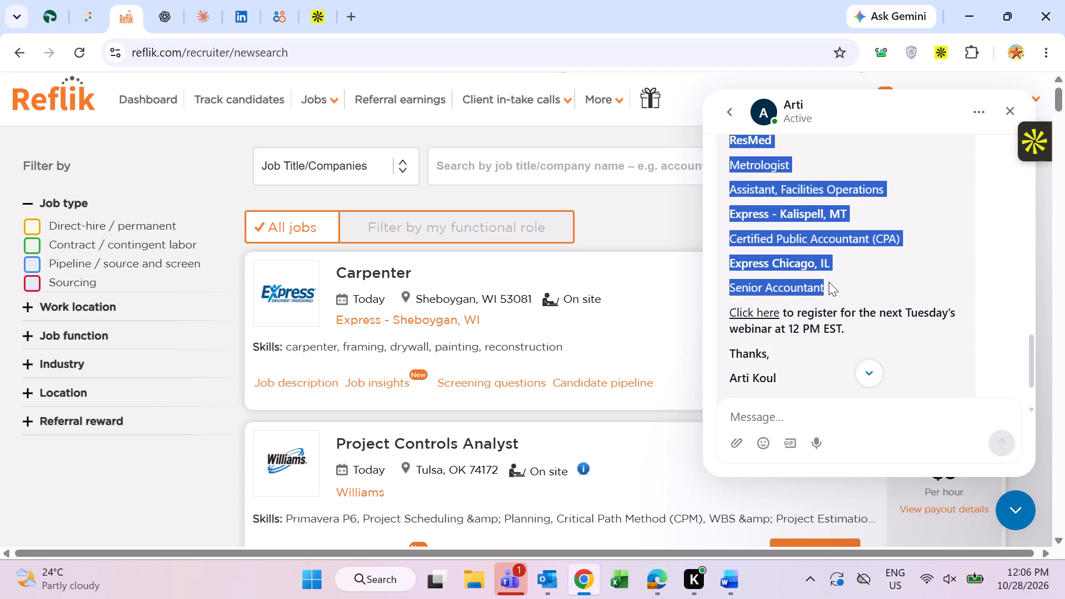
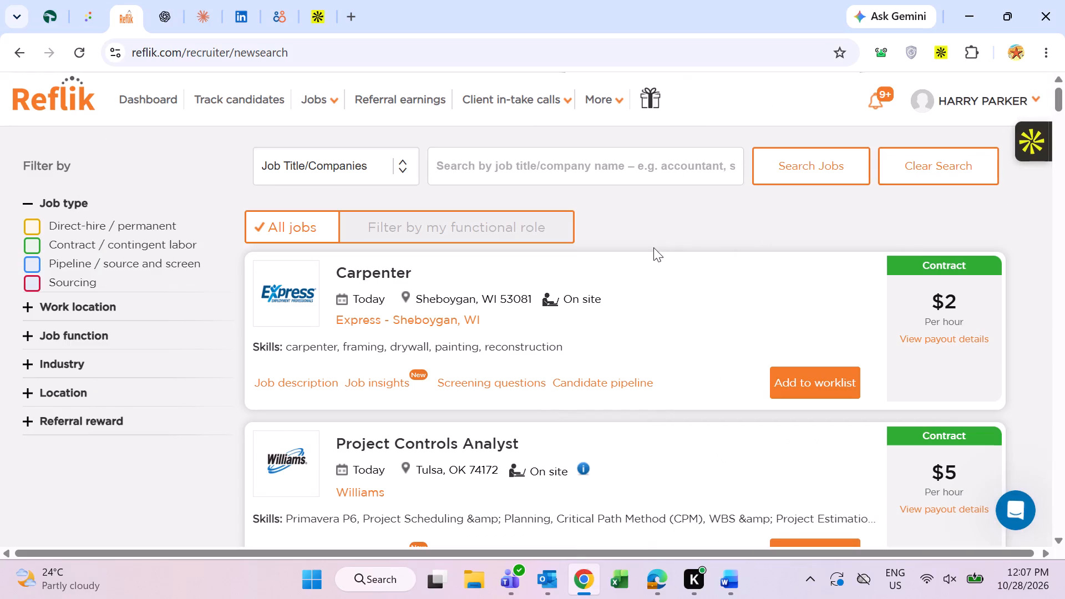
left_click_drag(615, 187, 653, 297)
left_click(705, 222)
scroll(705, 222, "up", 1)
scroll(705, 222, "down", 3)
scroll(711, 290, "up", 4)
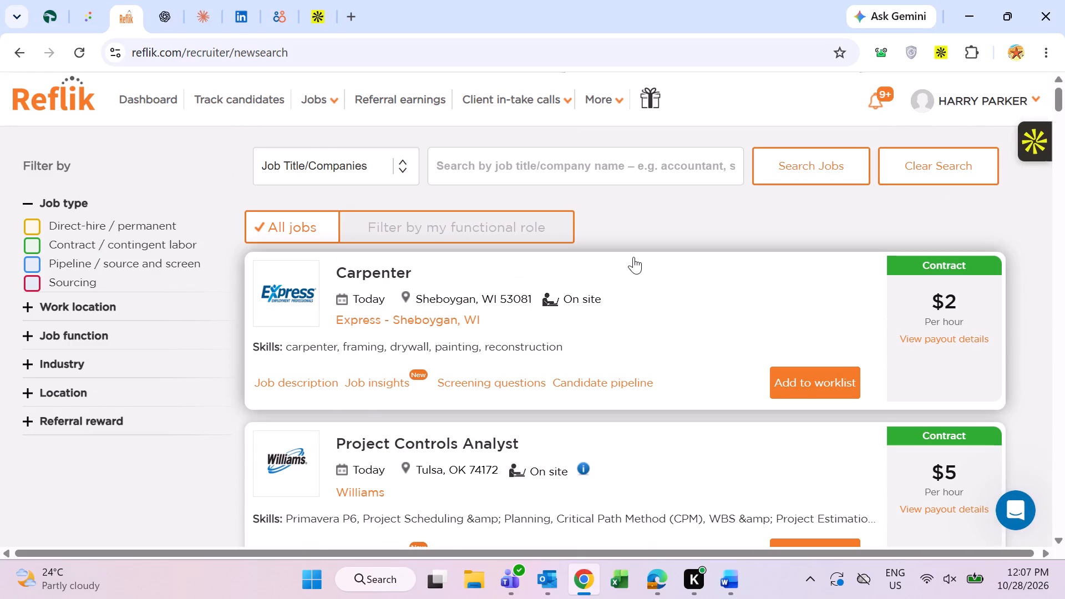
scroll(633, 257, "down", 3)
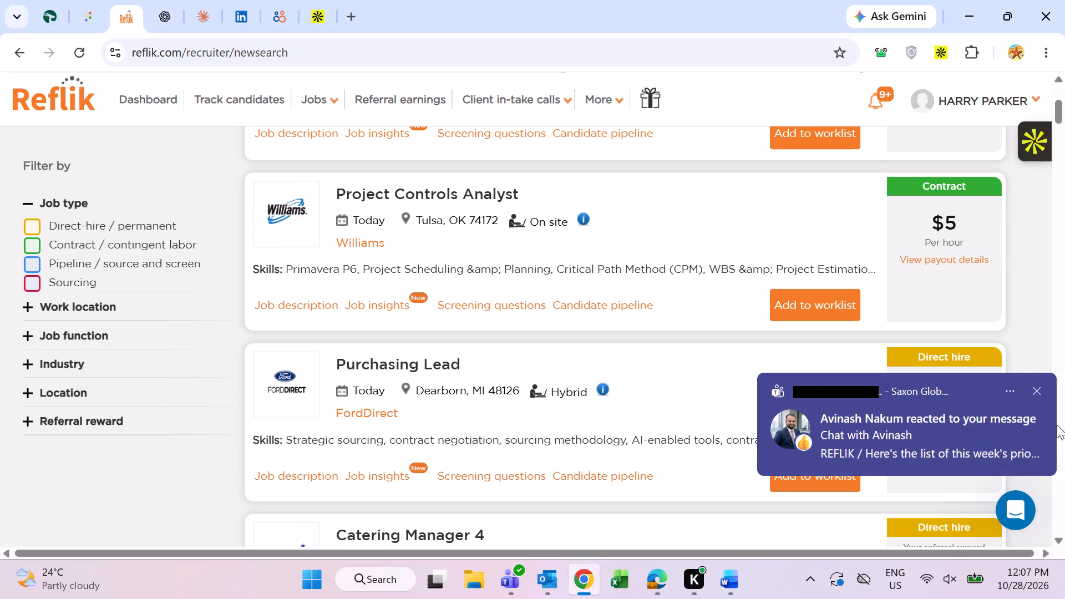
Dismiss the Teams notification about the reaction to the sent message.
left_click(1034, 392)
left_click_drag(1017, 343, 1034, 403)
left_click_drag(1034, 403, 998, 257)
left_click(1028, 265)
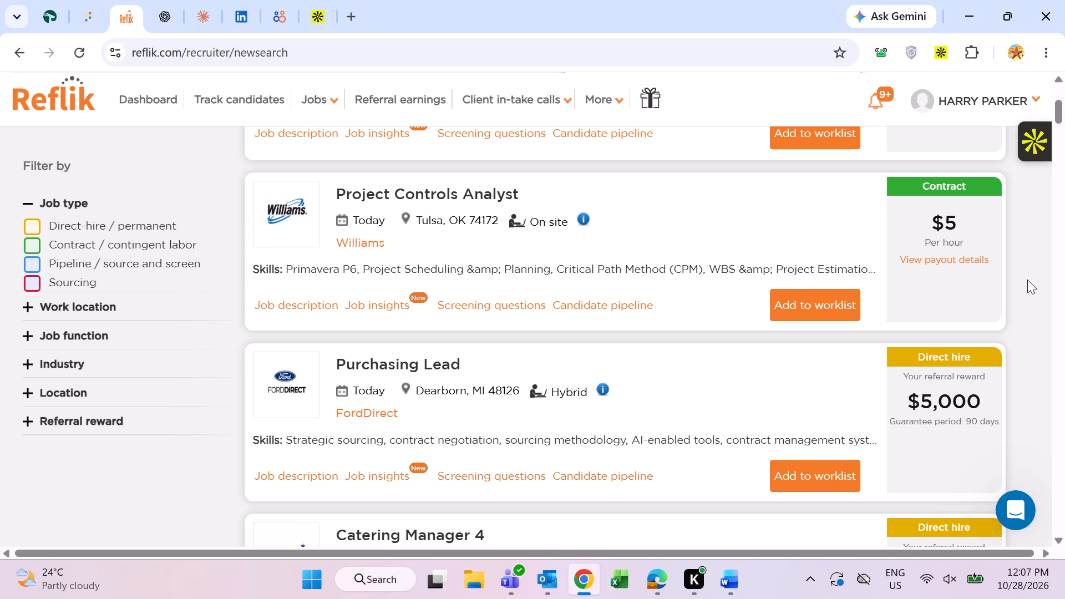
Look through the Reflik job listings around Project Controls Analyst and Purchasing Lead, examining roles, companies, locations and referral rewards.
scroll(1027, 280, "up", 2)
scroll(1031, 283, "down", 2)
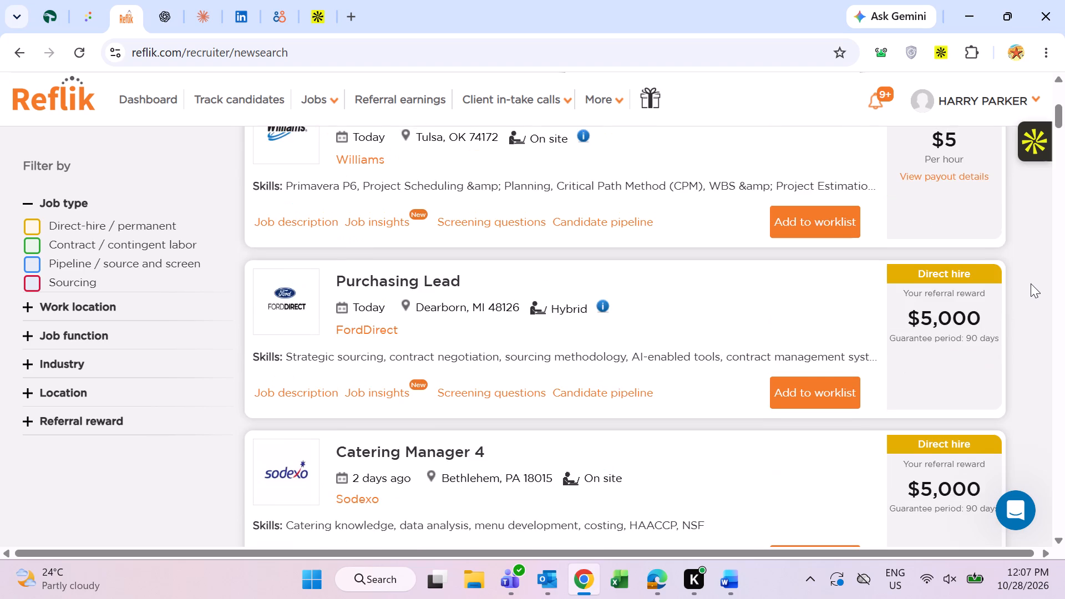
scroll(1031, 283, "down", 2)
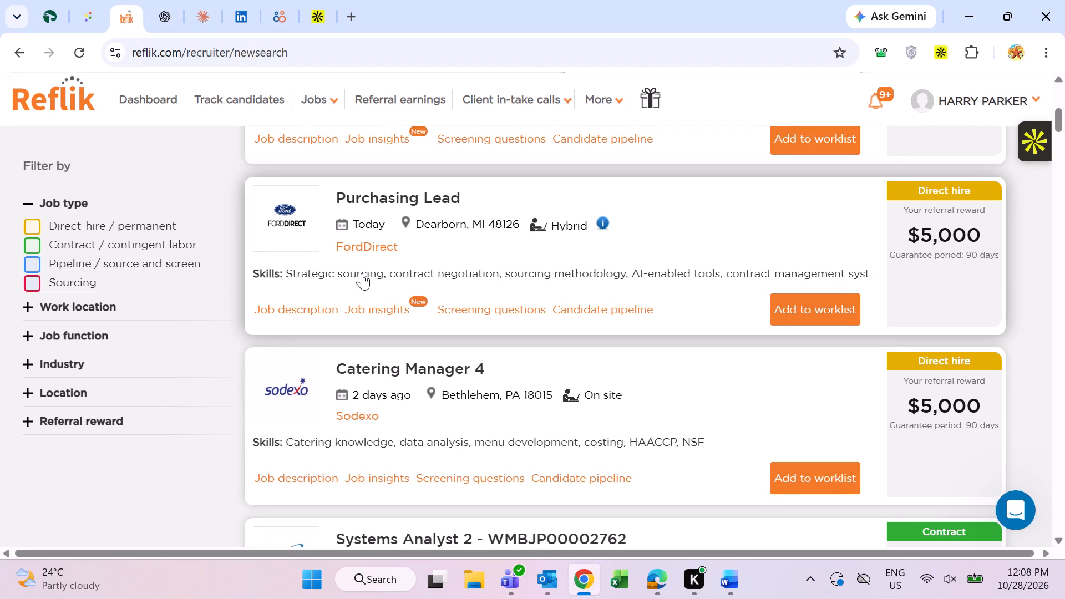
scroll(536, 322, "down", 3)
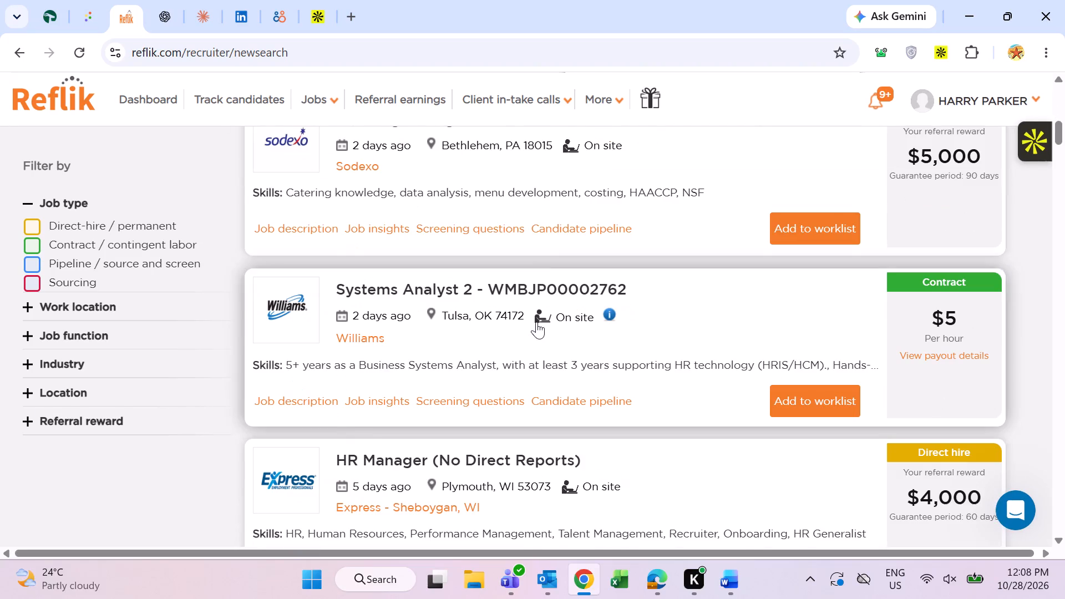
scroll(536, 322, "down", 2)
scroll(536, 322, "up", 7)
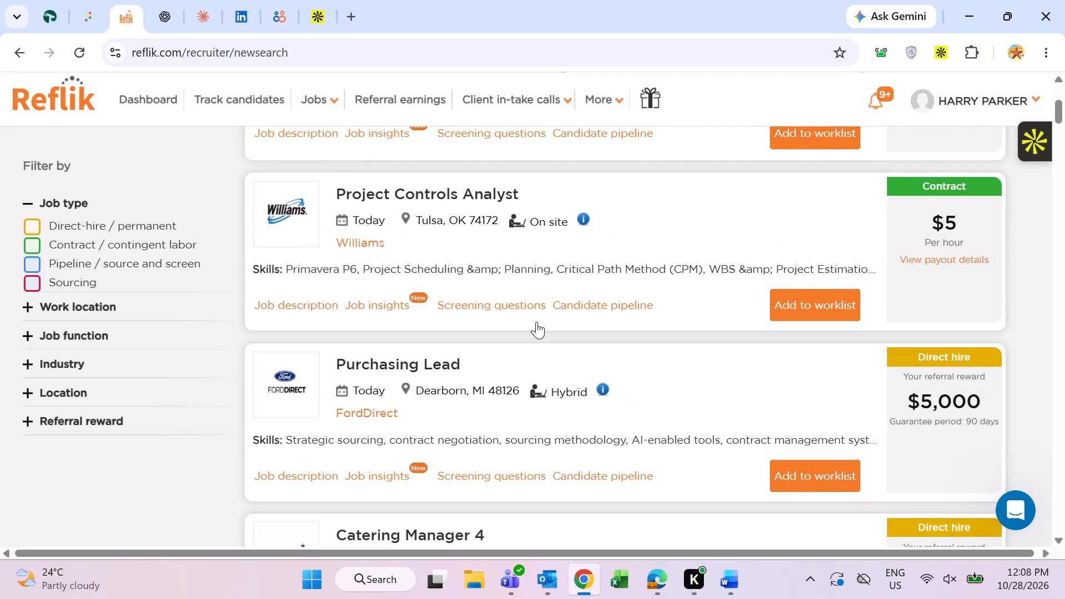
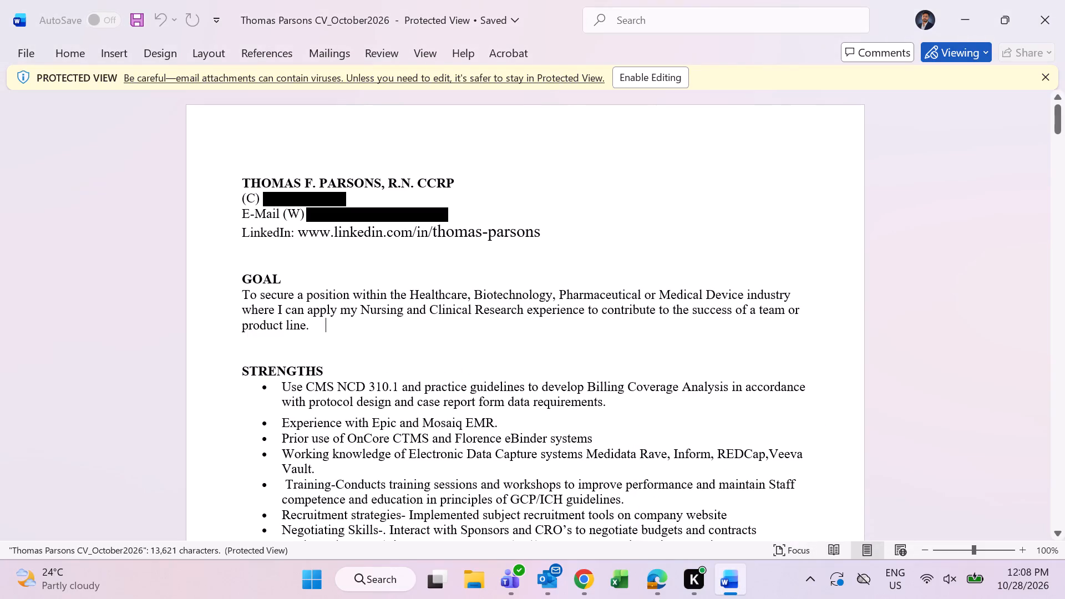
Enable editing for the candidate's CV that is open in Protected View.
scroll(467, 328, "up", 3)
left_click(637, 82)
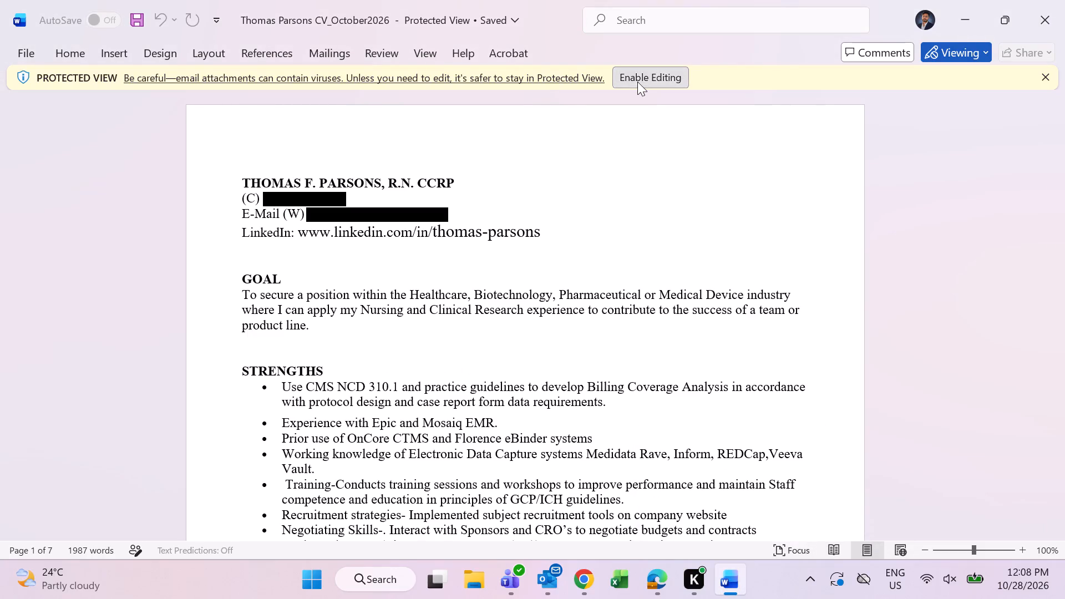
left_click(391, 338)
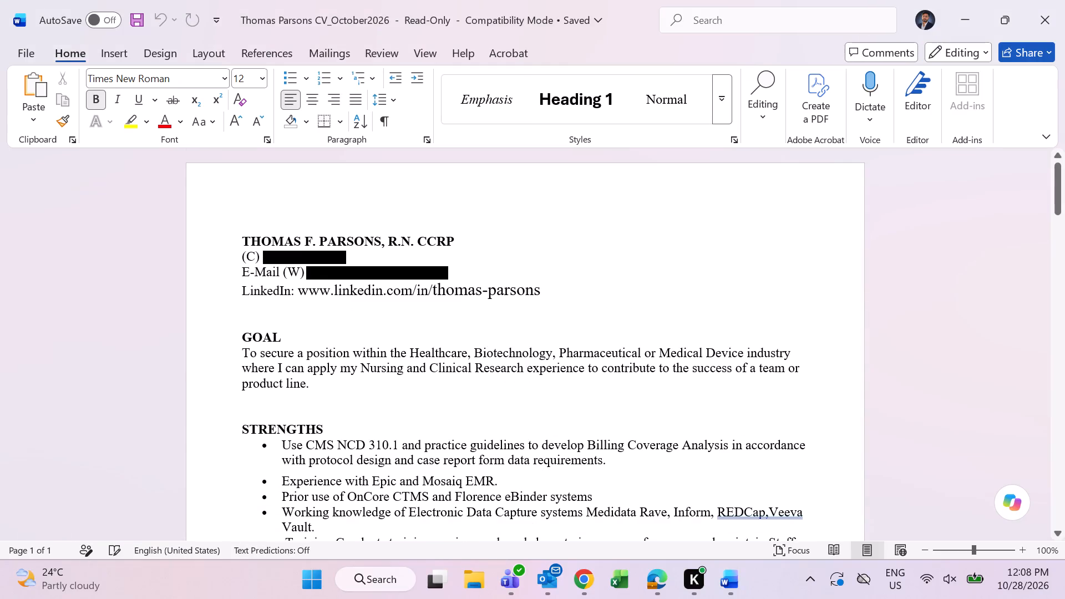
Review the CV's strengths and employment history for billing coverage analysis, clinical trial budget and compliance experience.
scroll(408, 334, "down", 6)
scroll(568, 343, "down", 5)
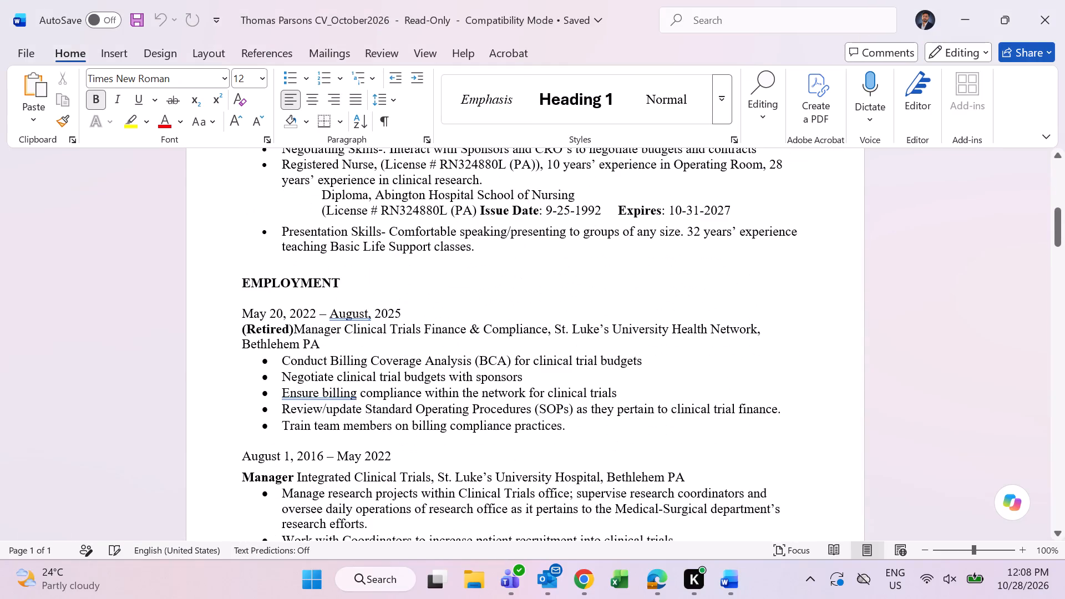
left_click(459, 319)
scroll(459, 319, "down", 2)
left_click(447, 262)
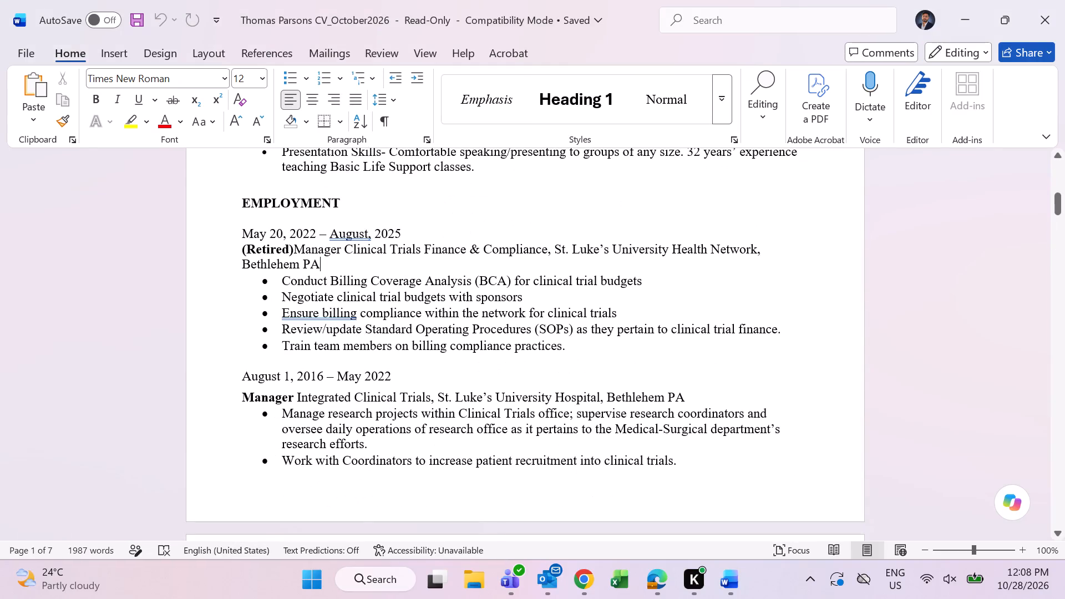
left_click(699, 292)
left_click(652, 280)
left_click_drag(305, 278, 640, 330)
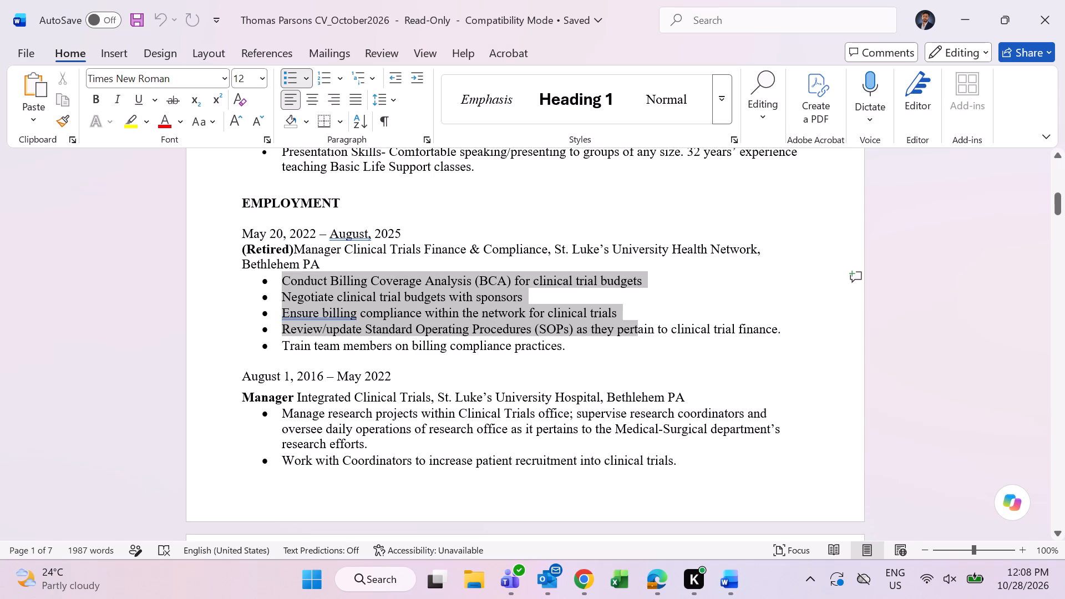
left_click_drag(640, 330, 648, 329)
left_click(644, 348)
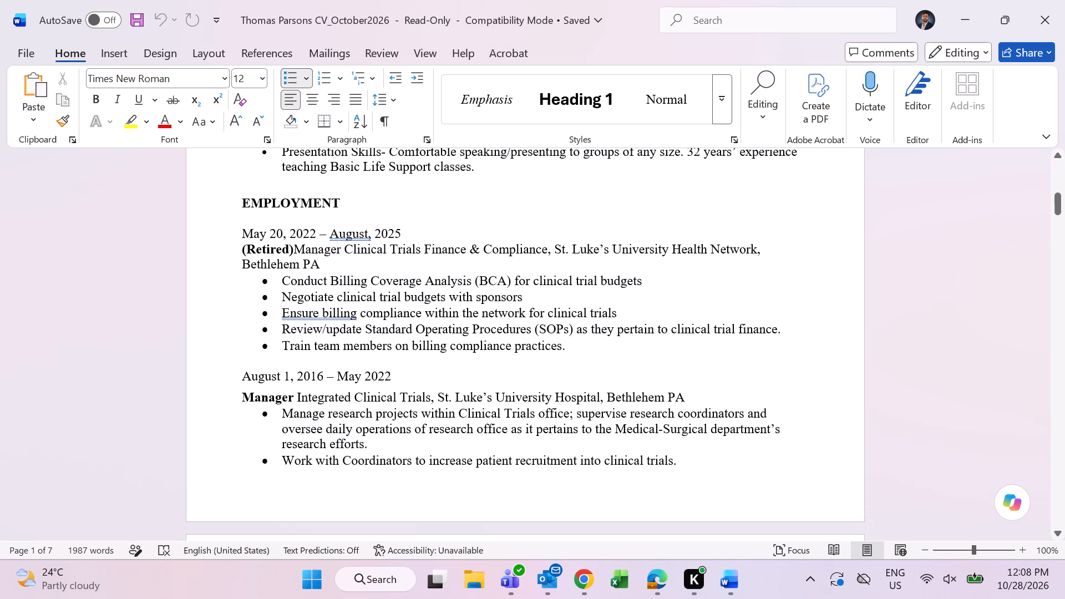
left_click(636, 347)
scroll(636, 347, "down", 5)
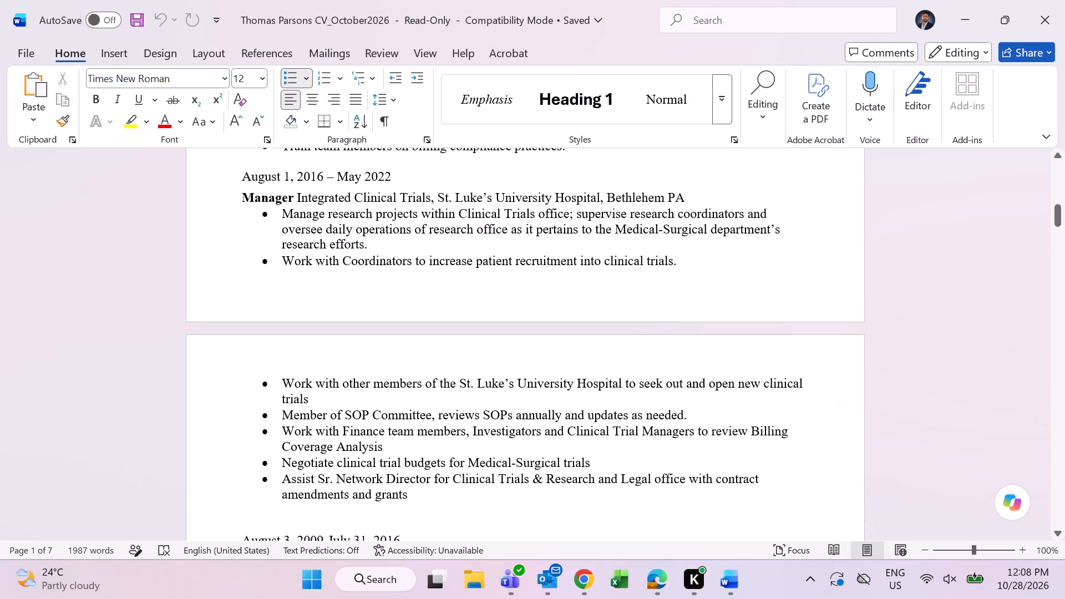
left_click(499, 400)
scroll(524, 390, "down", 4)
scroll(574, 345, "up", 1)
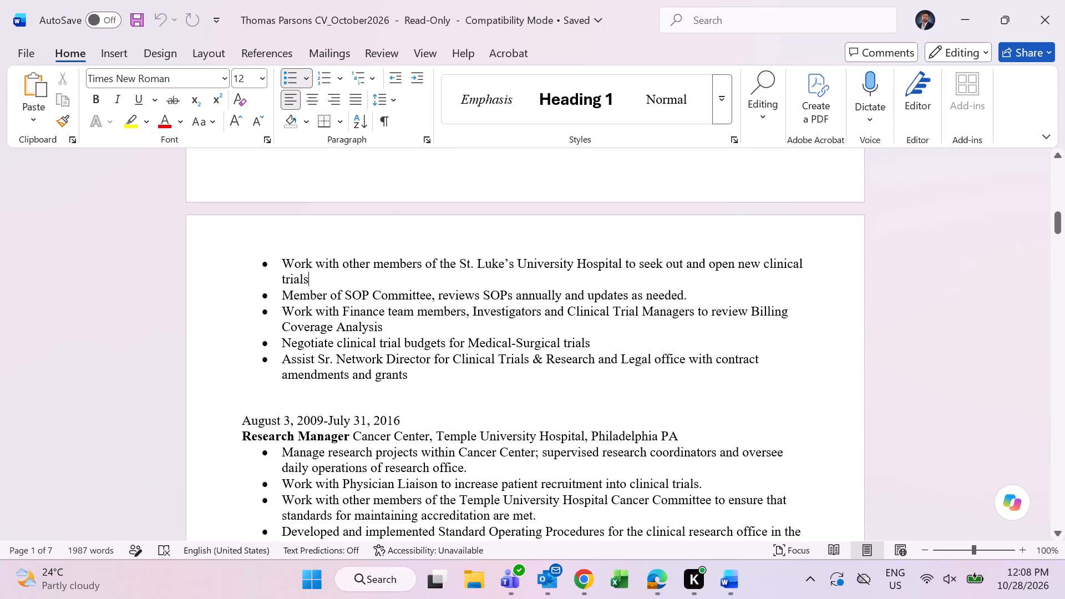
scroll(572, 344, "up", 6)
Search the CV text for "medicar", then shorten the search term to "medica".
key("ctrl+f")
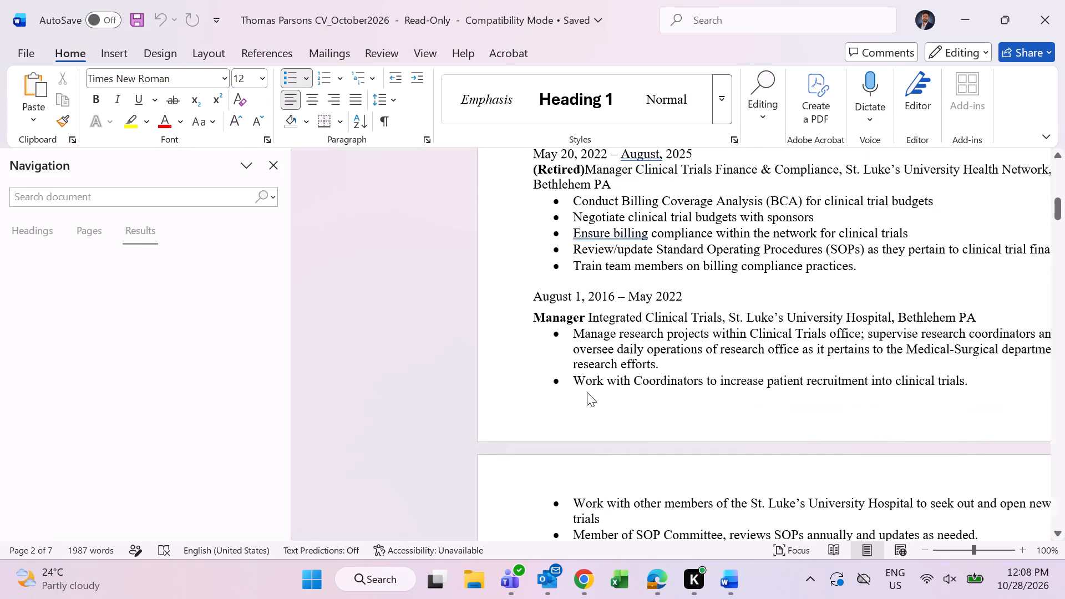
type("me")
key("BackSpace")
type("ed")
key("i")
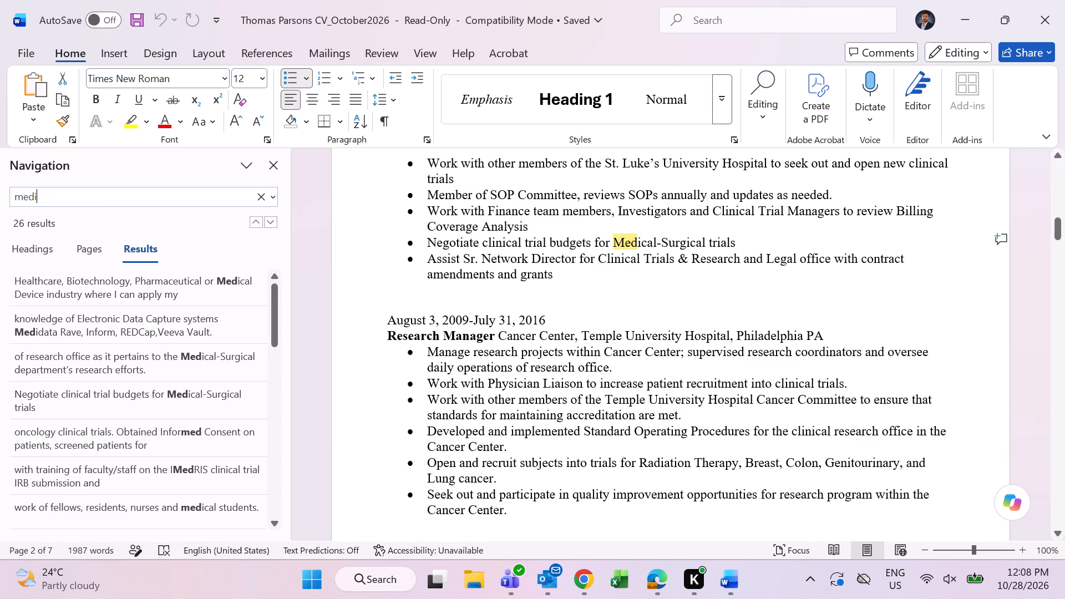
type("ca")
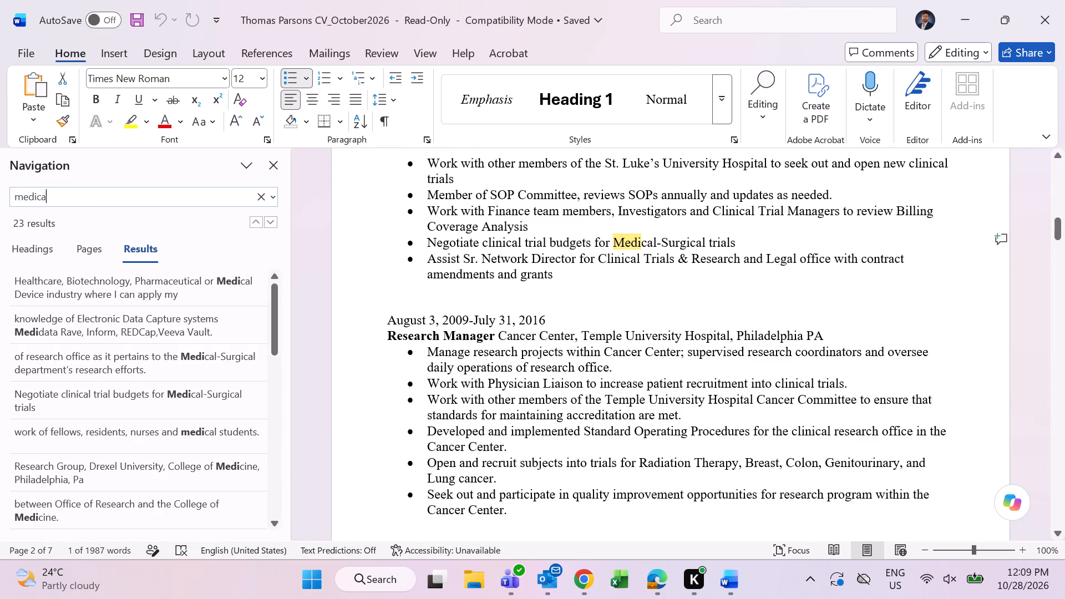
key("r")
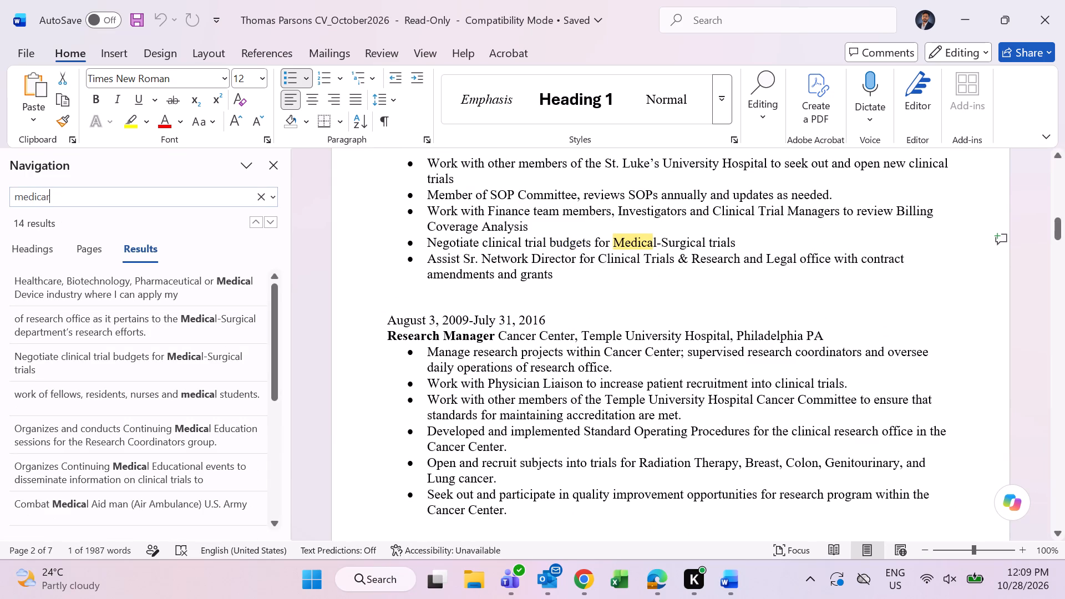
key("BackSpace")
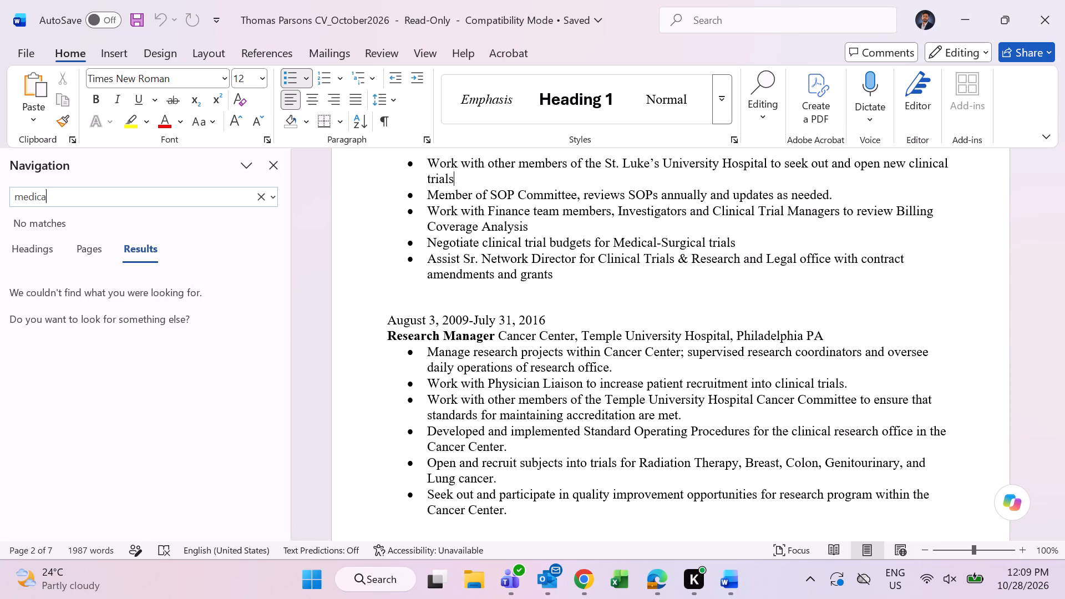
Look through the matches for "medica" in the CV, then close the search.
scroll(228, 321, "up", 4)
scroll(228, 321, "down", 9)
scroll(228, 321, "up", 3)
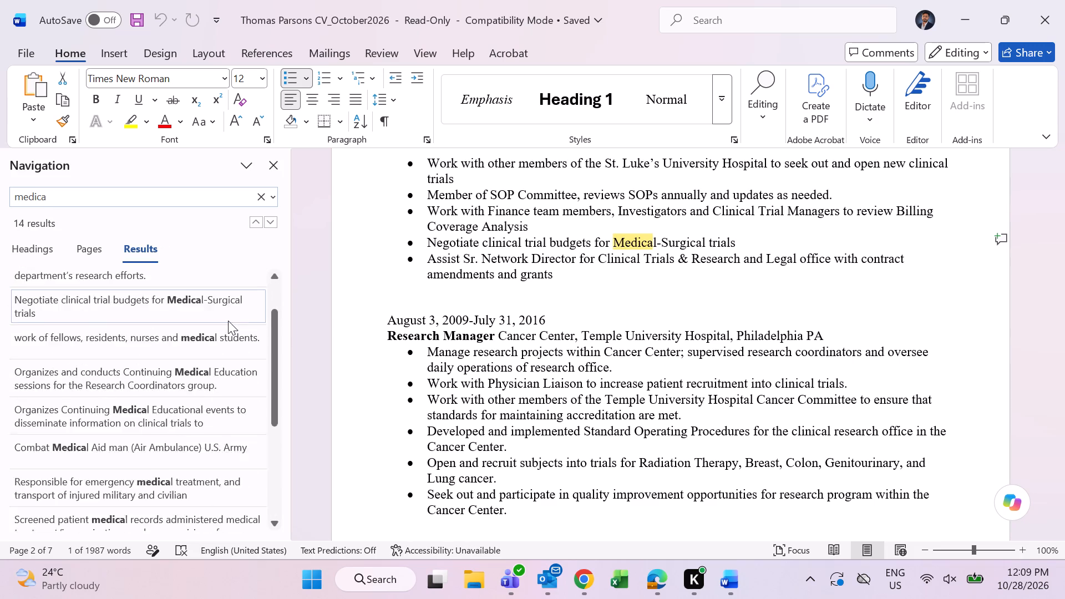
scroll(228, 321, "up", 8)
left_click(261, 168)
left_click(268, 165)
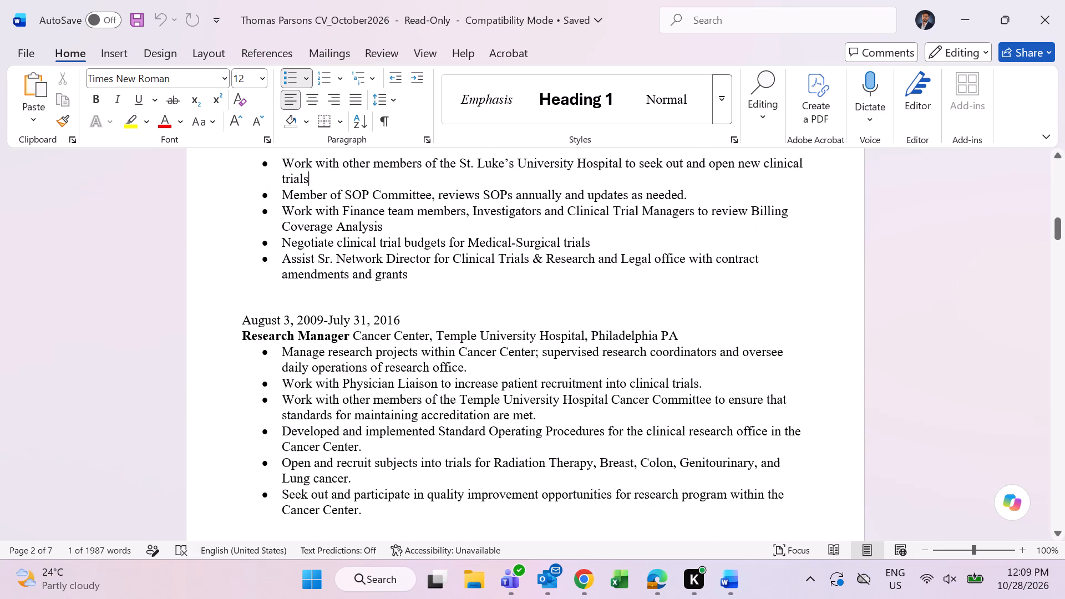
Search the CV text for "coverag" and go through each Billing Coverage Analysis match in its context.
key("ctrl+f")
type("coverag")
left_click(207, 269)
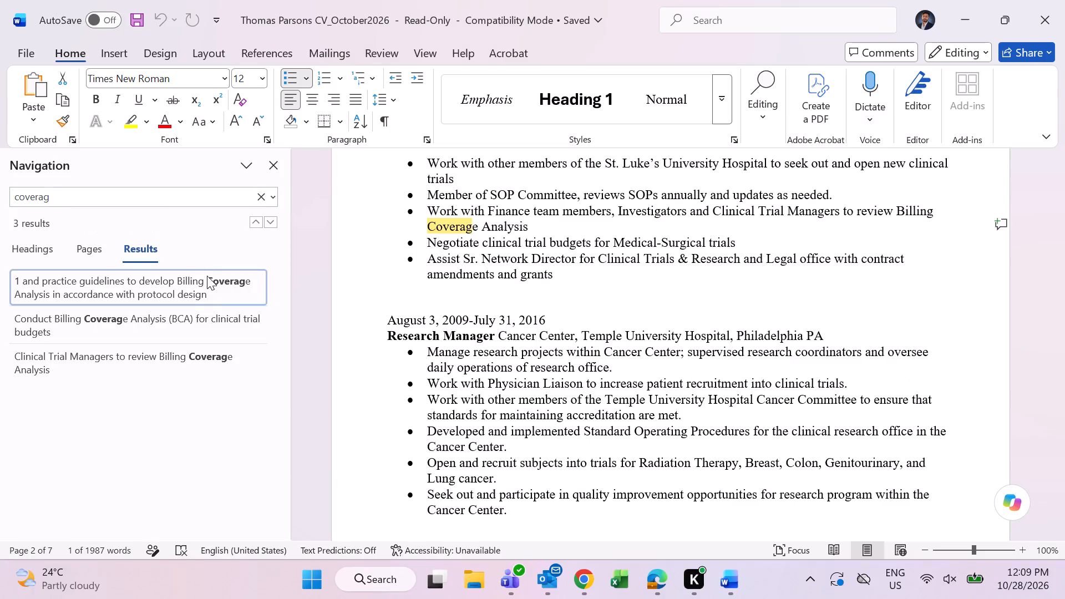
scroll(758, 327, "up", 10)
scroll(671, 314, "down", 11)
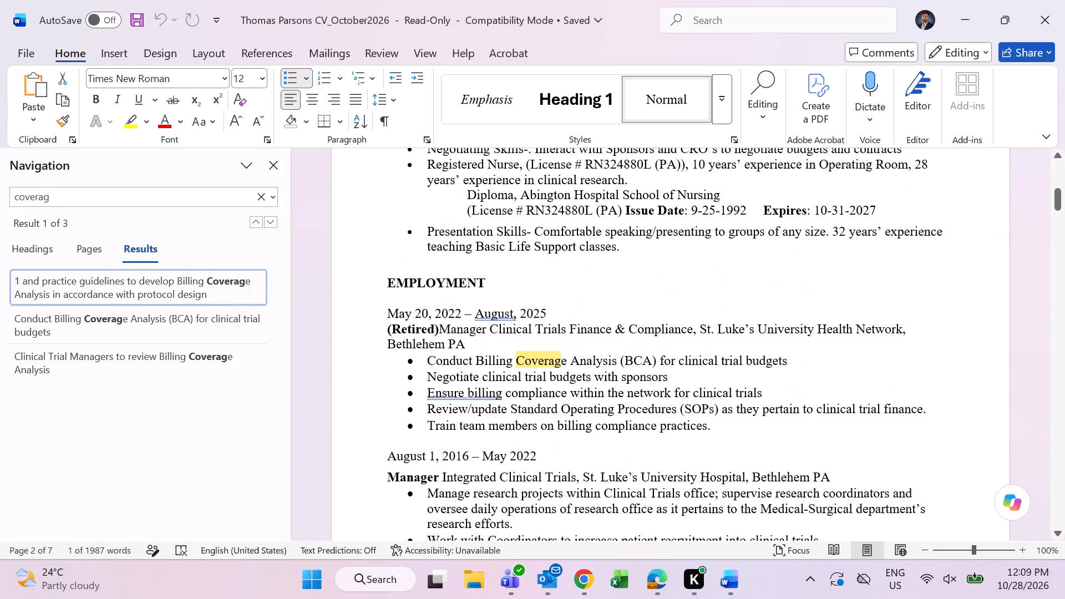
left_click(140, 317)
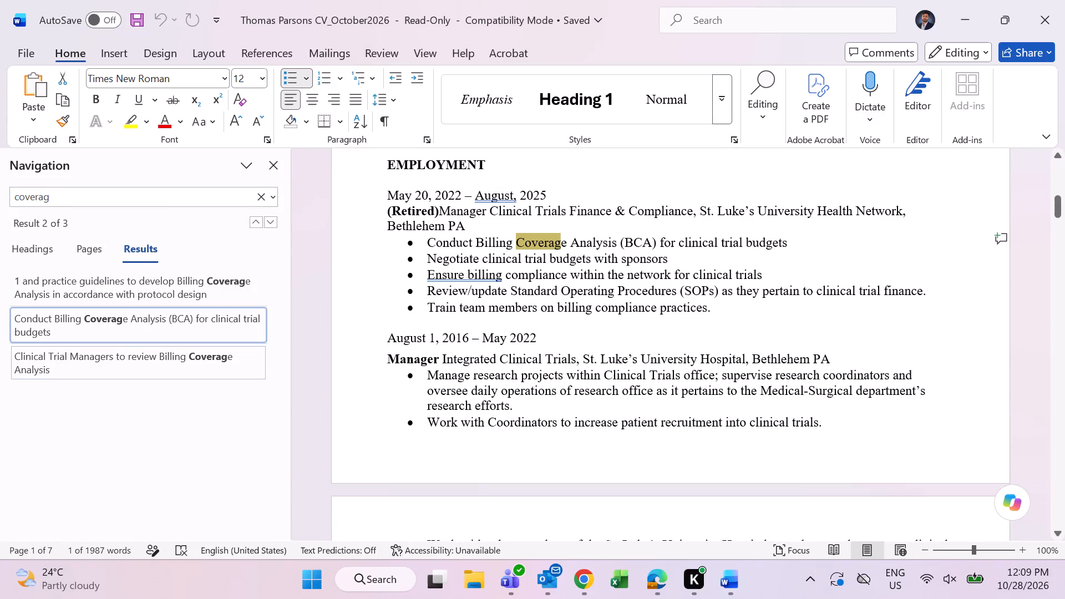
left_click(82, 363)
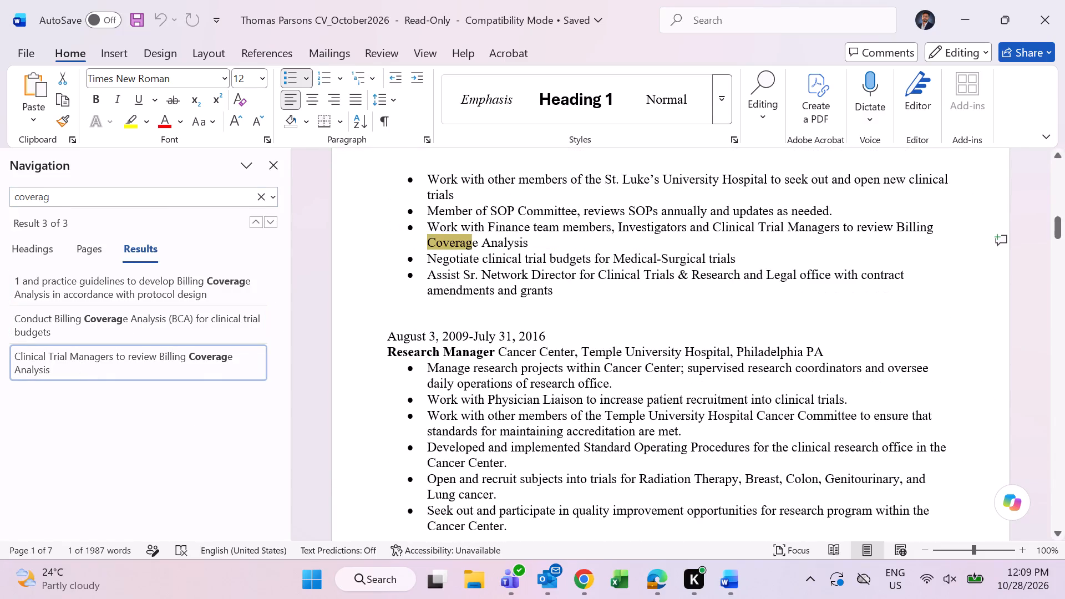
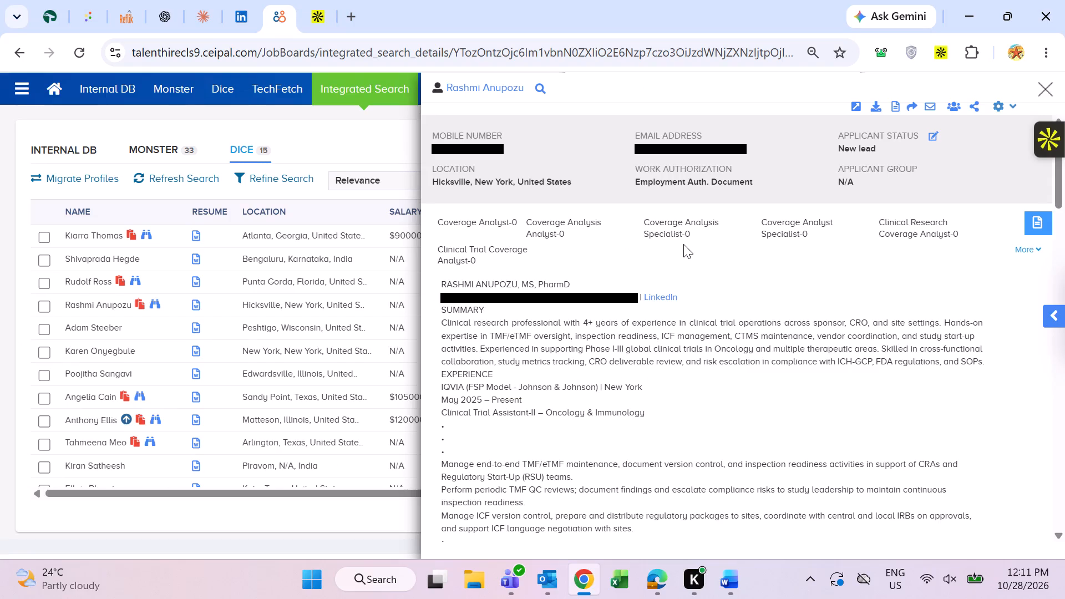
Check the summary and experience in the Hicksville, New York candidate's resume, and close the profile.
left_click_drag(687, 314, 703, 357)
left_click(706, 360)
scroll(716, 342, "up", 3)
left_click(1052, 89)
Open the quick view of the Clinical Research Coordinator candidate from Atlanta, Georgia in the Dice results.
triple_click(546, 238)
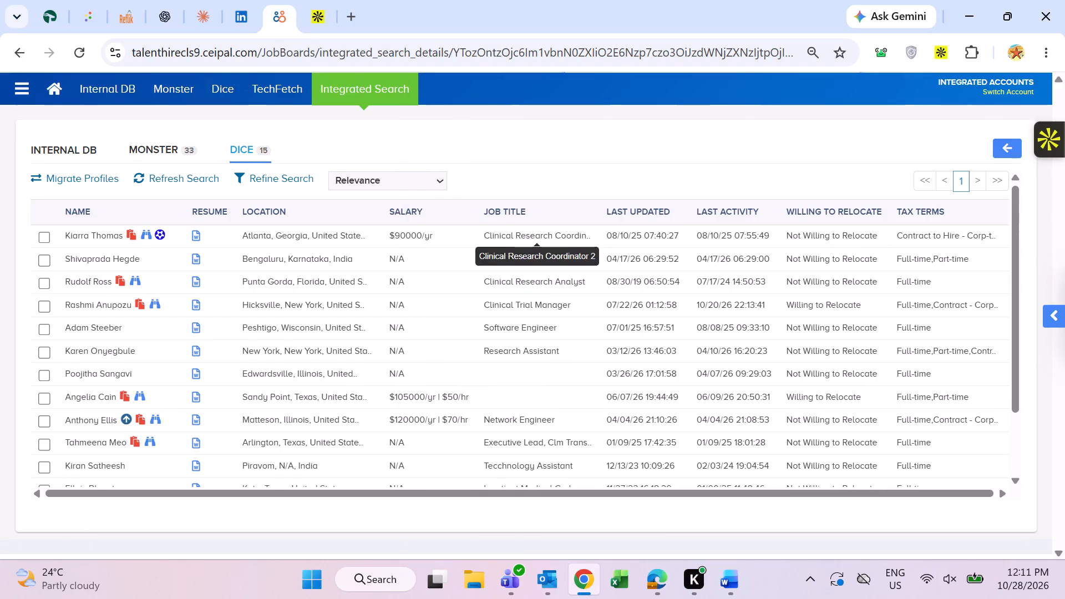
left_click(140, 235)
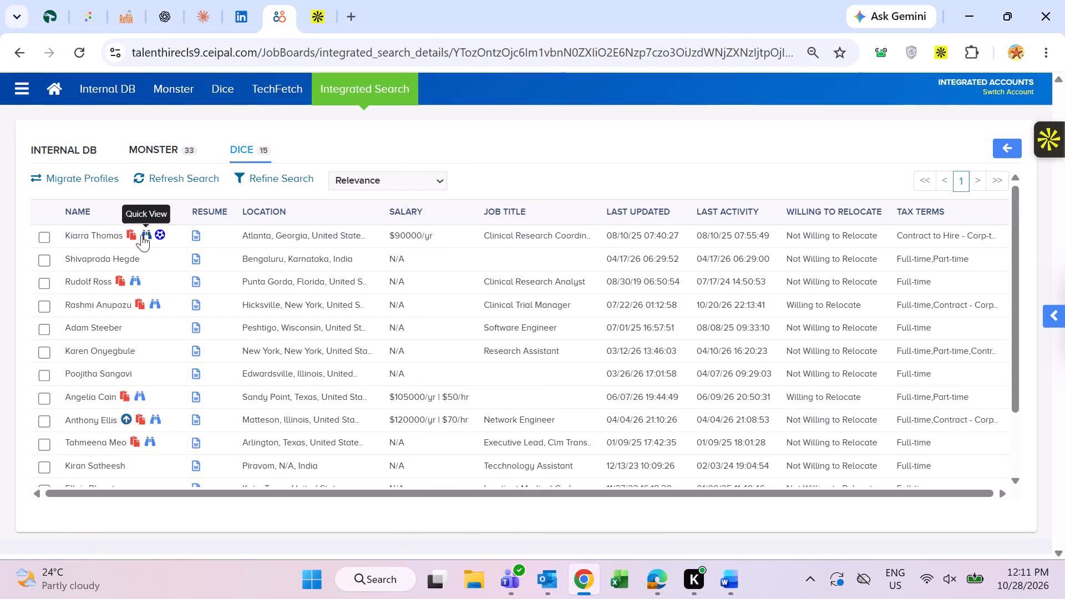
left_click(141, 235)
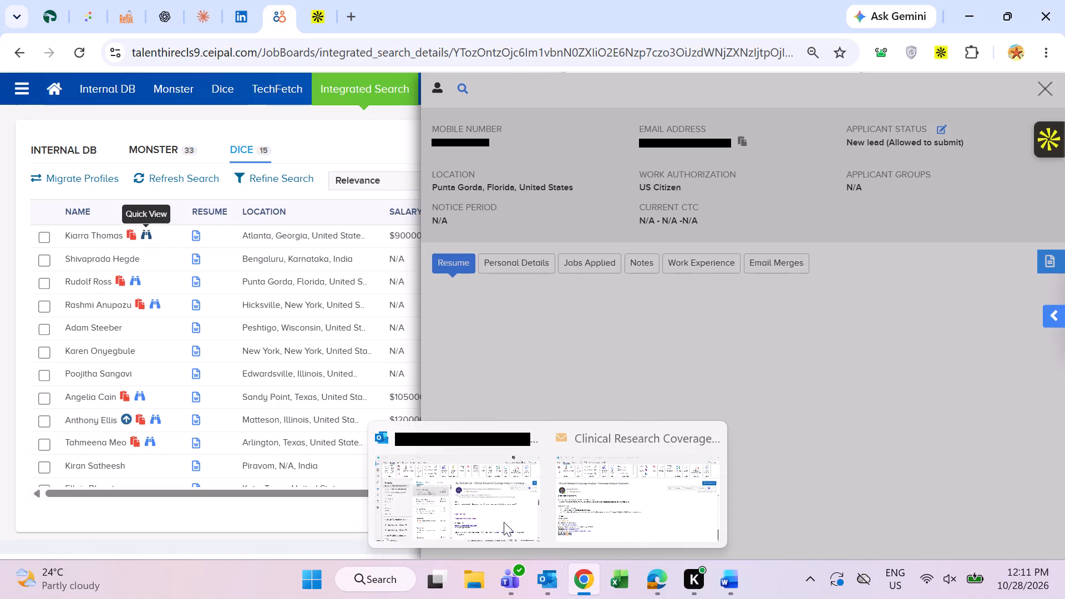
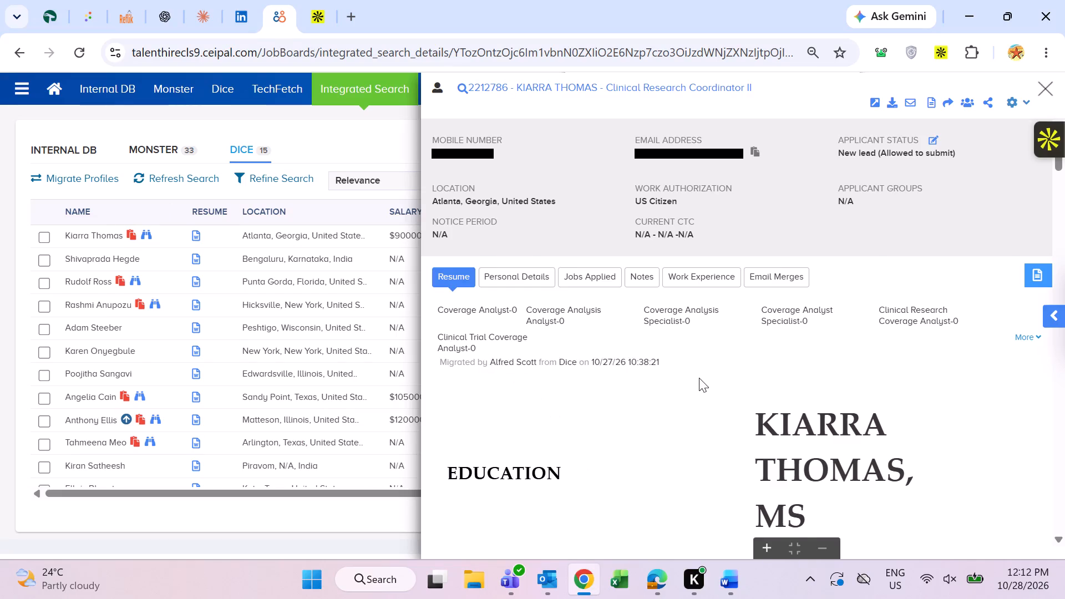
Review the Atlanta Clinical Research Coordinator II candidate's resume, examining education, skills, and WellStar Health System experience with study budgets and clinical trial billing.
scroll(699, 378, "down", 4)
left_click_drag(650, 354, 665, 400)
left_click(665, 400)
scroll(706, 362, "down", 4)
scroll(706, 362, "up", 1)
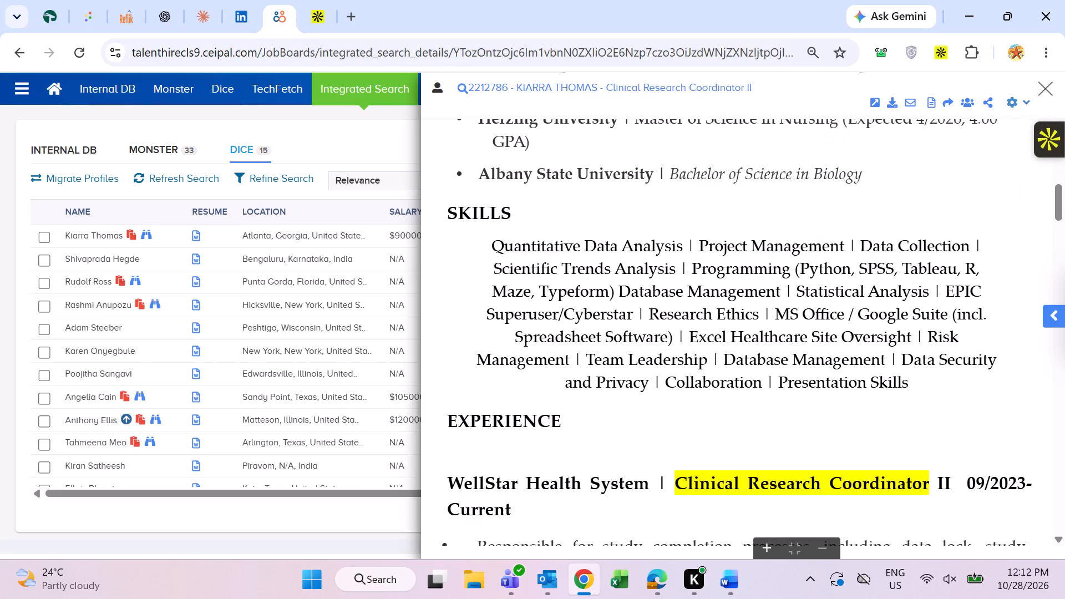
left_click_drag(625, 268, 687, 368)
left_click(688, 369)
scroll(704, 320, "down", 3)
left_click_drag(537, 278, 615, 423)
left_click(646, 391)
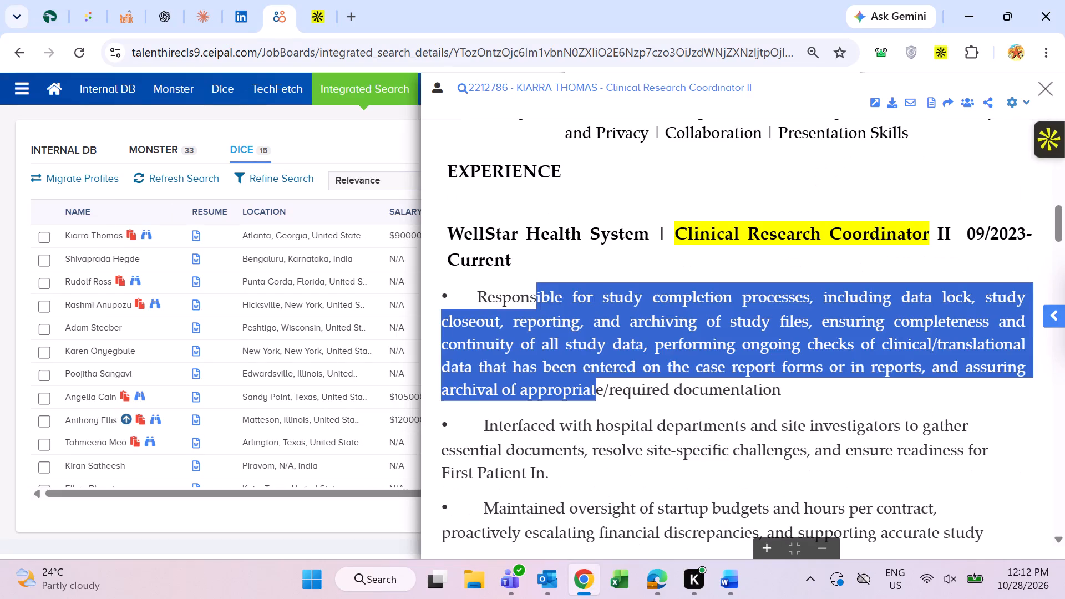
double_click(643, 384)
left_click_drag(643, 384, 620, 250)
left_click(620, 250)
scroll(620, 250, "down", 8)
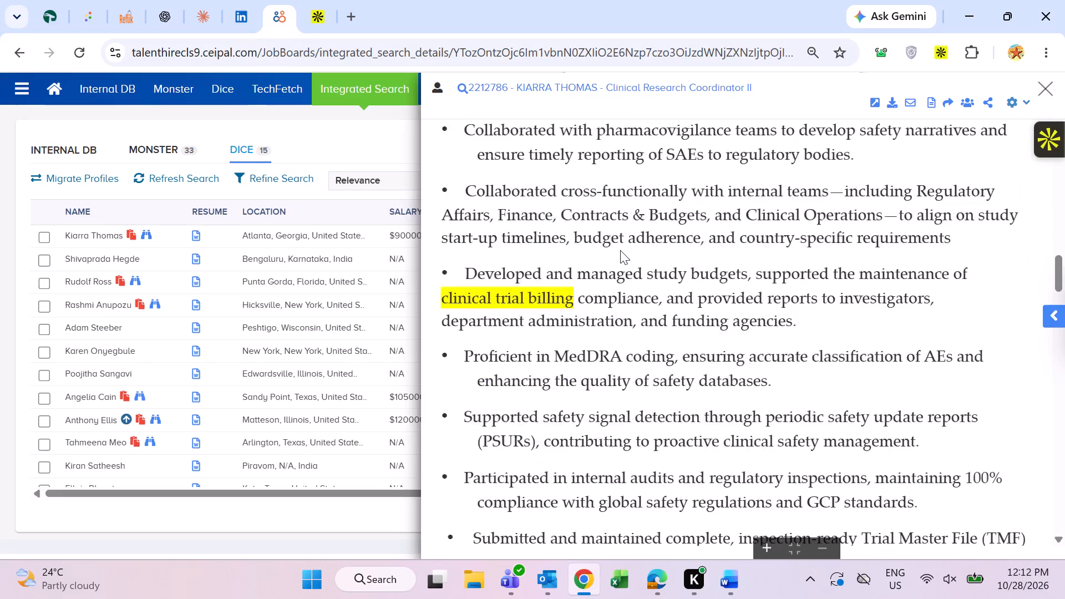
scroll(620, 250, "down", 1)
left_click_drag(606, 241, 636, 321)
left_click(636, 321)
scroll(636, 321, "up", 17)
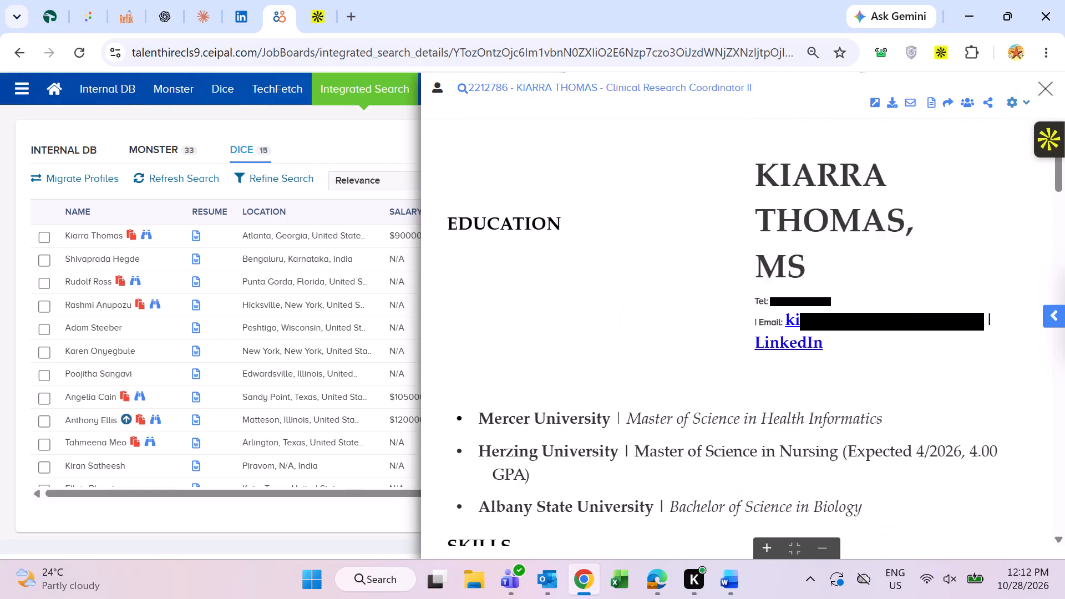
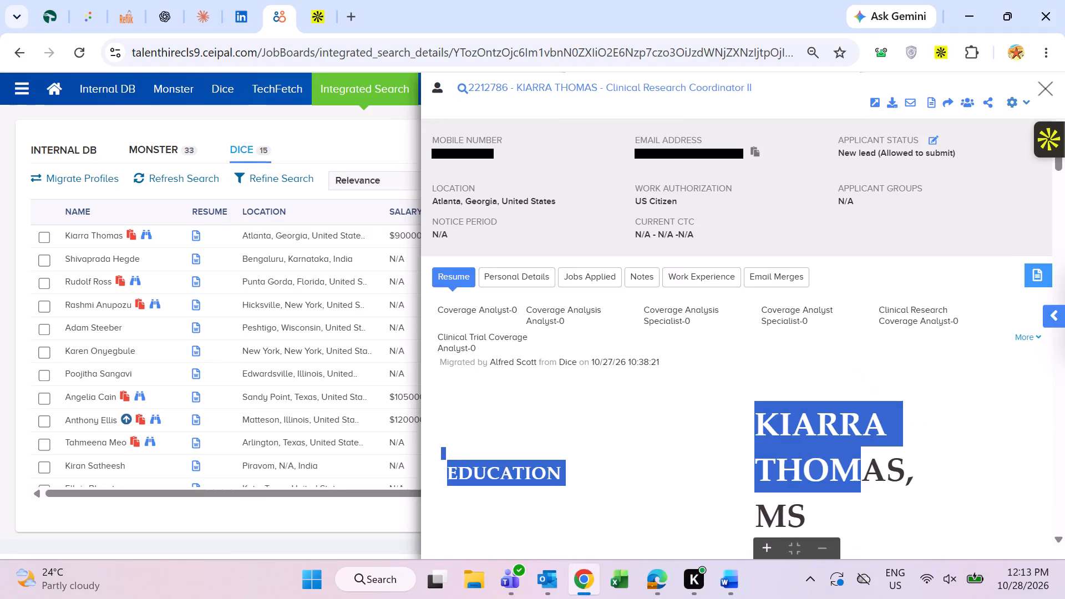
left_click(850, 459)
left_click_drag(889, 456, 800, 411)
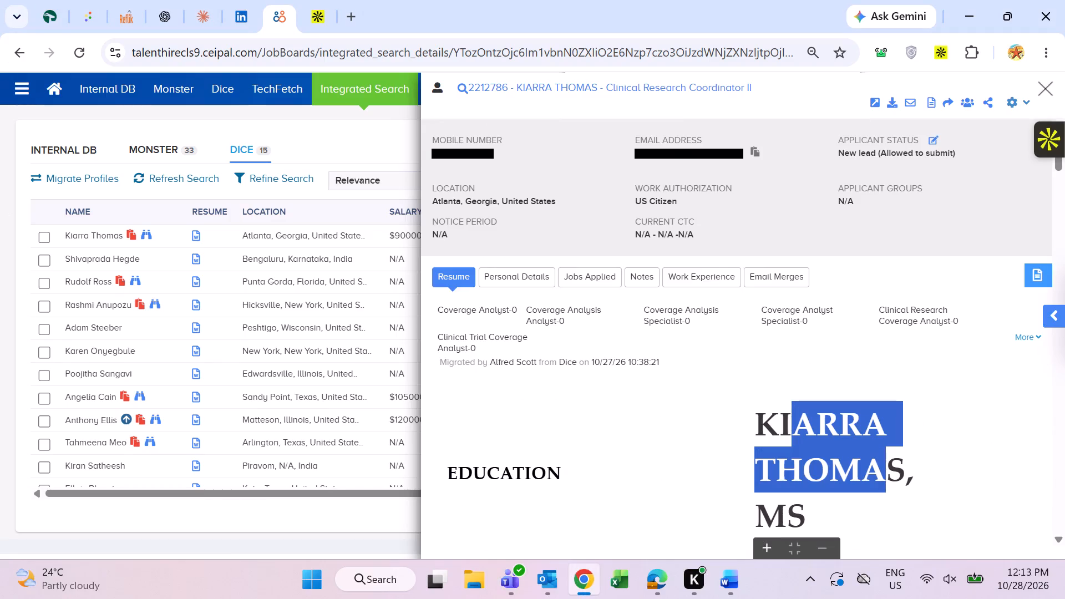
left_click_drag(756, 425, 901, 468)
scroll(796, 441, "down", 2)
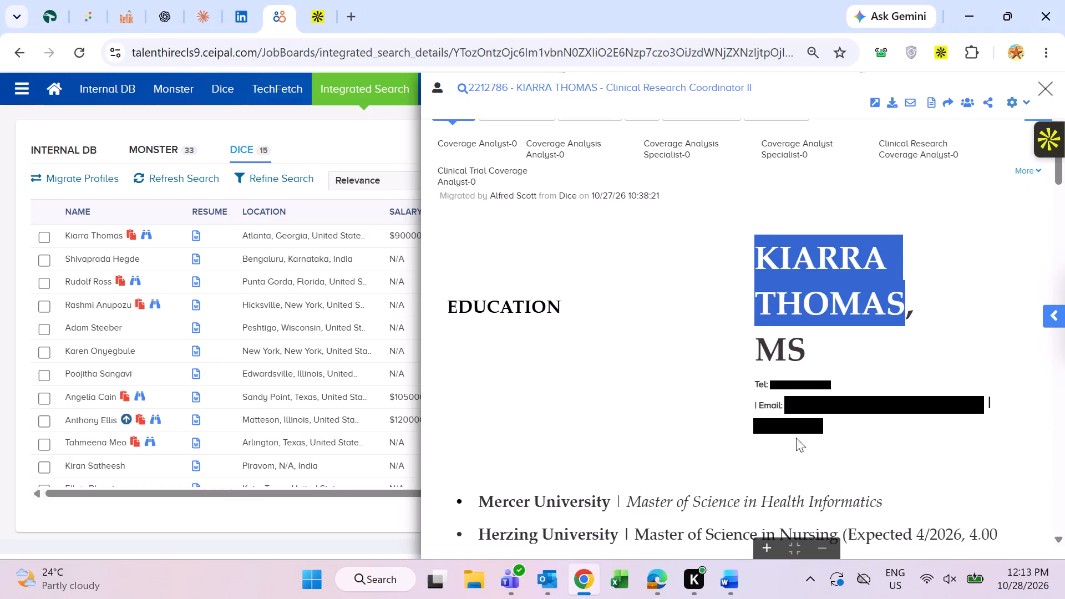
left_click(767, 227)
left_click_drag(755, 259, 930, 346)
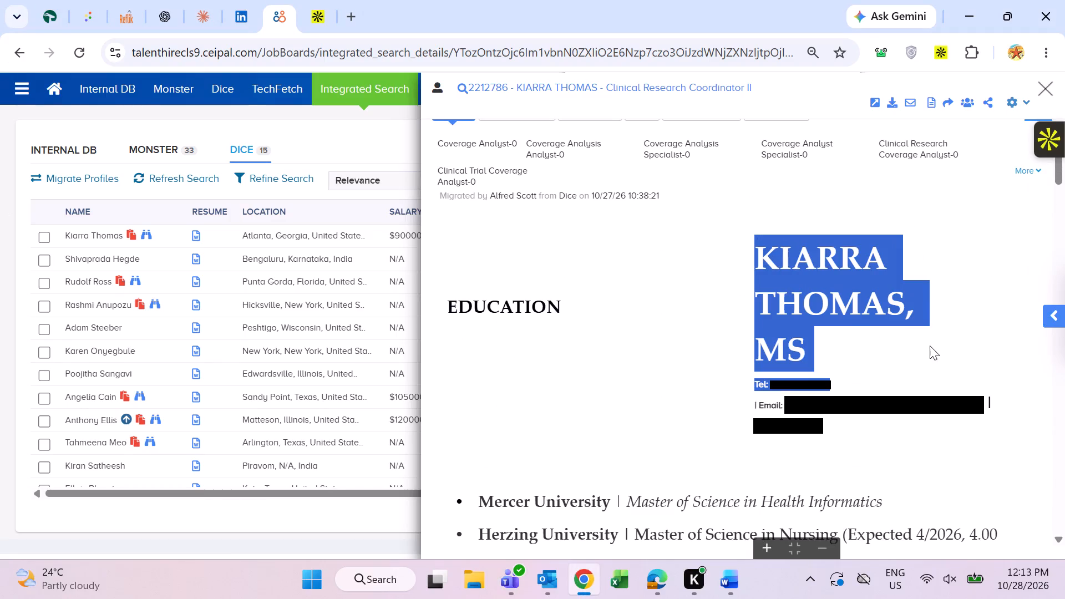
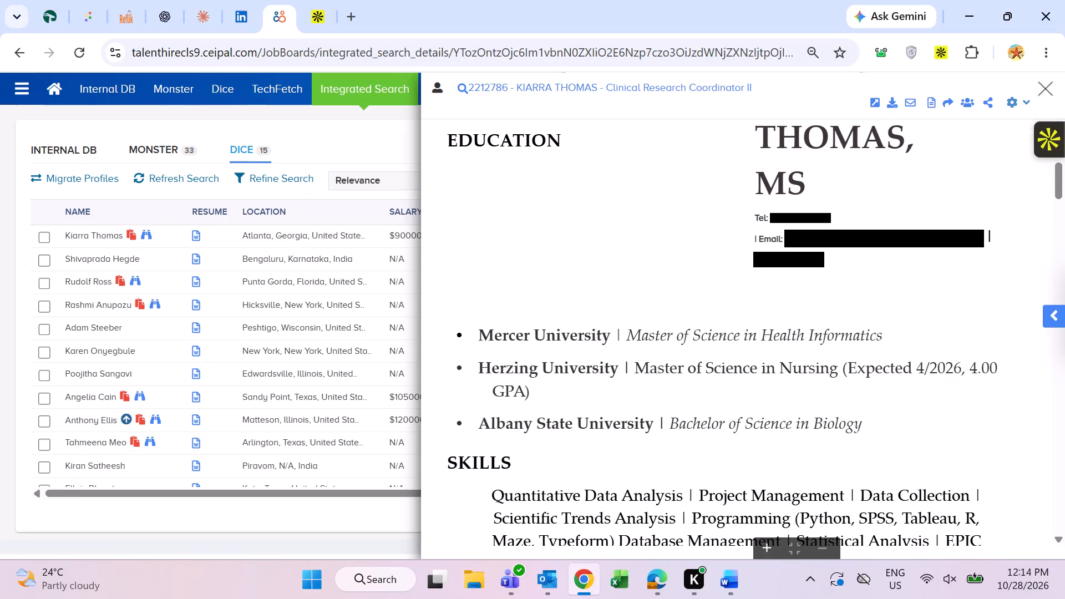
Search LinkedIn for the name of the Clinical Research Coordinator II candidate whose resume is open, and show all people results.
left_click(234, 24)
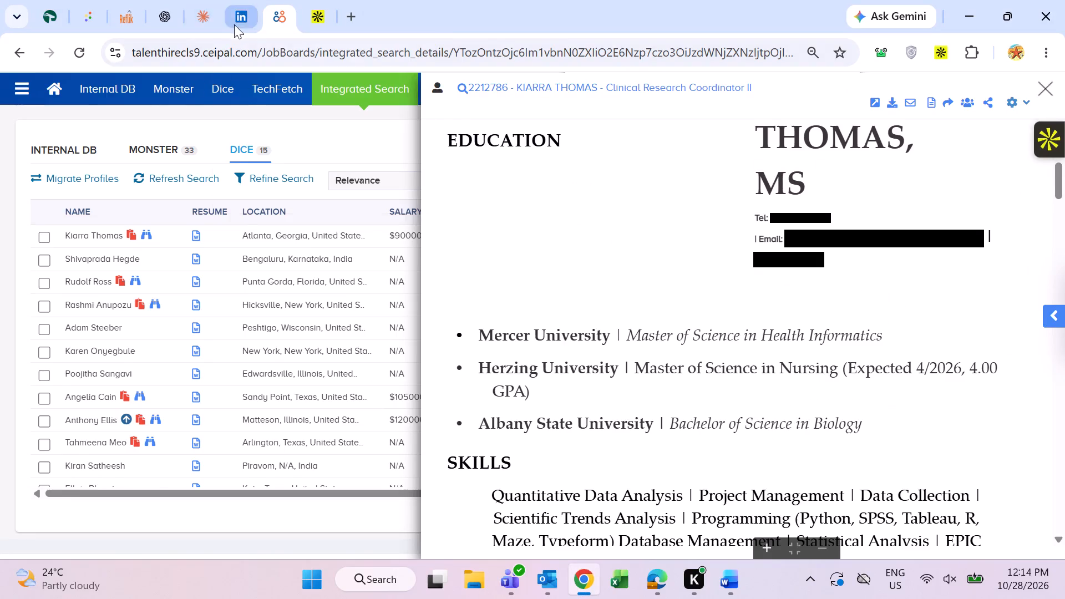
triple_click(261, 100)
key("ctrl+v")
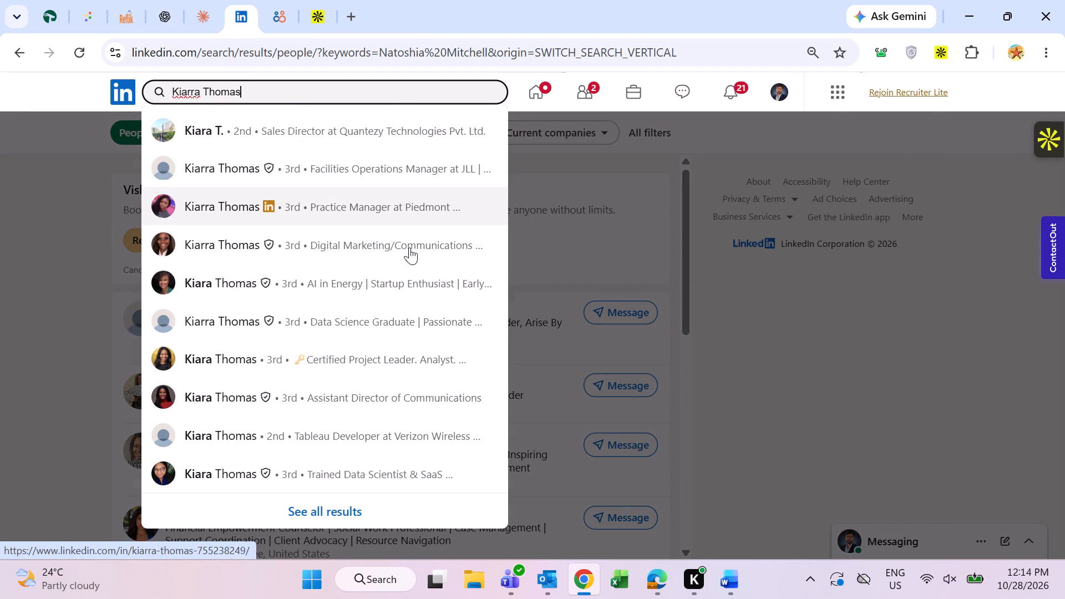
left_click(338, 513)
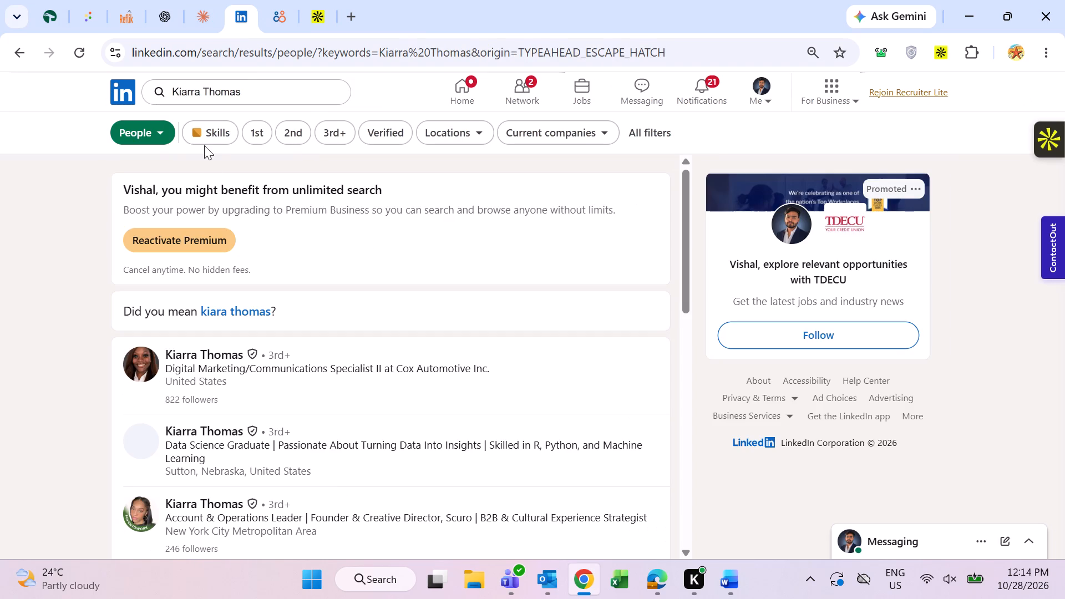
Find the Atlanta-based Clinical Research Coordinator with MSN, MSHI, RN, CCRC credentials in the people results and open the profile in a new tab.
scroll(348, 256, "down", 1)
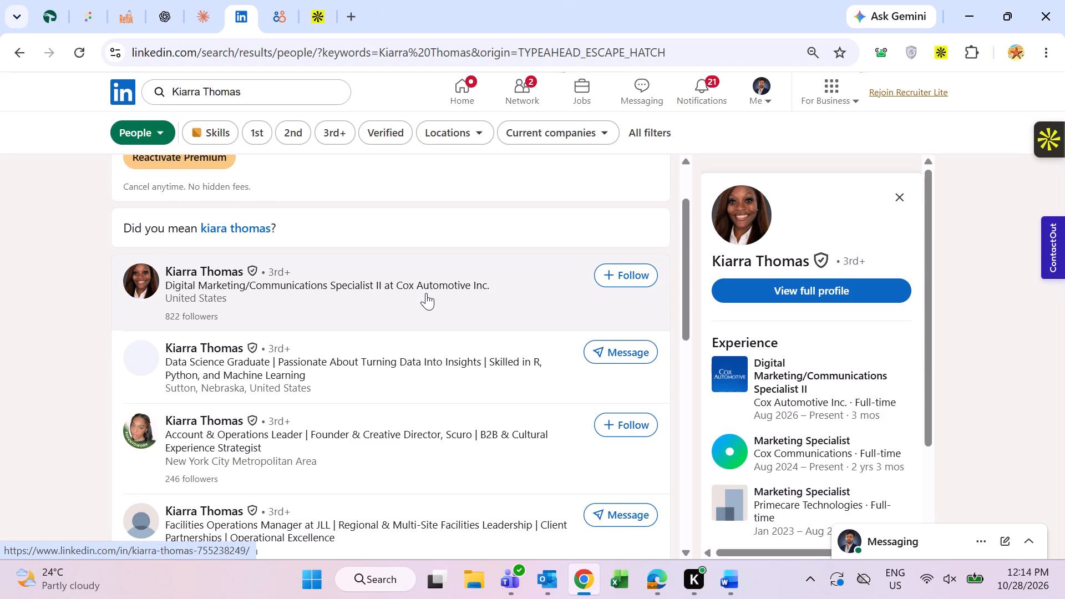
scroll(440, 282, "down", 2)
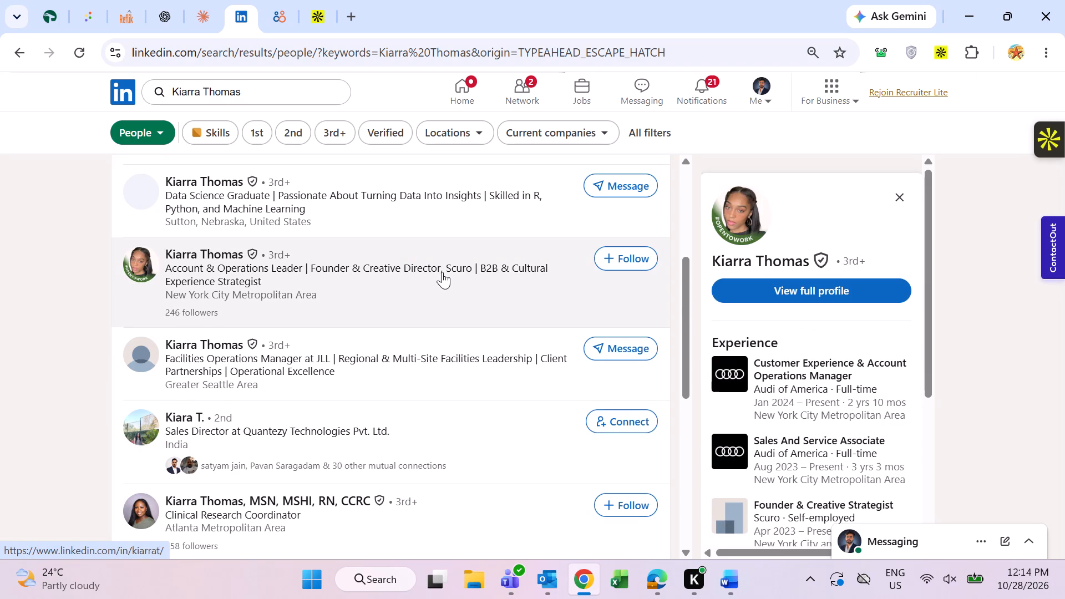
scroll(442, 272, "down", 2)
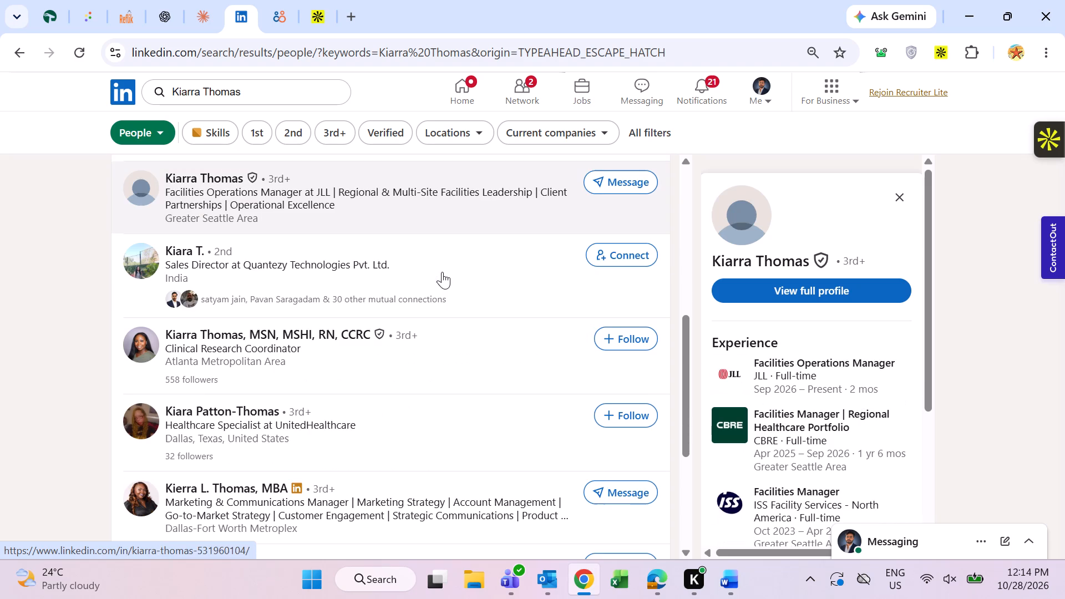
right_click(239, 329)
left_click(306, 348)
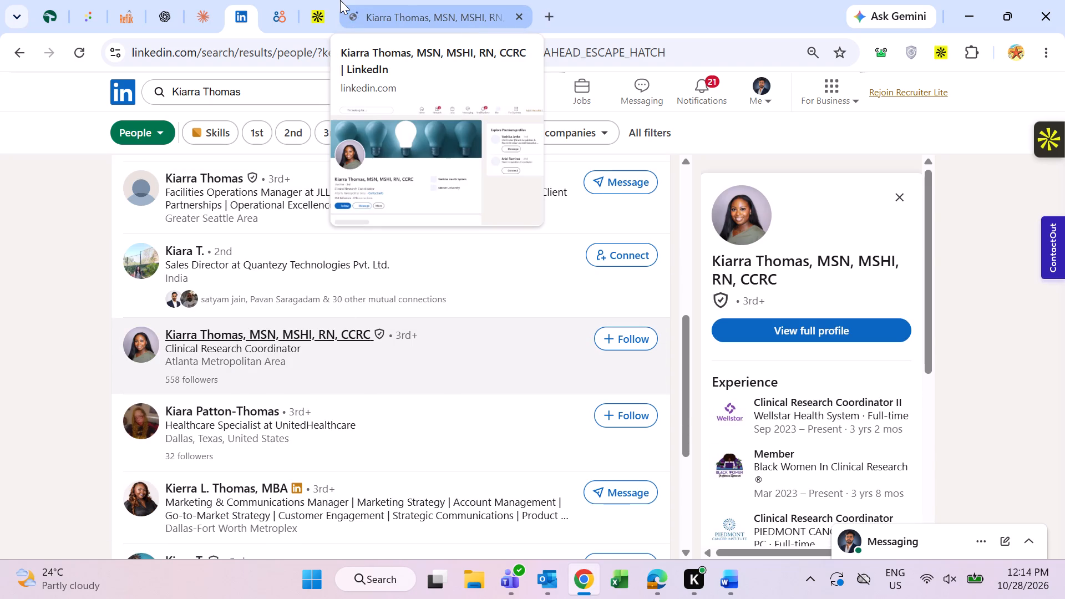
left_click(440, 0)
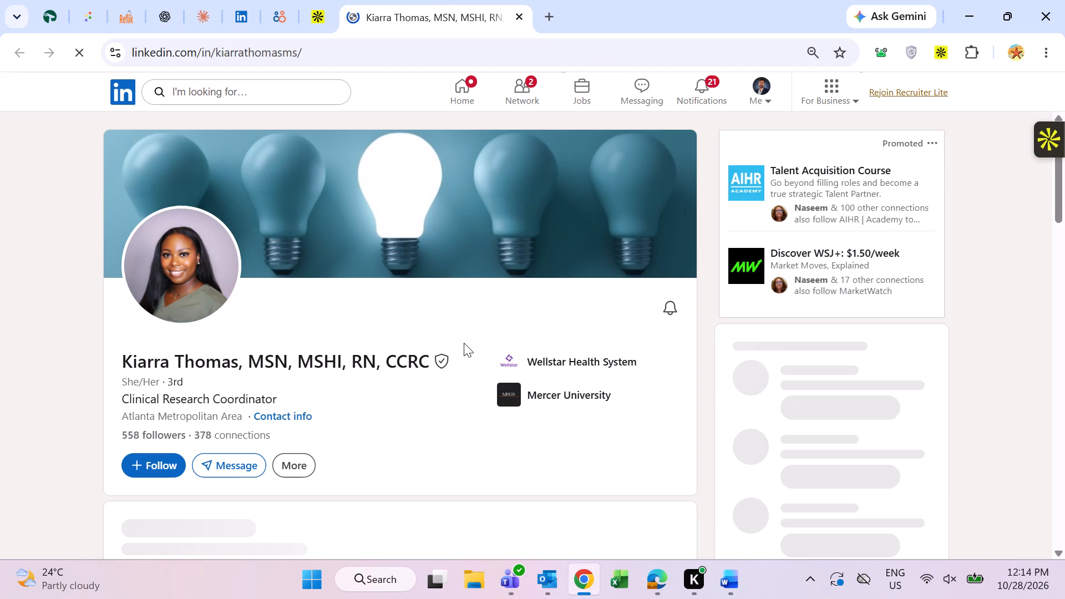
Skim the candidate's profile headline, About summary, recent activity and start of the experience section for clinical trial relevance.
scroll(464, 343, "down", 1)
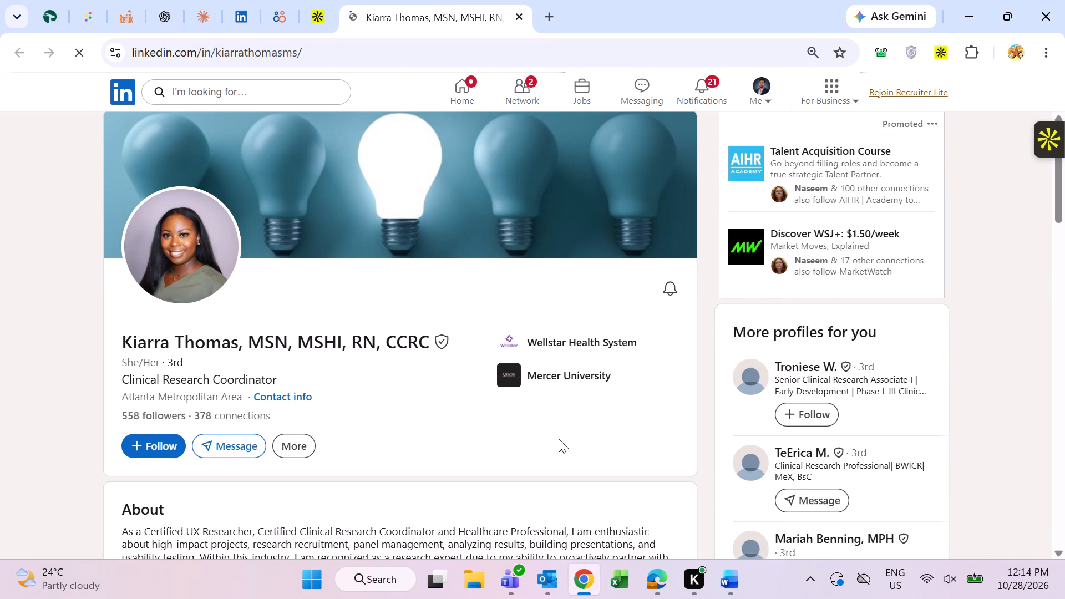
scroll(559, 439, "down", 3)
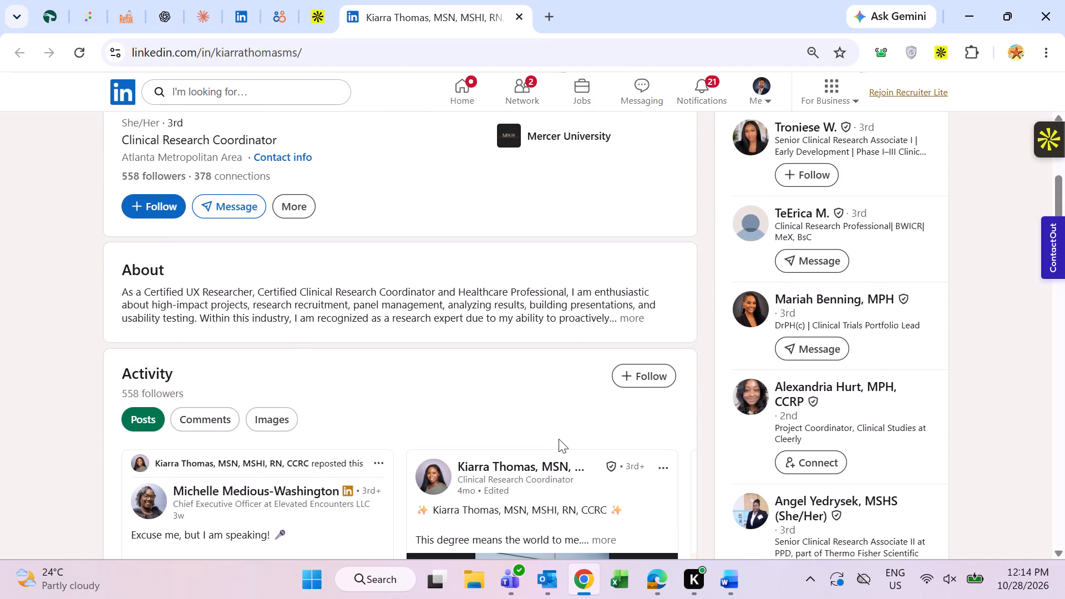
scroll(559, 439, "down", 2)
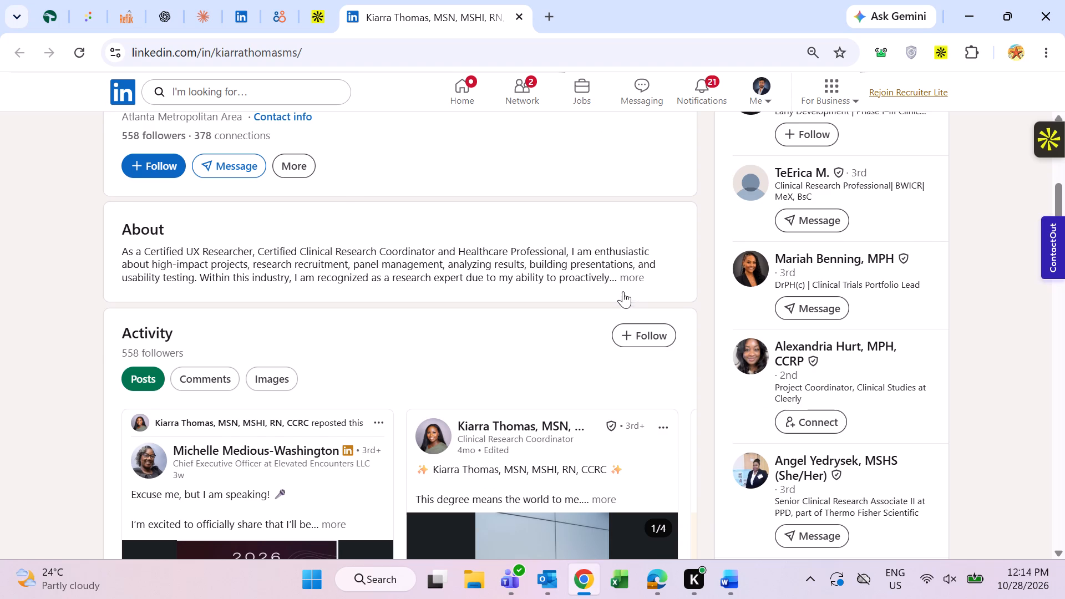
scroll(612, 280, "up", 7)
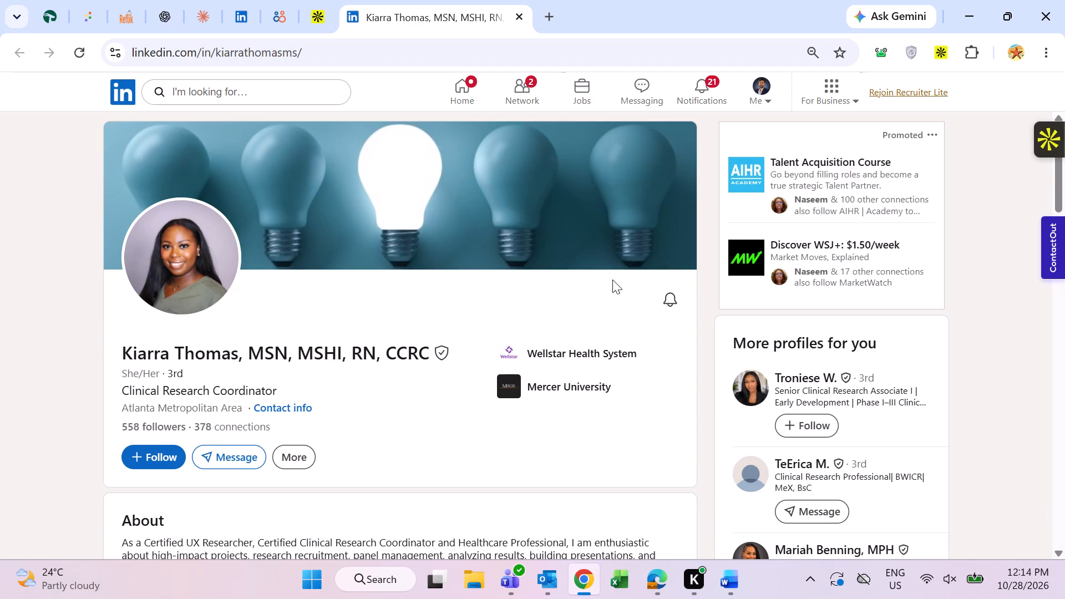
scroll(390, 340, "down", 4)
scroll(473, 270, "down", 3)
scroll(506, 270, "up", 2)
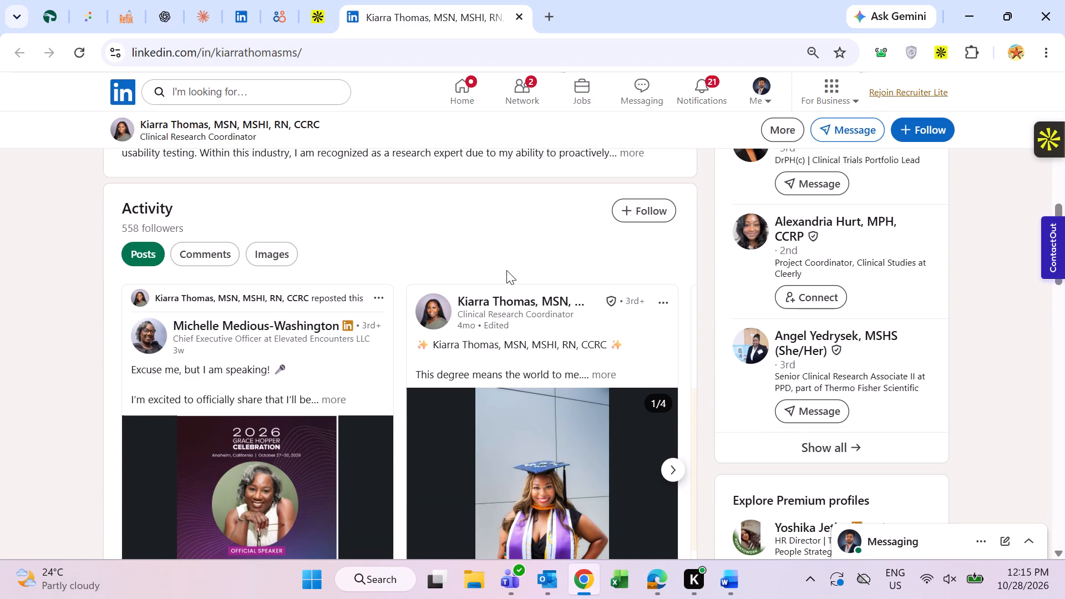
scroll(506, 270, "down", 3)
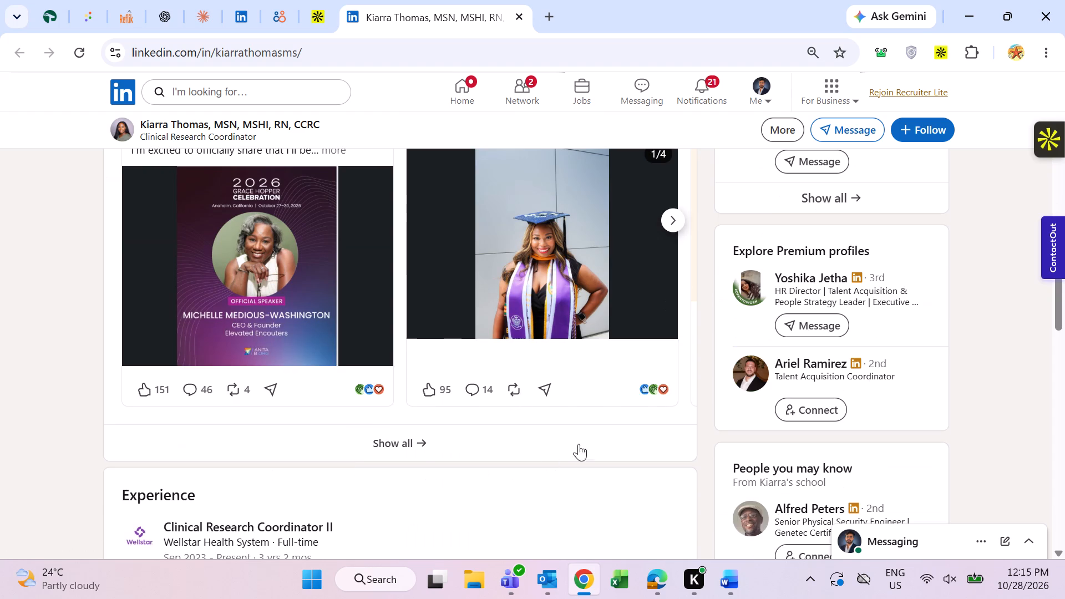
scroll(705, 372, "up", 2)
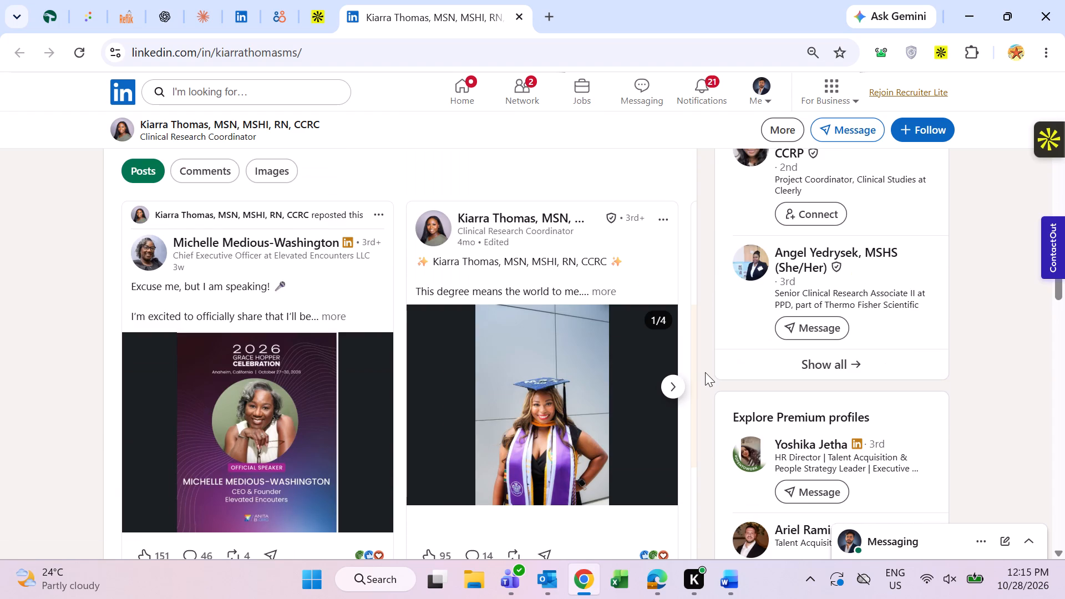
scroll(705, 372, "up", 2)
scroll(641, 362, "down", 1)
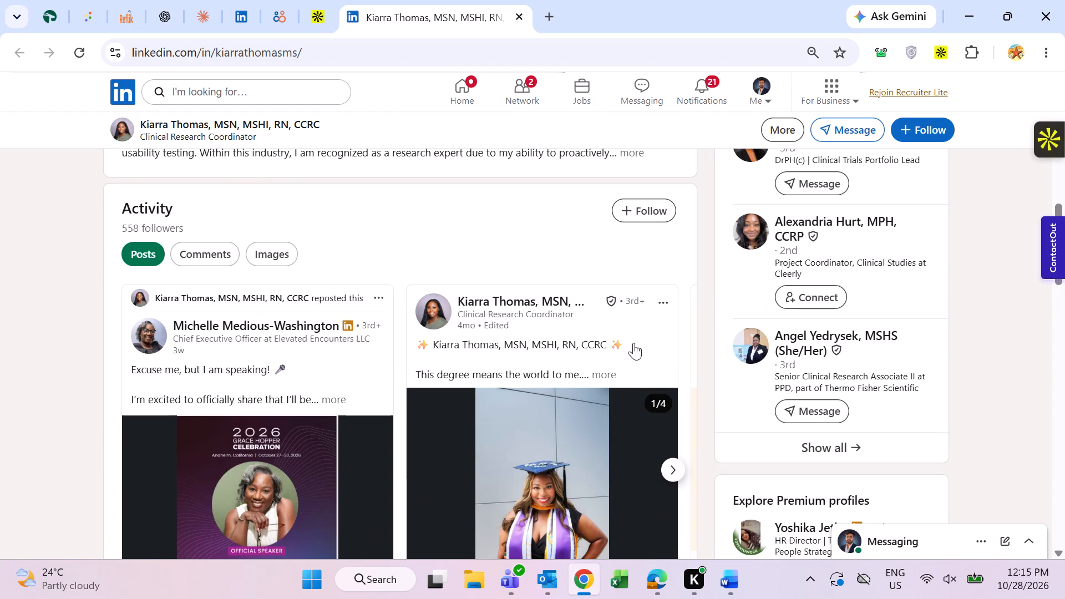
Expand the candidate's full About text and read the experience summary, career highlights, certifications and skills.
scroll(630, 329, "up", 2)
left_click(627, 324)
double_click(465, 322)
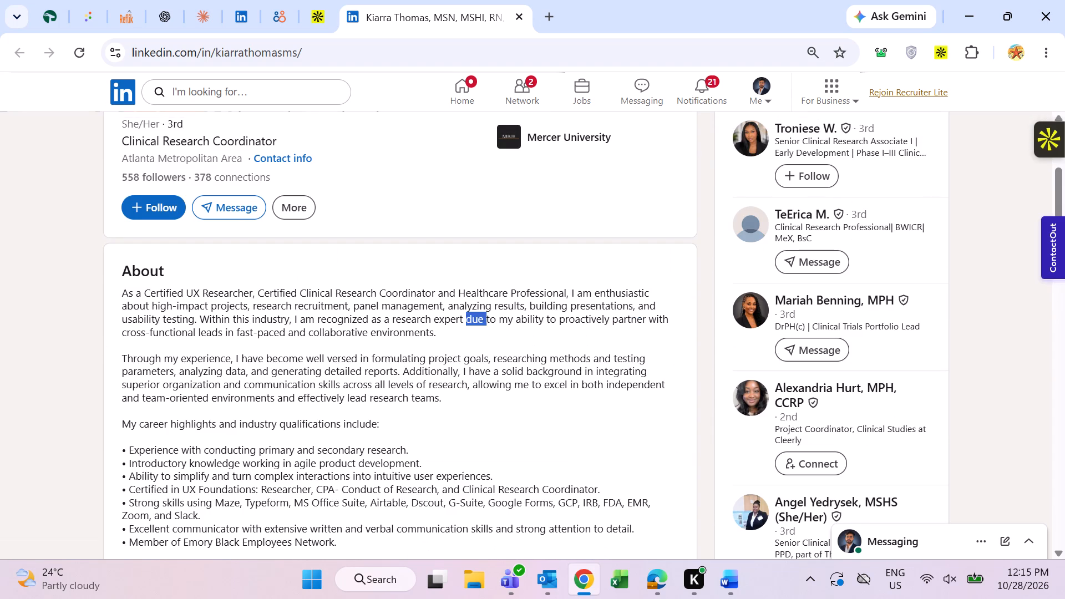
left_click_drag(465, 322, 483, 385)
left_click(483, 385)
double_click(368, 365)
left_click_drag(368, 365, 384, 430)
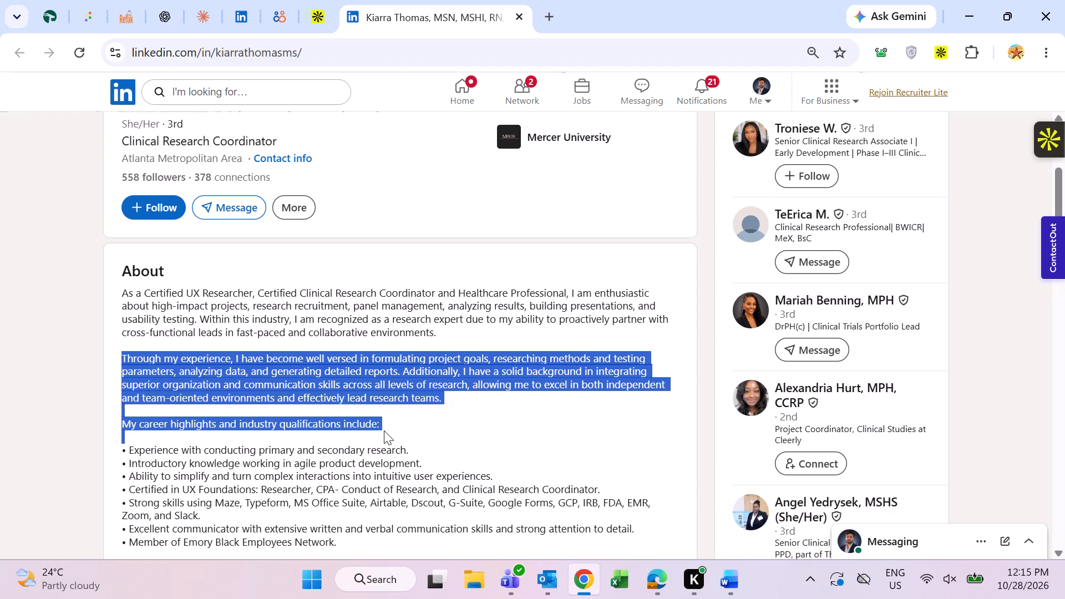
left_click(384, 430)
scroll(394, 390, "down", 1)
left_click_drag(290, 359, 372, 445)
left_click(372, 445)
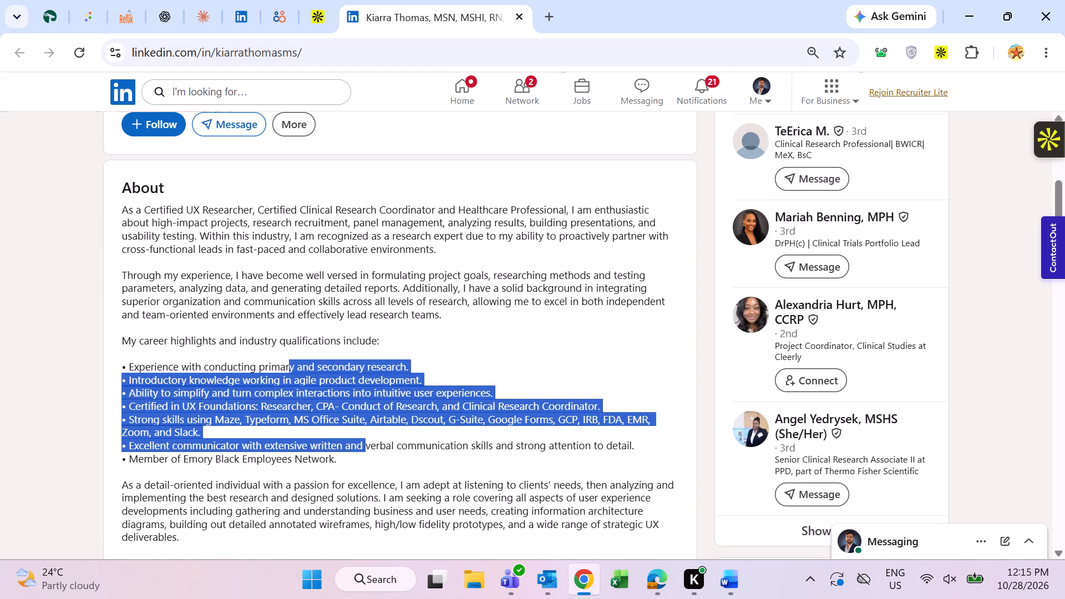
left_click(368, 408)
left_click_drag(368, 408, 550, 409)
left_click(550, 409)
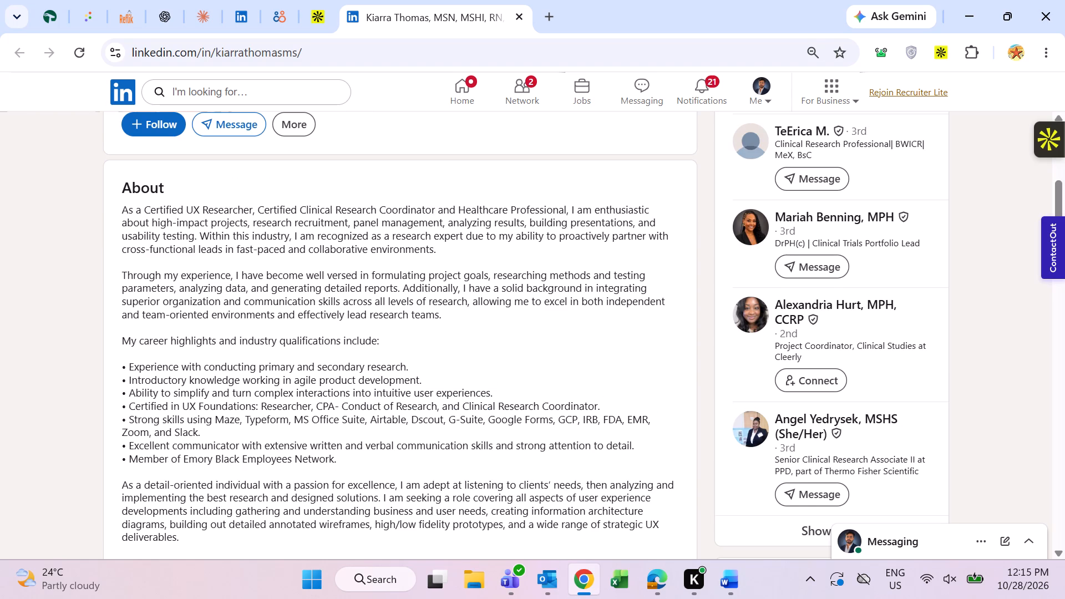
Search the candidate's profile page for "coverag".
key("ctrl+f")
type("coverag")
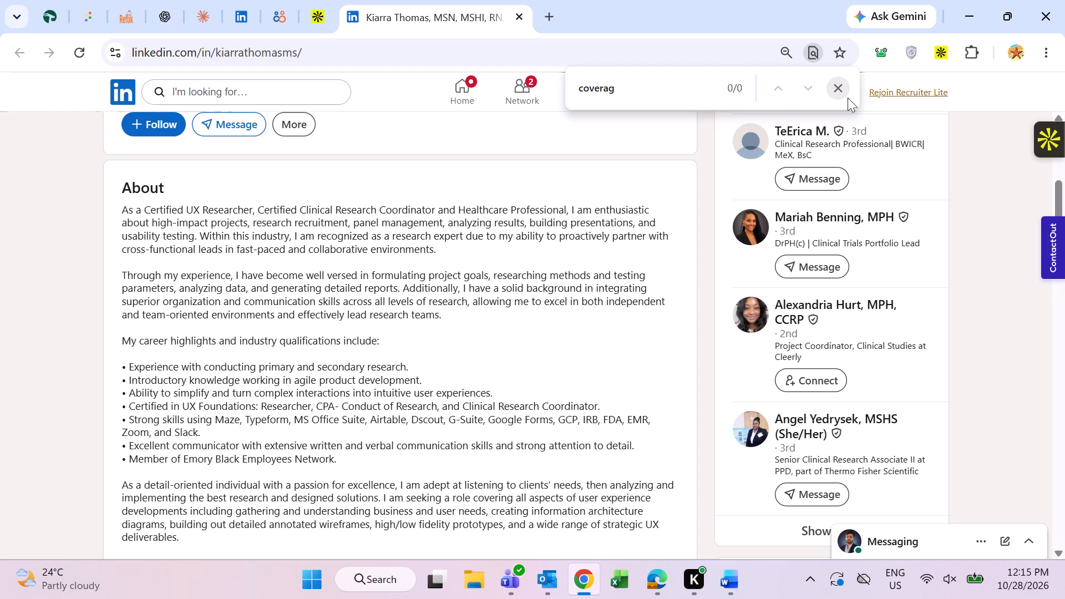
Close the page search and read the rest of the candidate's About section, including career highlights and industry qualifications.
left_click(844, 94)
scroll(493, 303, "down", 1)
left_click(483, 266)
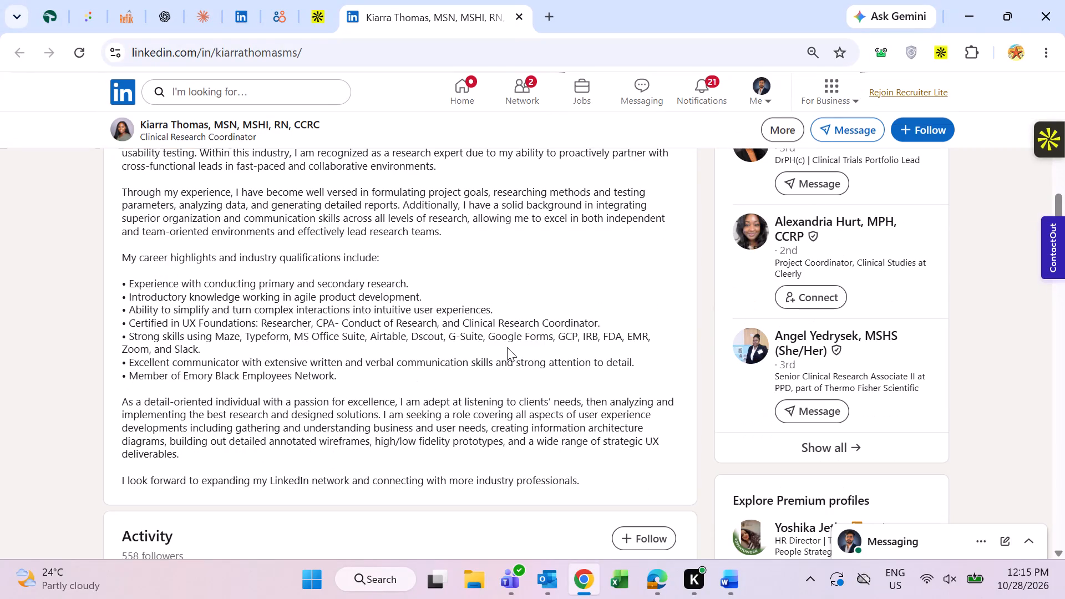
double_click(364, 240)
left_click_drag(364, 240, 399, 287)
left_click(403, 292)
Expand the Clinical Research Coordinator II entry at Wellstar Health System and read its duties for study budget and billing compliance experience.
scroll(432, 292, "down", 8)
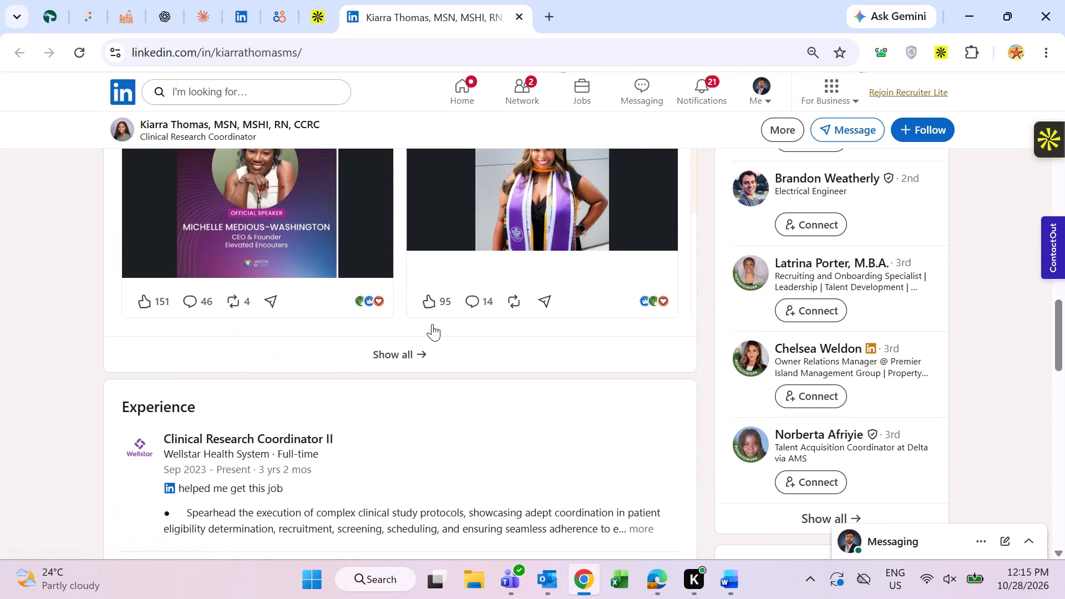
scroll(434, 322, "down", 5)
scroll(434, 322, "up", 3)
left_click_drag(346, 356, 610, 365)
left_click(610, 365)
left_click(625, 366)
left_click_drag(500, 361, 542, 441)
left_click(543, 442)
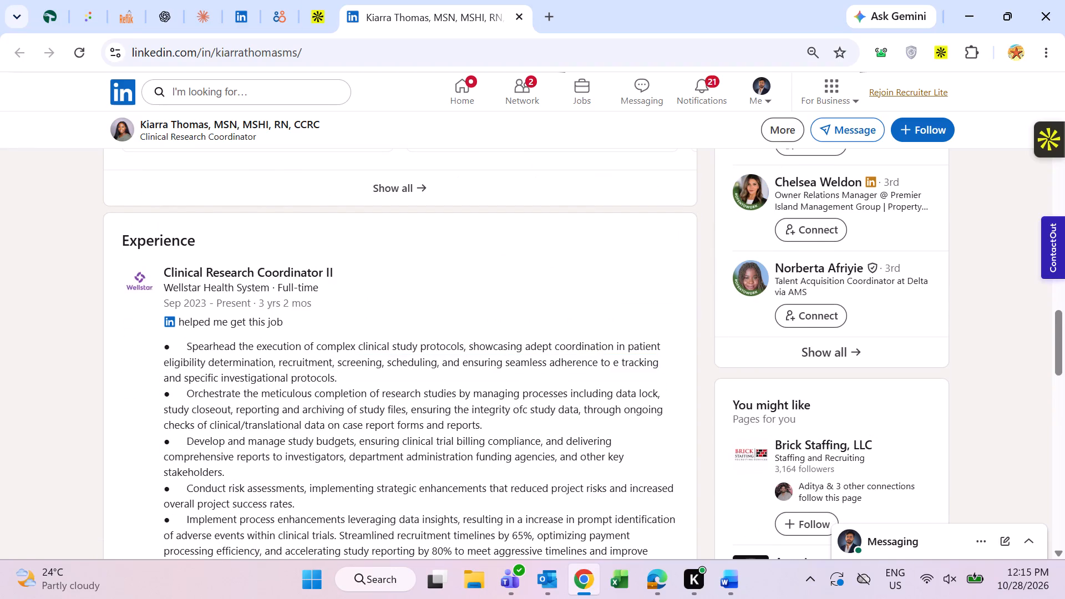
scroll(612, 323, "down", 3)
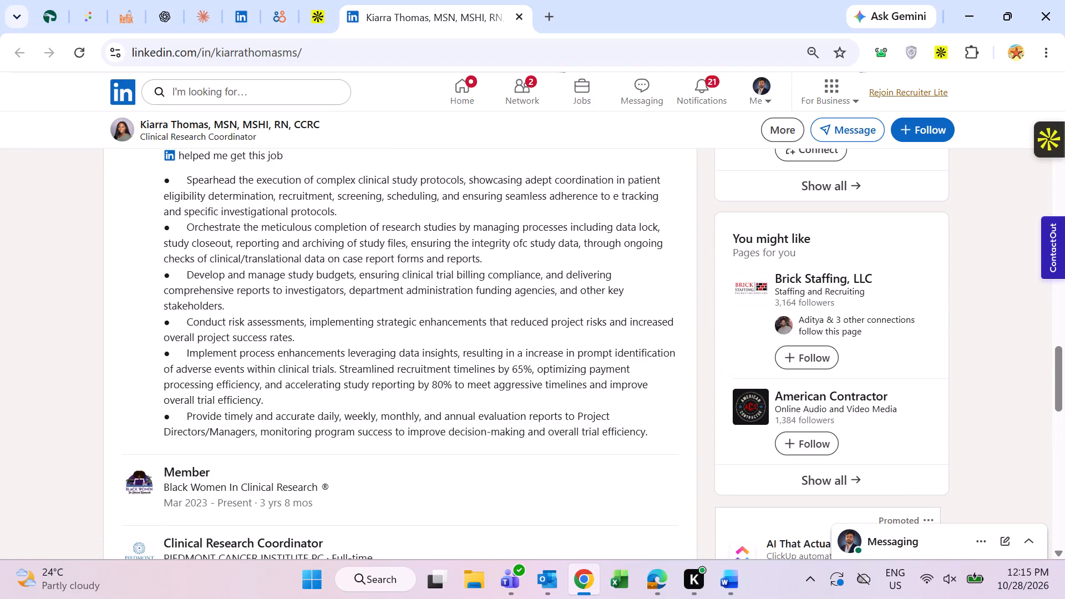